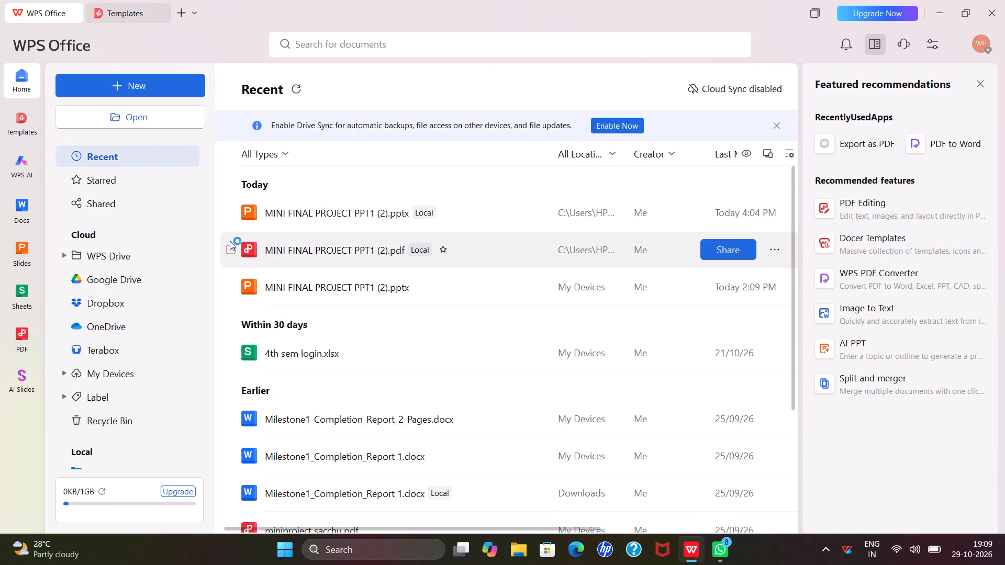
# Open the local copy of the presentation MINI FINAL PROJECT PPT1 (2).pptx from today's recent files.
pyautogui.click(308, 211)
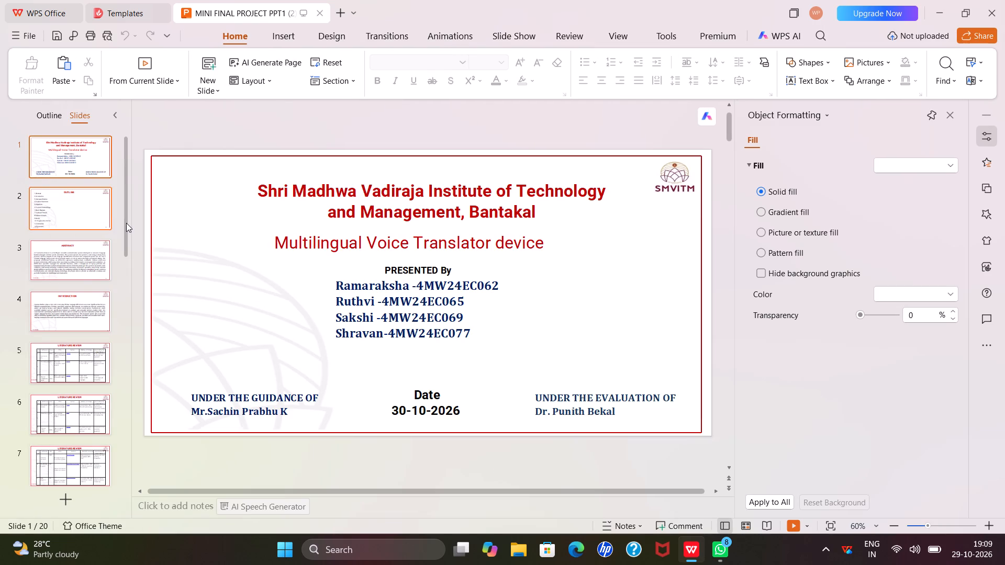
# Review the slides from Problem Statement through Objectives, Proposed Methodology, Block Diagram, Hardware Details and Software Details to Result.
pyautogui.moveTo(126, 223); pyautogui.dragTo(129, 326)
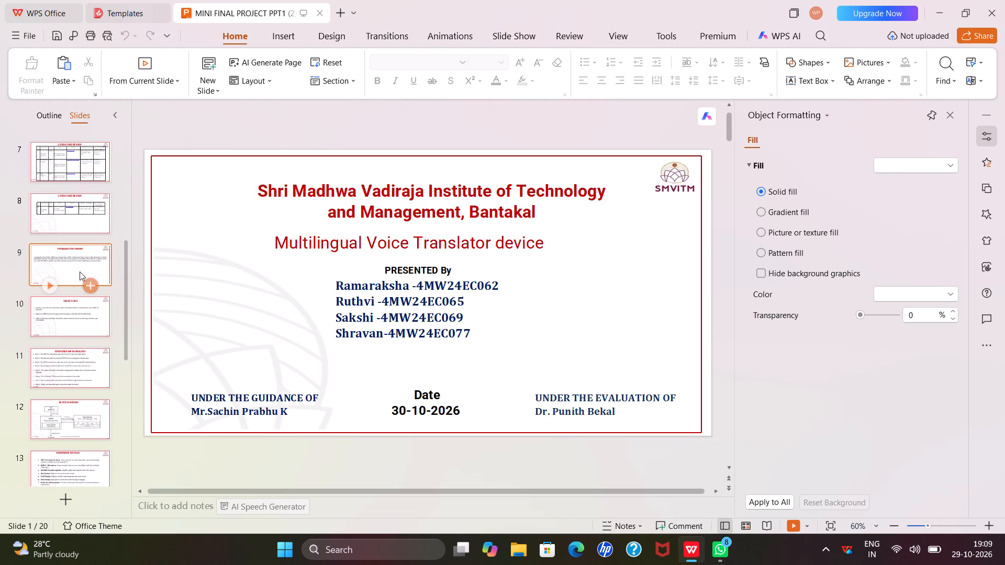
pyautogui.click(77, 267)
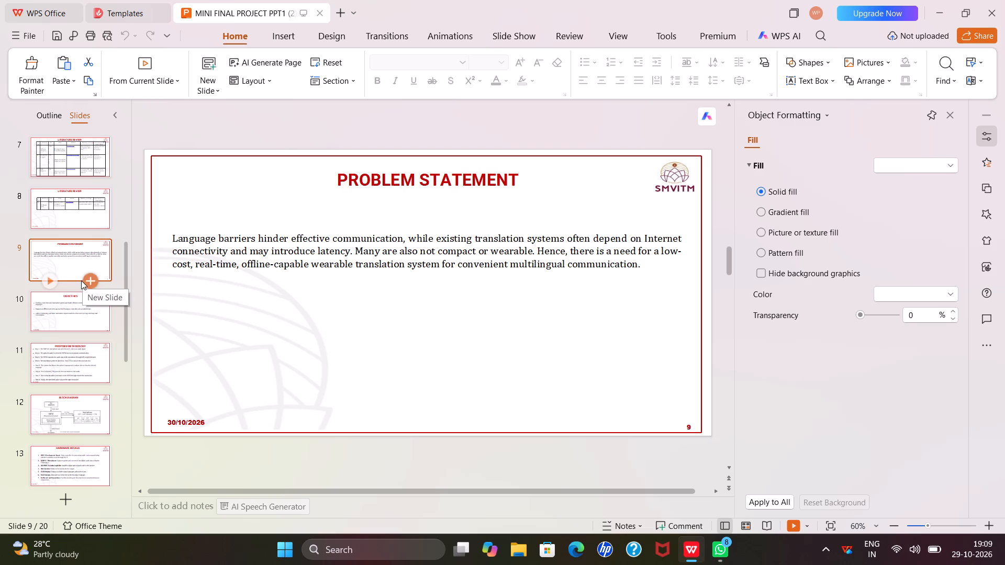
pyautogui.click(52, 324)
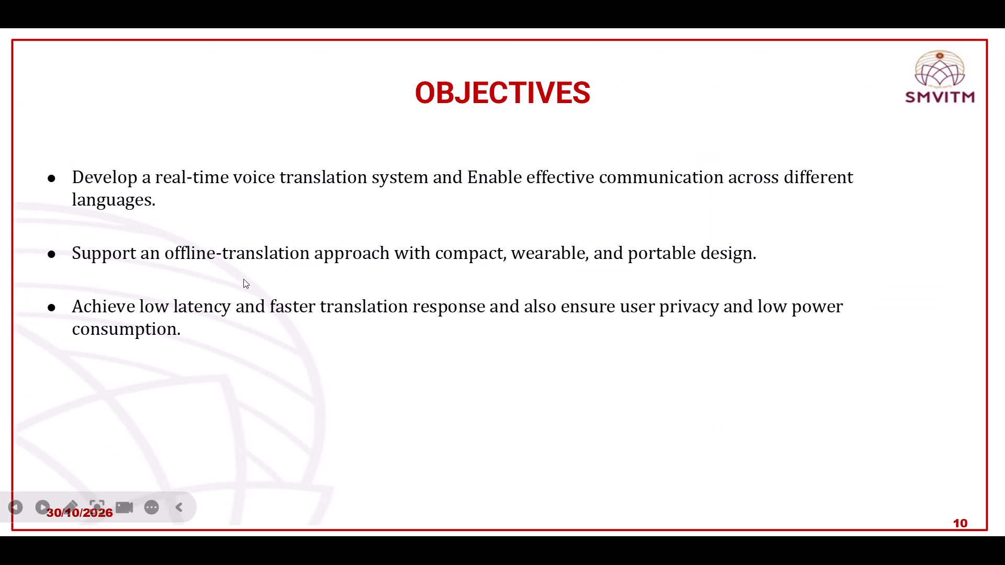
pyautogui.press('Escape')
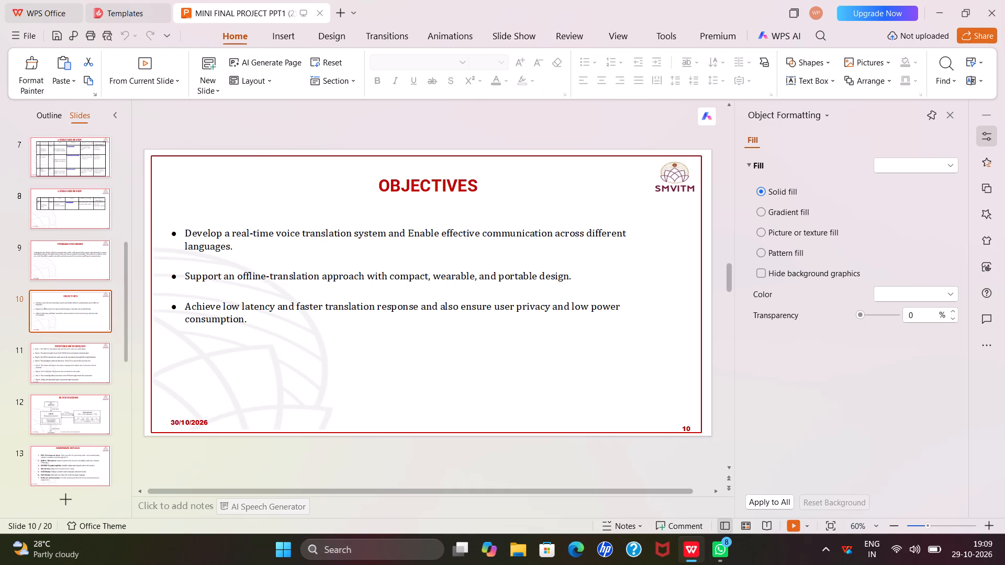
pyautogui.click(60, 311)
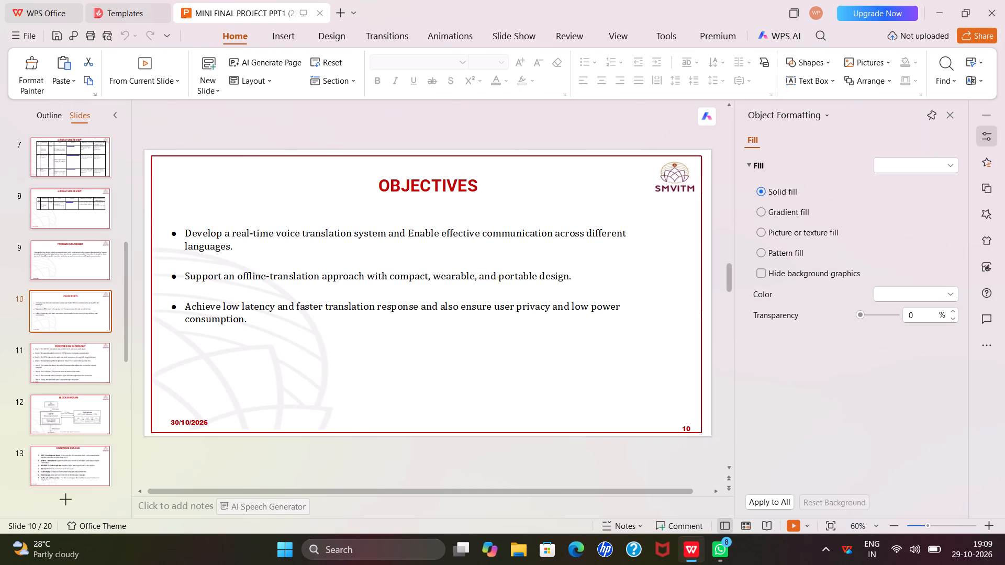
pyautogui.click(79, 366)
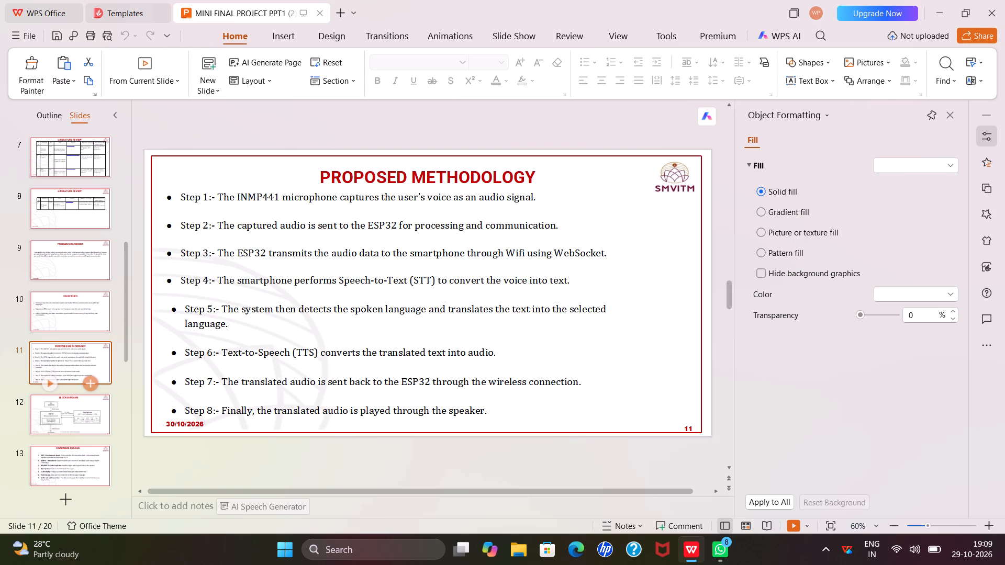
pyautogui.click(74, 419)
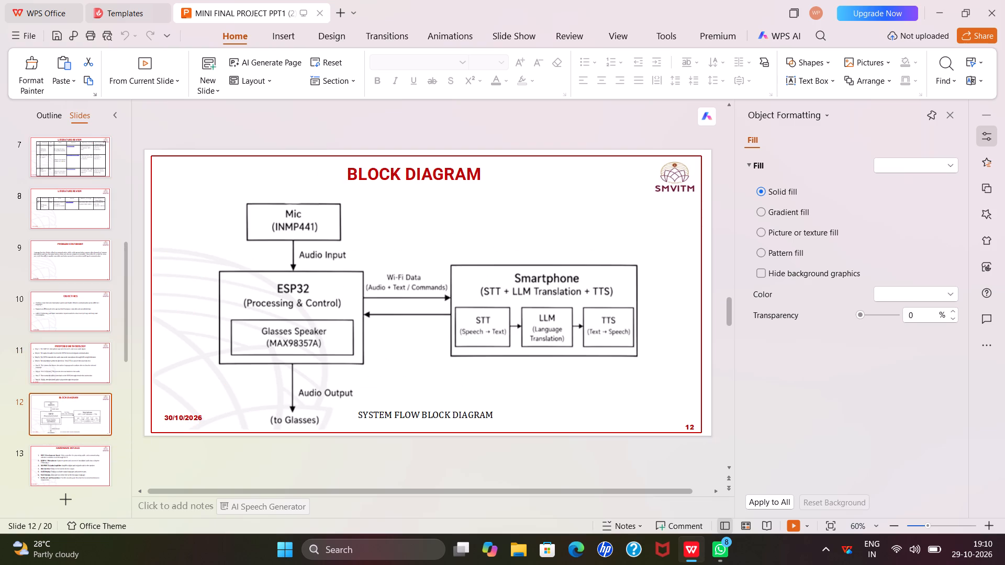
pyautogui.click(66, 468)
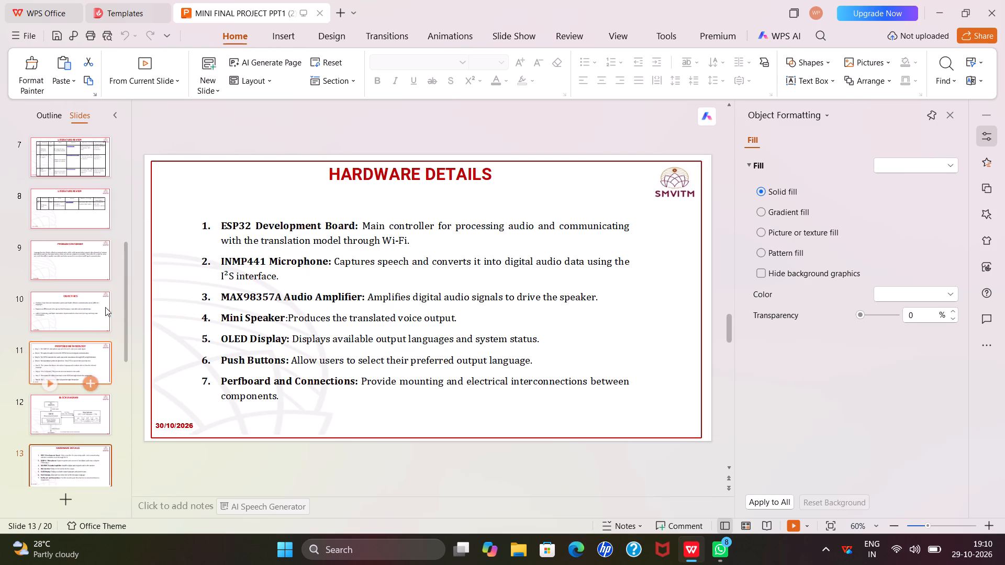
pyautogui.moveTo(125, 317); pyautogui.dragTo(129, 376)
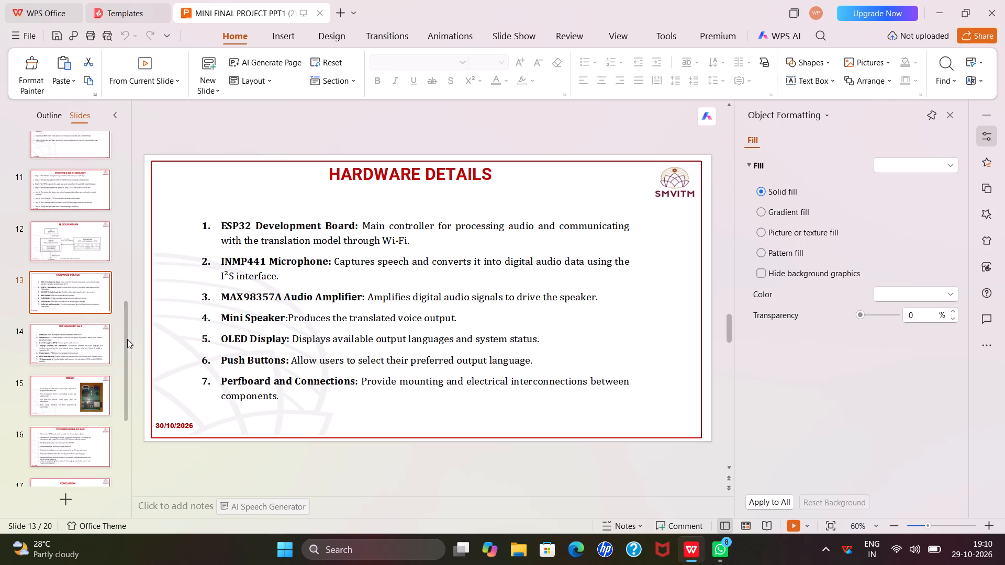
pyautogui.moveTo(125, 340); pyautogui.dragTo(124, 327)
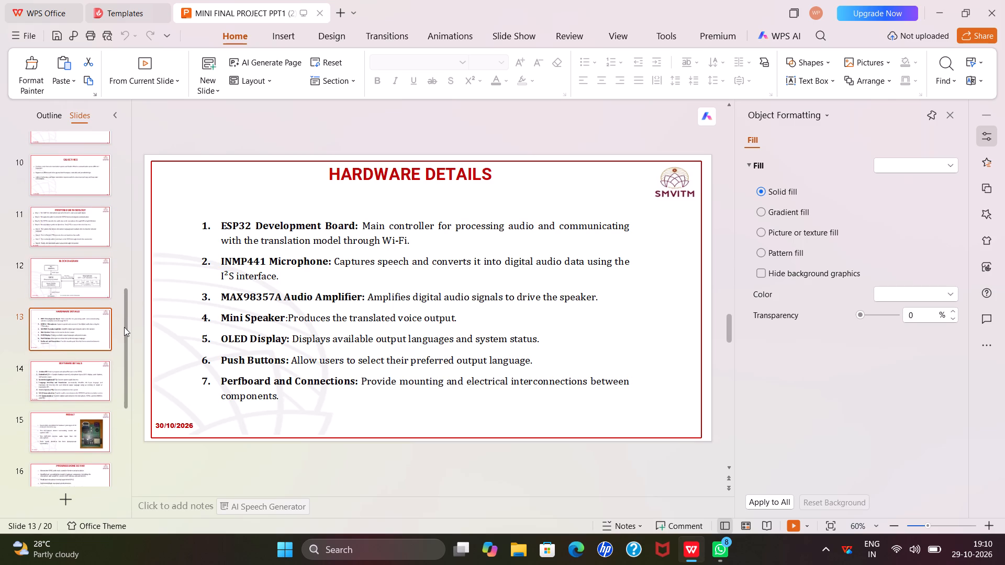
pyautogui.click(83, 269)
pyautogui.click(96, 308)
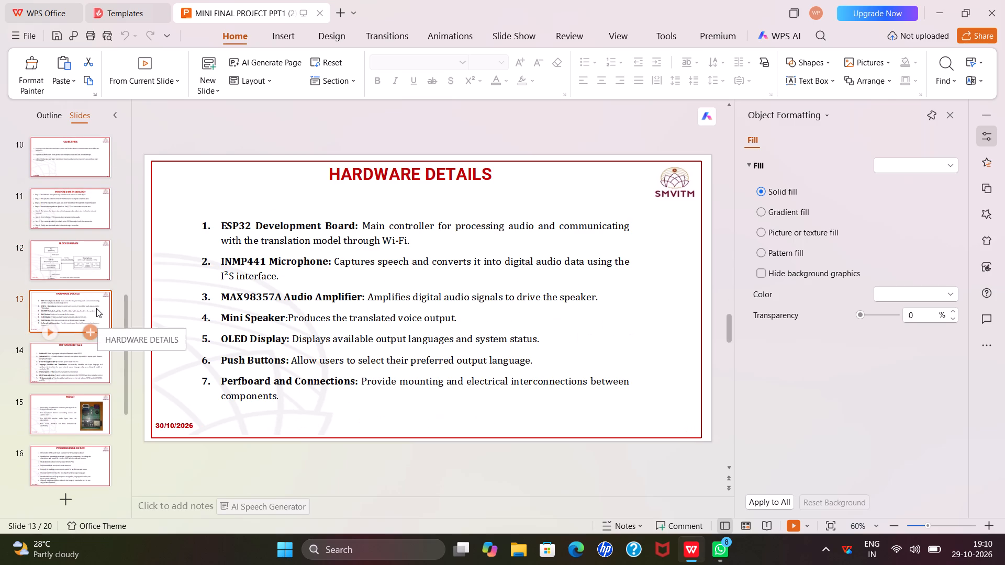
pyautogui.click(77, 359)
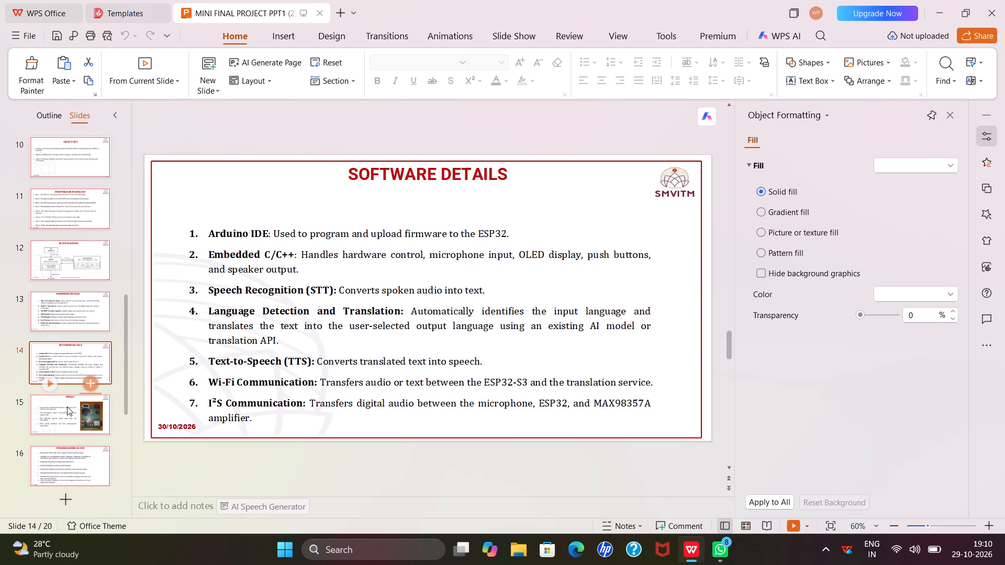
pyautogui.click(67, 406)
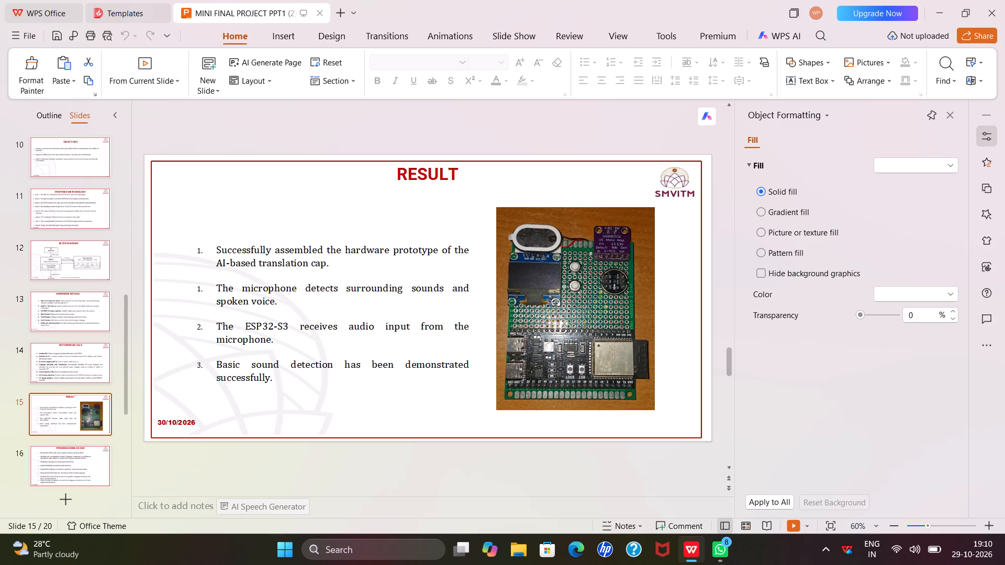
pyautogui.click(78, 352)
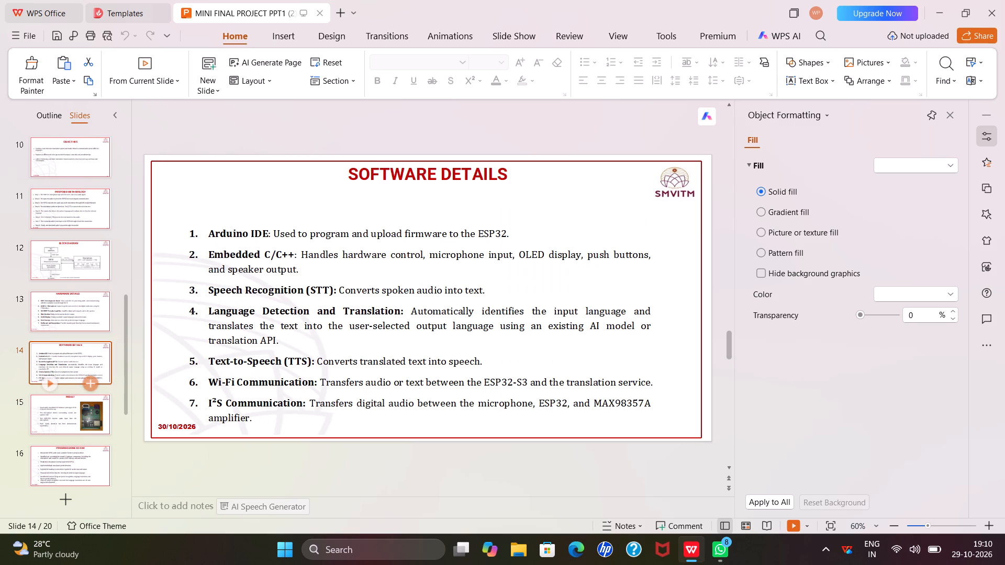
# On the Hardware Details slide, replace the whole component list with the copied eight-item text starting with ESP32-S3 Development Board.
pyautogui.click(91, 300)
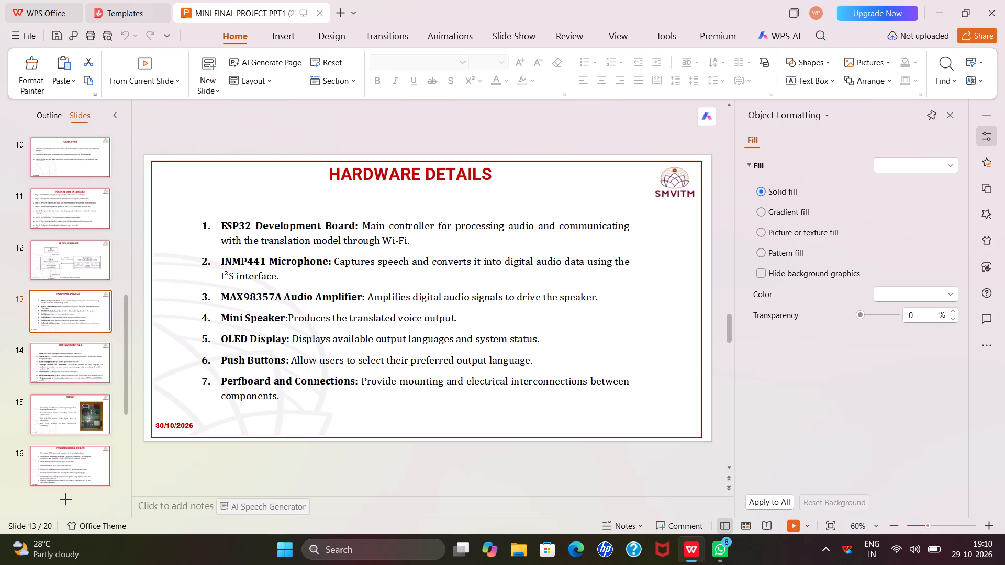
pyautogui.click(200, 223)
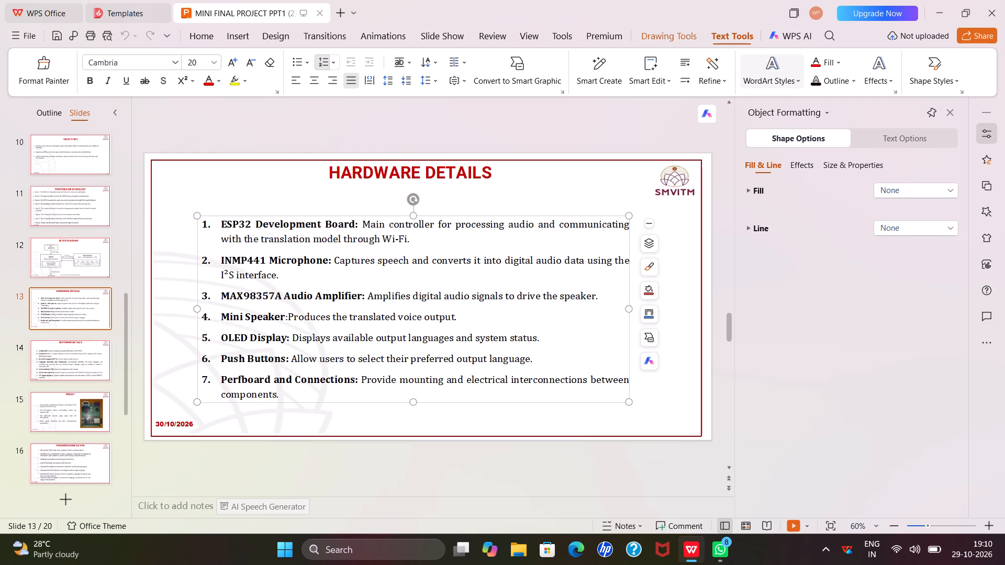
pyautogui.moveTo(221, 224); pyautogui.dragTo(284, 398)
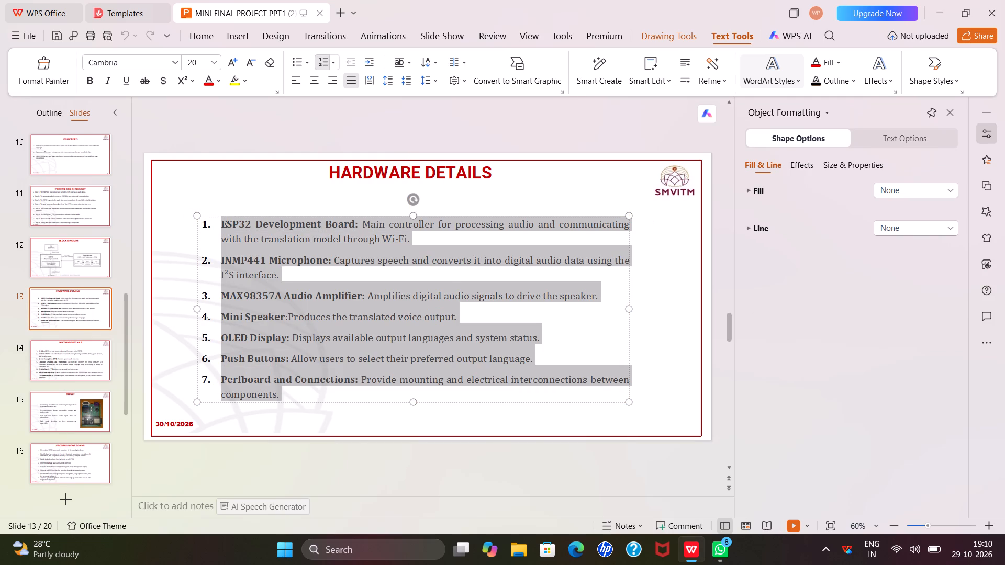
pyautogui.hotkey('ctrl', 'v')
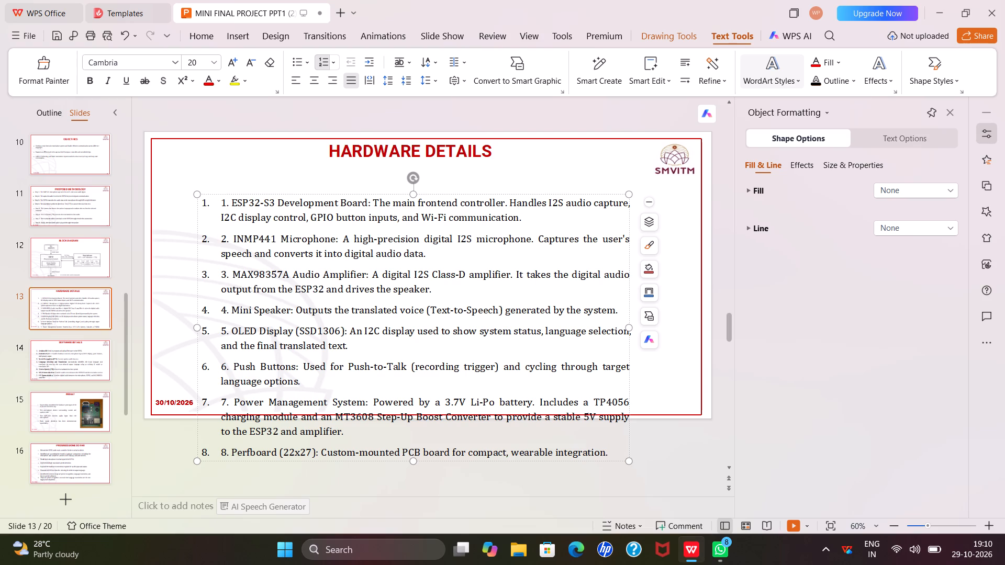
# Remove the automatic numbering from all eight items of the hardware list, keeping the numbers typed in the text.
pyautogui.moveTo(215, 201); pyautogui.dragTo(210, 207)
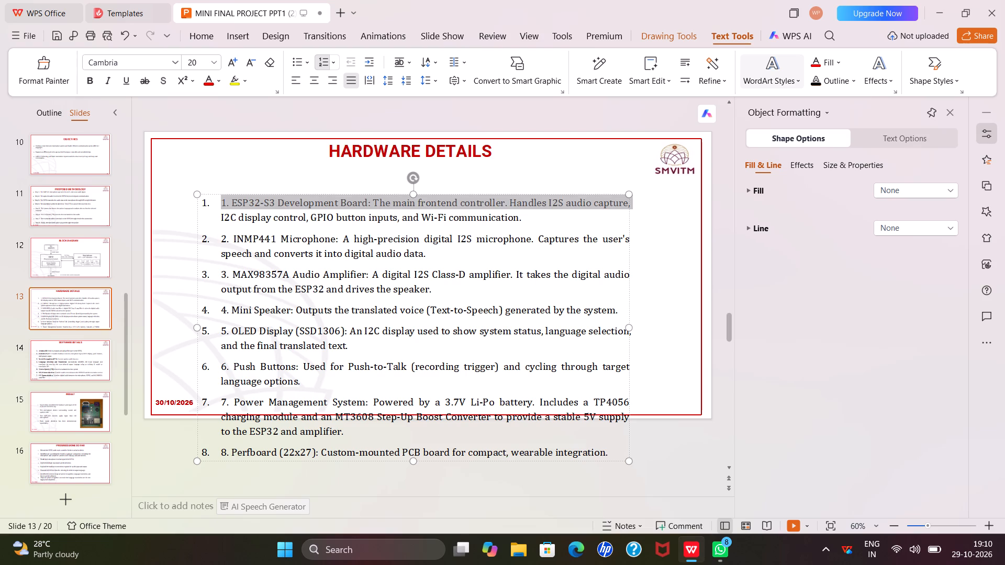
pyautogui.moveTo(210, 207); pyautogui.dragTo(211, 206)
pyautogui.moveTo(217, 205); pyautogui.dragTo(461, 454)
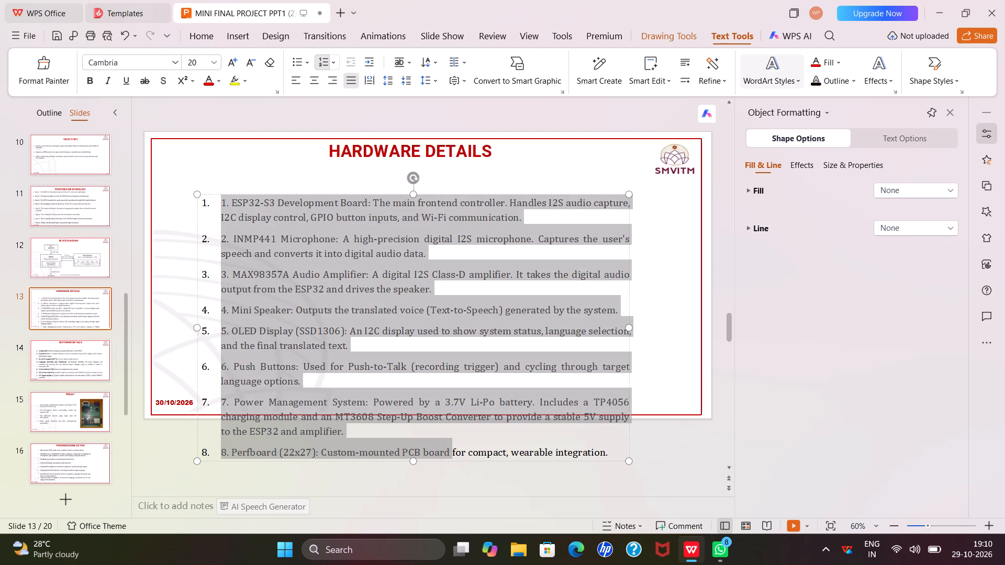
pyautogui.moveTo(461, 454); pyautogui.dragTo(629, 457)
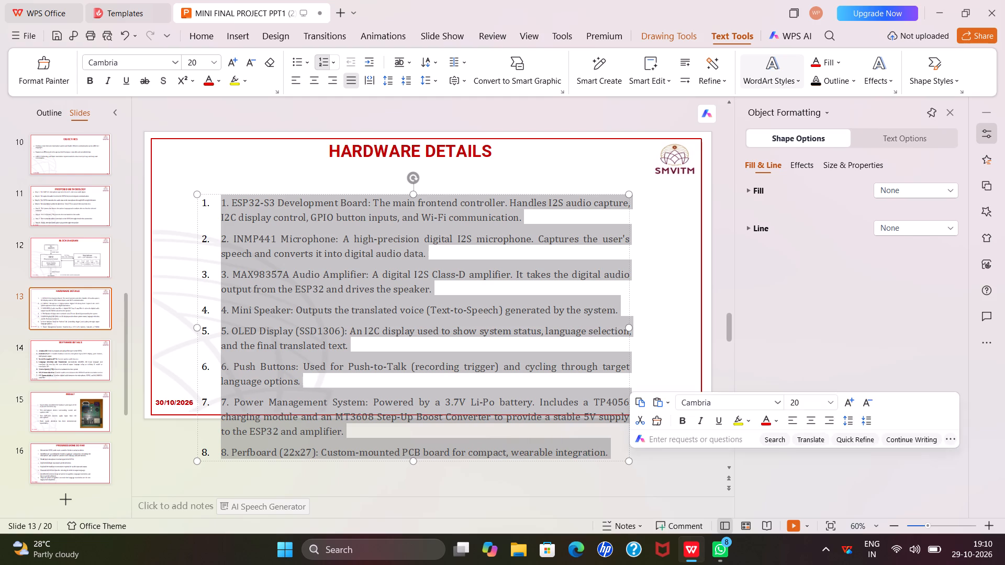
pyautogui.click(319, 61)
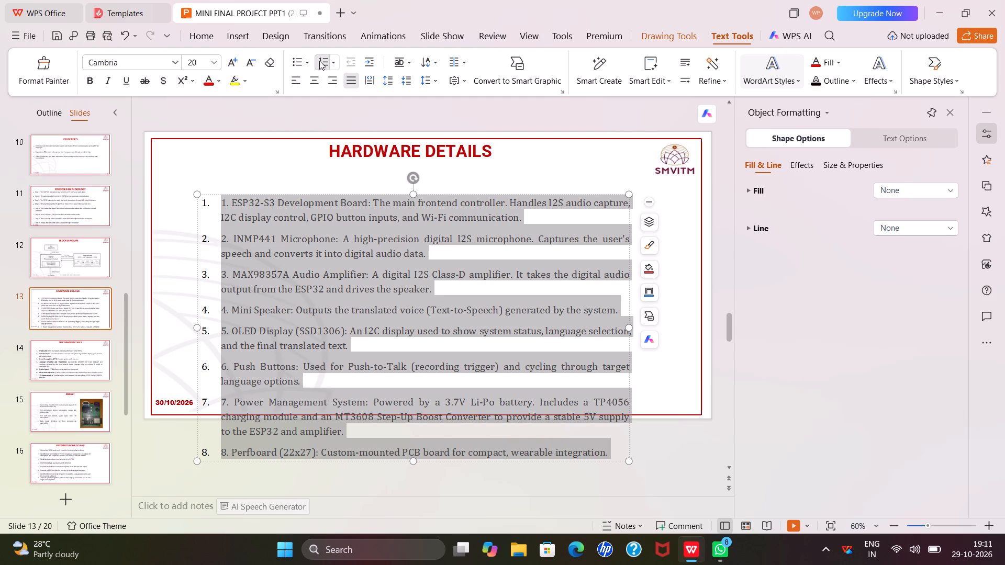
# Move the hardware list's text box up to just below the Hardware Details title and slightly to the left.
pyautogui.click(259, 195)
pyautogui.moveTo(259, 194); pyautogui.dragTo(259, 191)
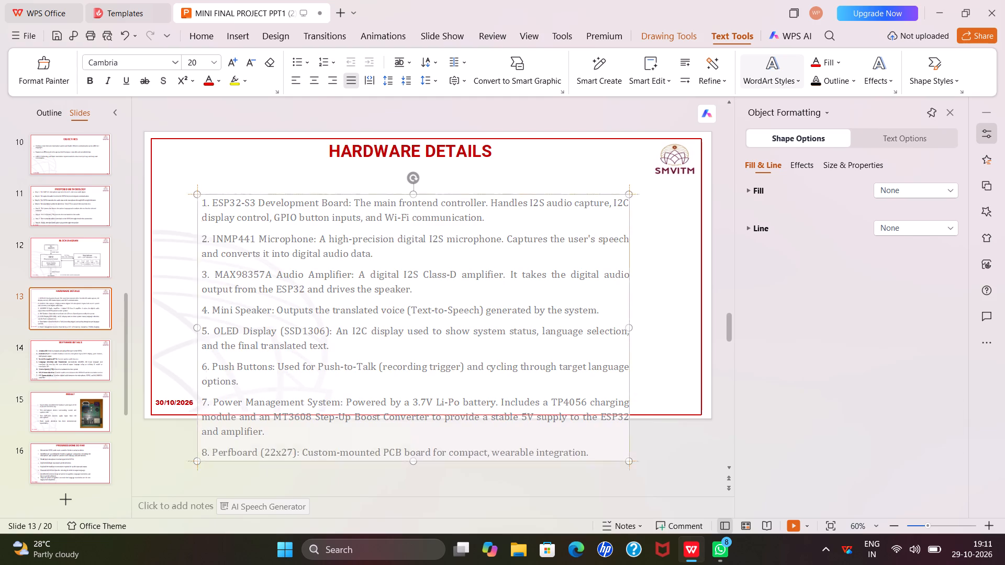
pyautogui.moveTo(259, 191); pyautogui.dragTo(262, 164)
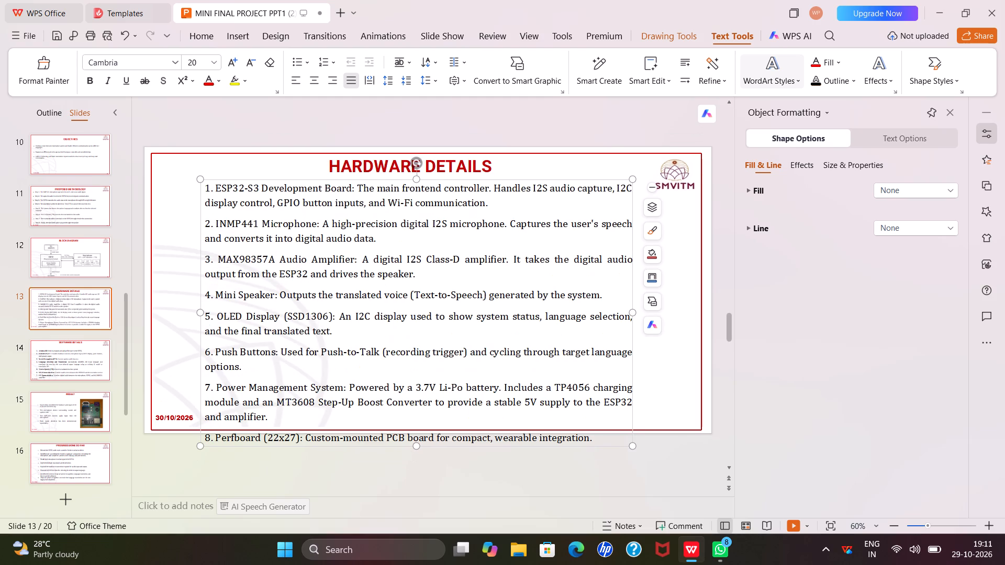
pyautogui.moveTo(271, 178); pyautogui.dragTo(264, 174)
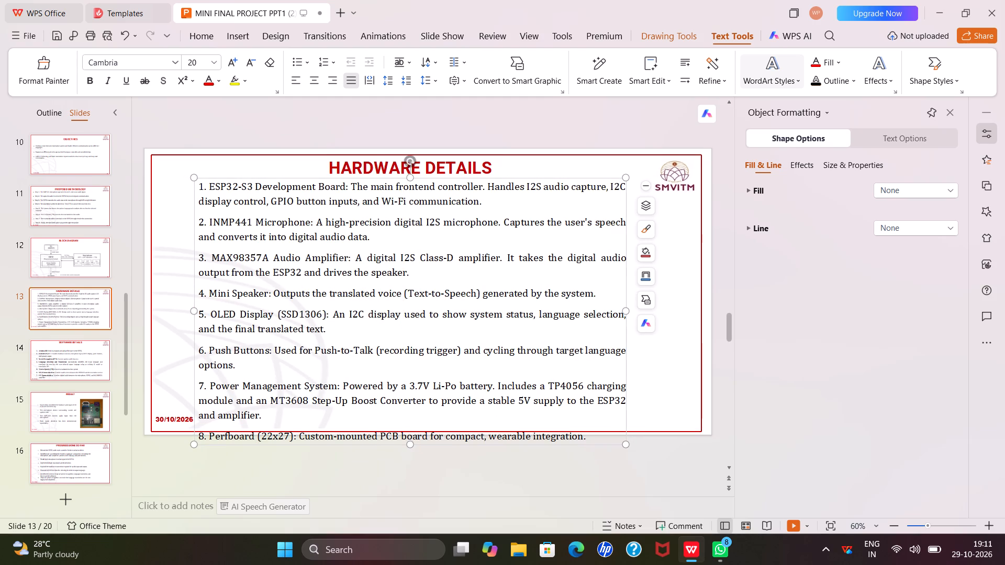
# Widen the hardware list's text box slightly on both sides so all eight items fit inside the slide's red border.
pyautogui.moveTo(192, 311); pyautogui.dragTo(173, 312)
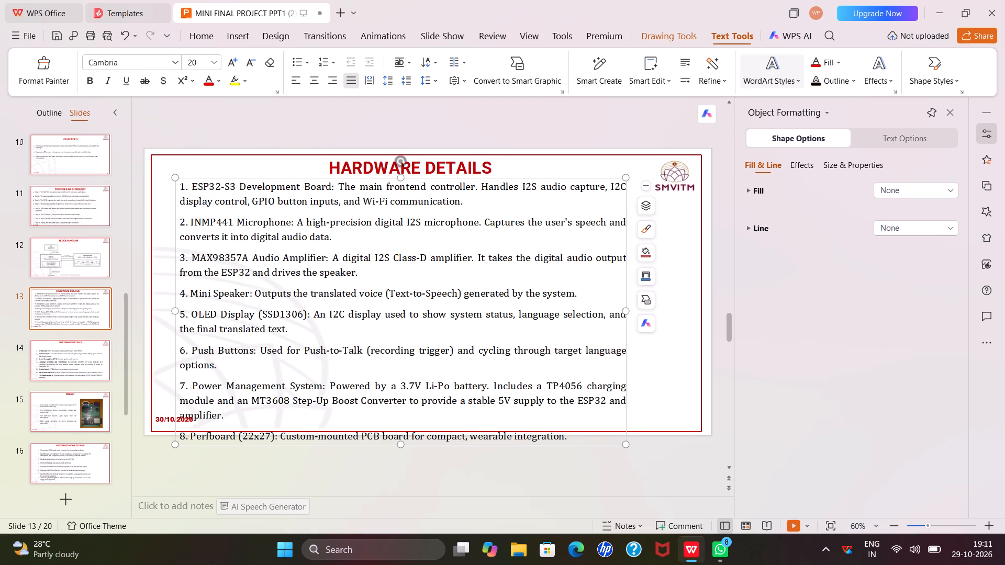
pyautogui.moveTo(625, 311); pyautogui.dragTo(646, 310)
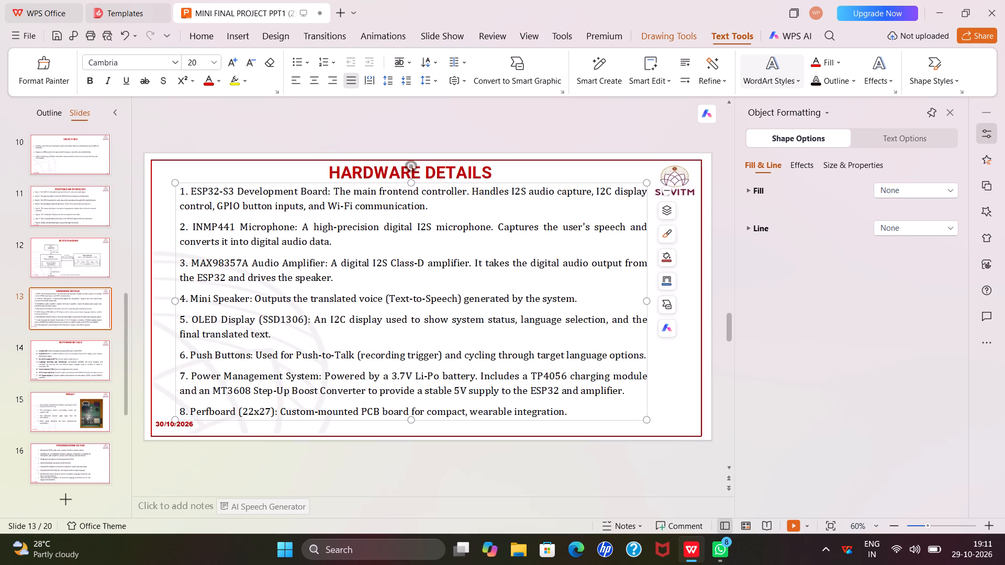
pyautogui.click(435, 342)
pyautogui.click(530, 178)
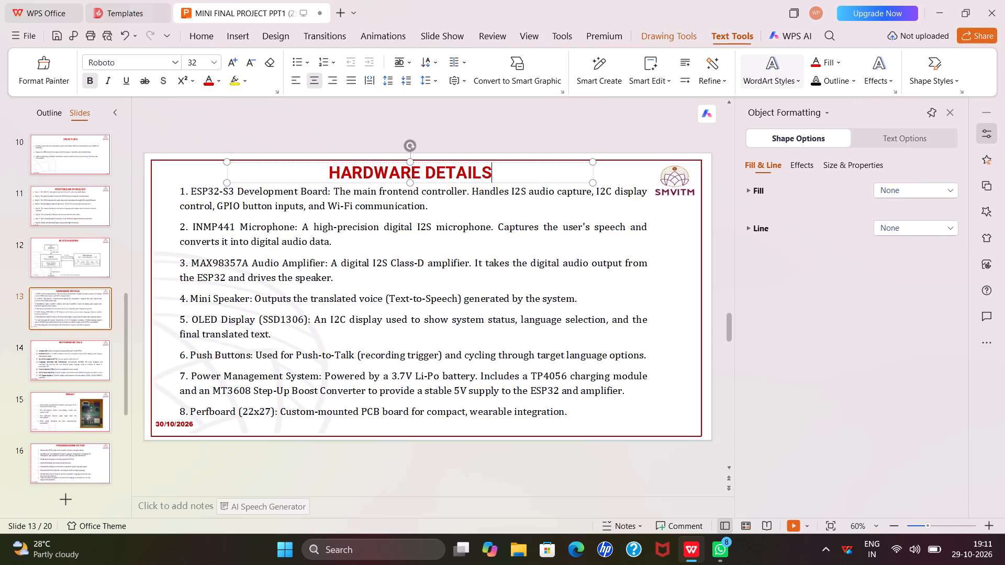
pyautogui.click(160, 326)
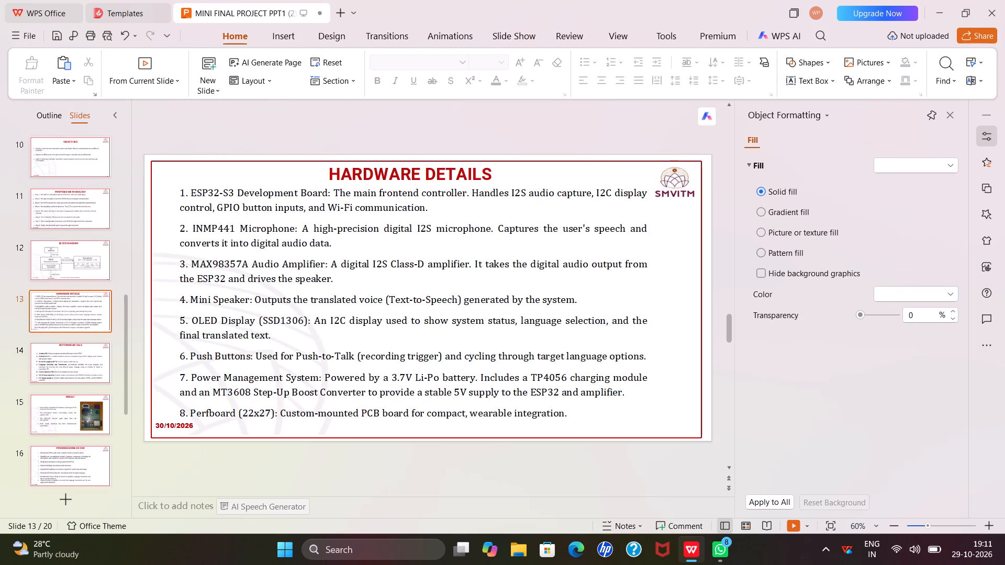
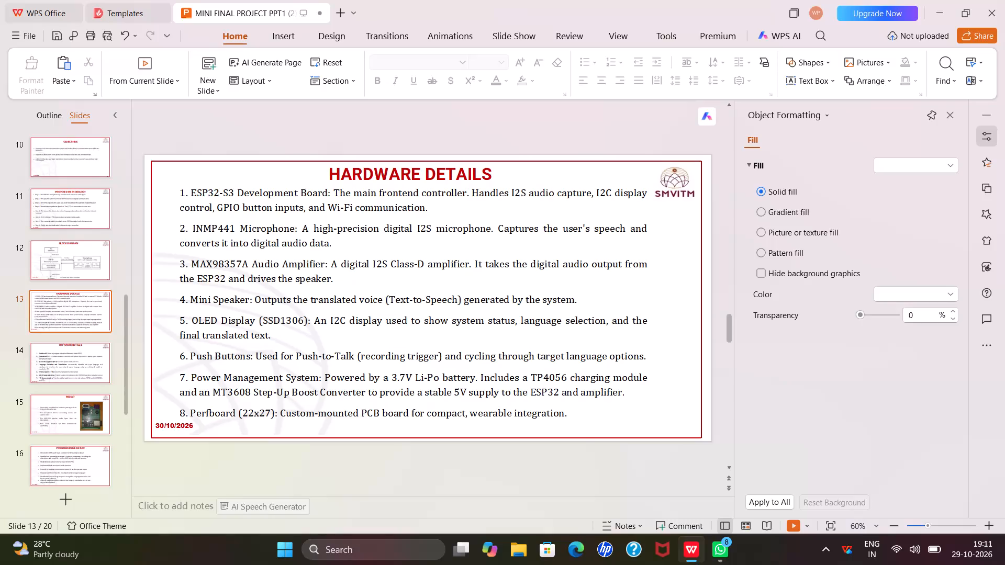
# Bold the numbered component names, including their colons, for ESP32-S3 Development Board, INMP441 Microphone and MAX98357A Audio Amplifier in the hardware list.
pyautogui.moveTo(182, 191); pyautogui.dragTo(191, 197)
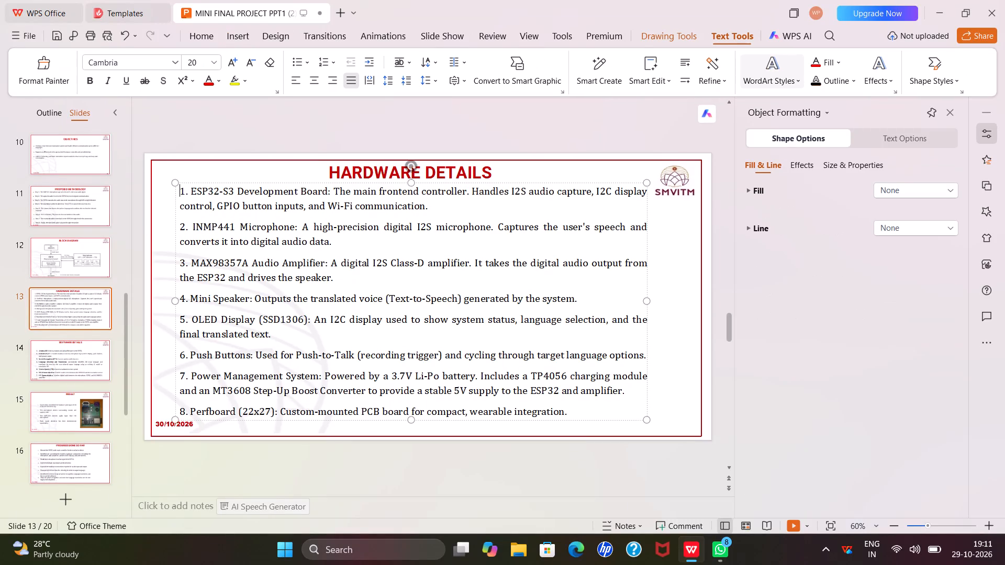
pyautogui.moveTo(191, 197); pyautogui.dragTo(330, 187)
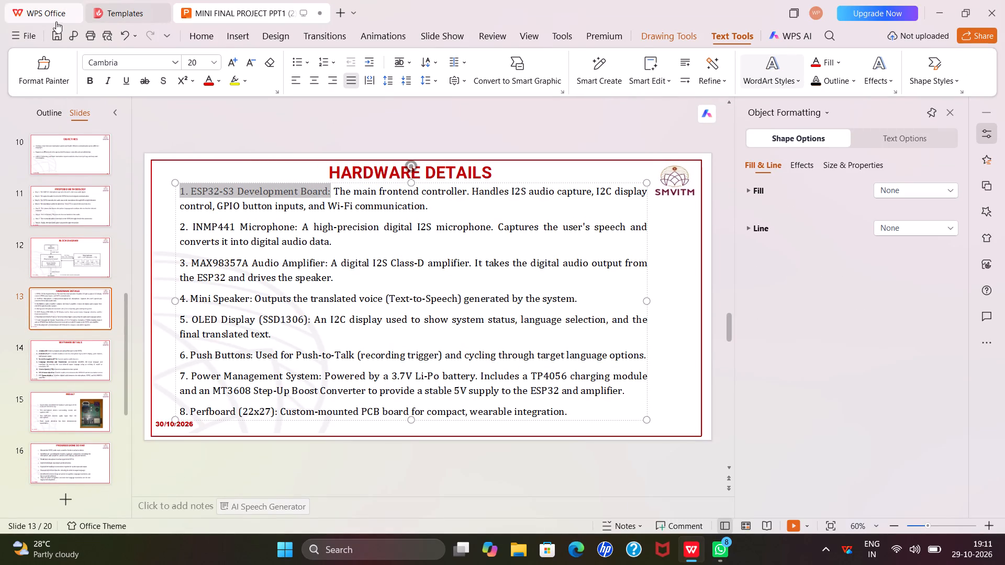
pyautogui.click(85, 75)
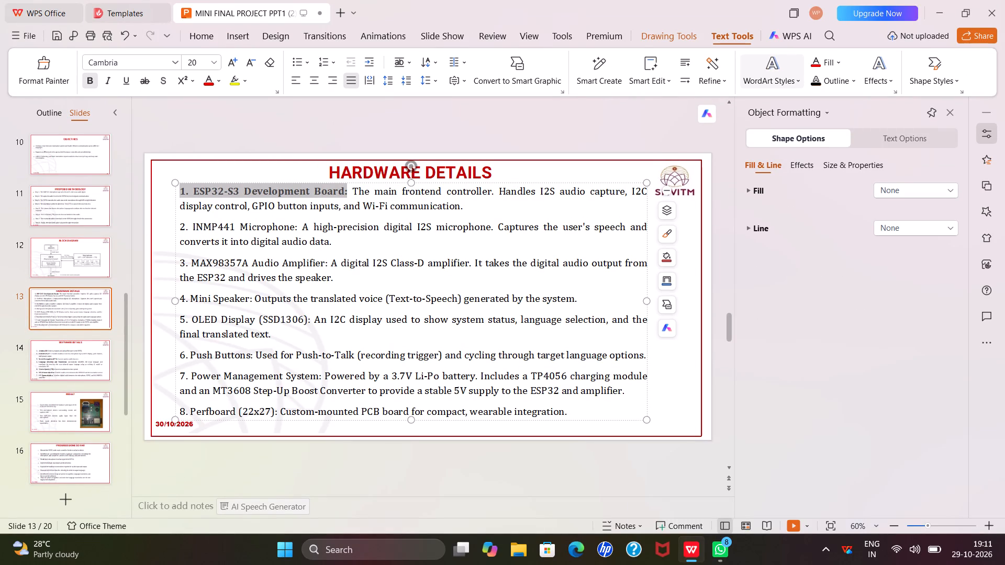
pyautogui.moveTo(181, 224); pyautogui.dragTo(254, 229)
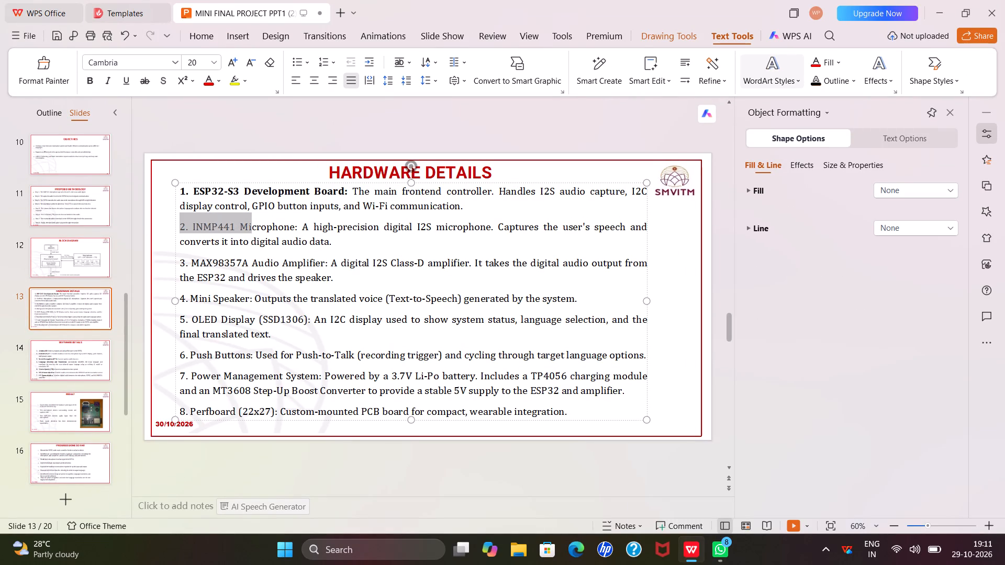
pyautogui.moveTo(254, 229); pyautogui.dragTo(297, 228)
pyautogui.click(96, 82)
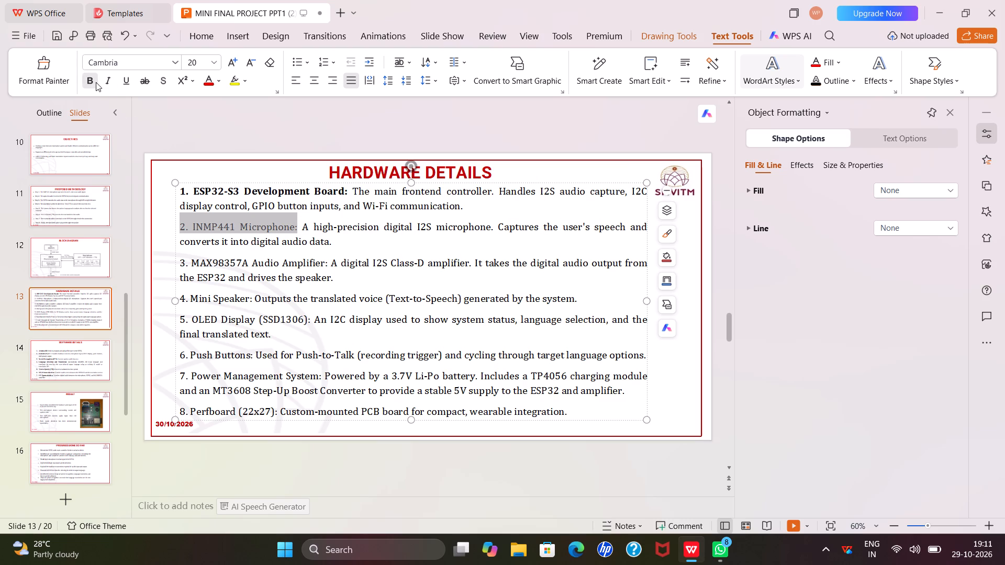
pyautogui.moveTo(179, 263); pyautogui.dragTo(330, 264)
pyautogui.click(90, 80)
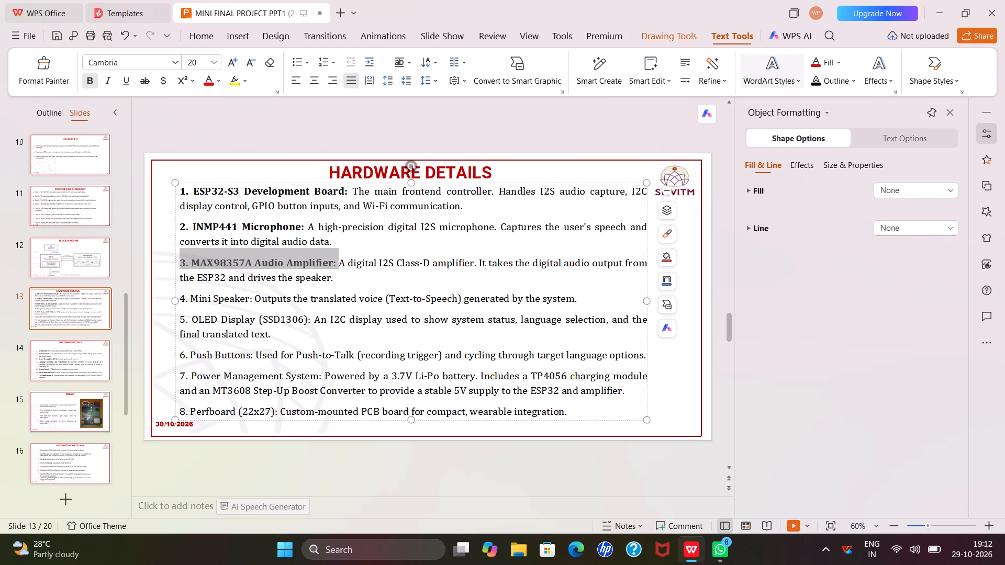
# Bold the labels "4. Mini Speaker:", "5. OLED Display (SSD1306):" and "6. Push Buttons:" in the hardware list.
pyautogui.moveTo(182, 298); pyautogui.dragTo(249, 299)
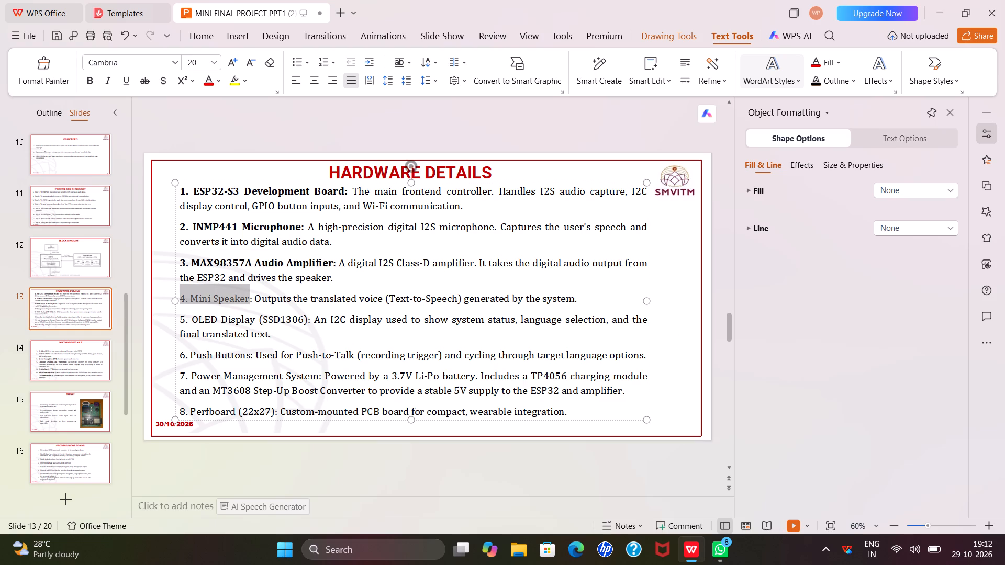
pyautogui.moveTo(249, 299); pyautogui.dragTo(252, 297)
pyautogui.click(88, 81)
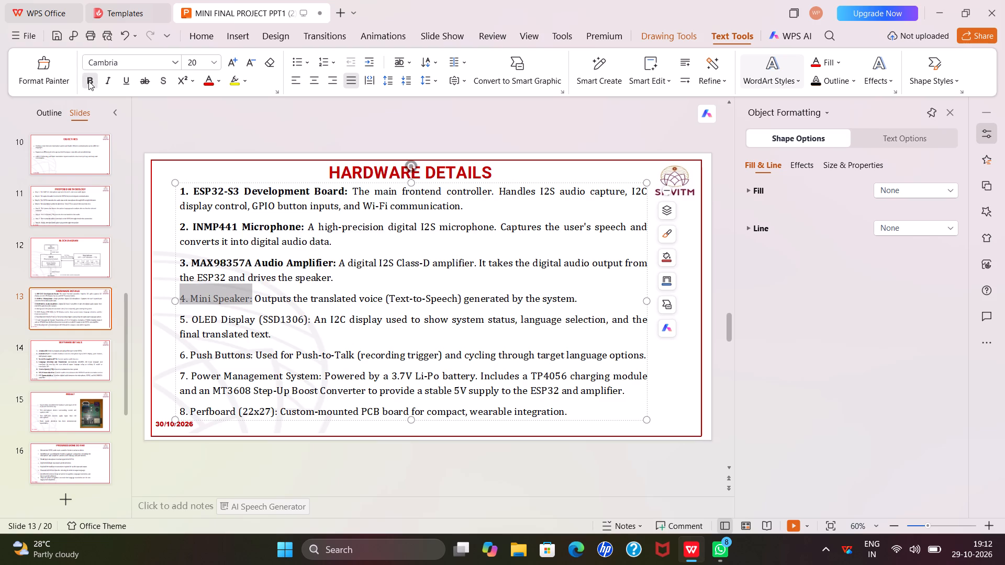
pyautogui.moveTo(182, 321); pyautogui.dragTo(245, 323)
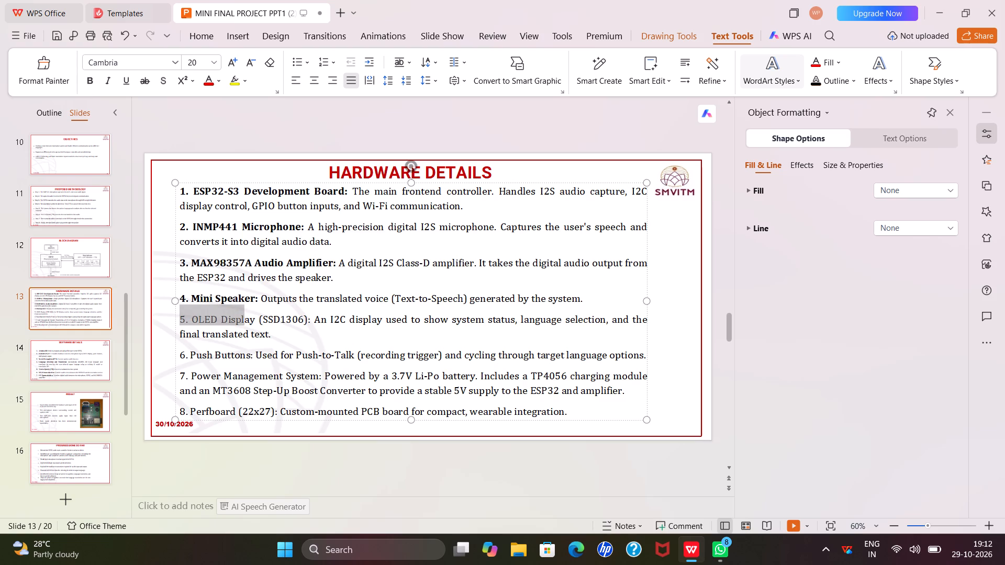
pyautogui.moveTo(245, 323); pyautogui.dragTo(308, 320)
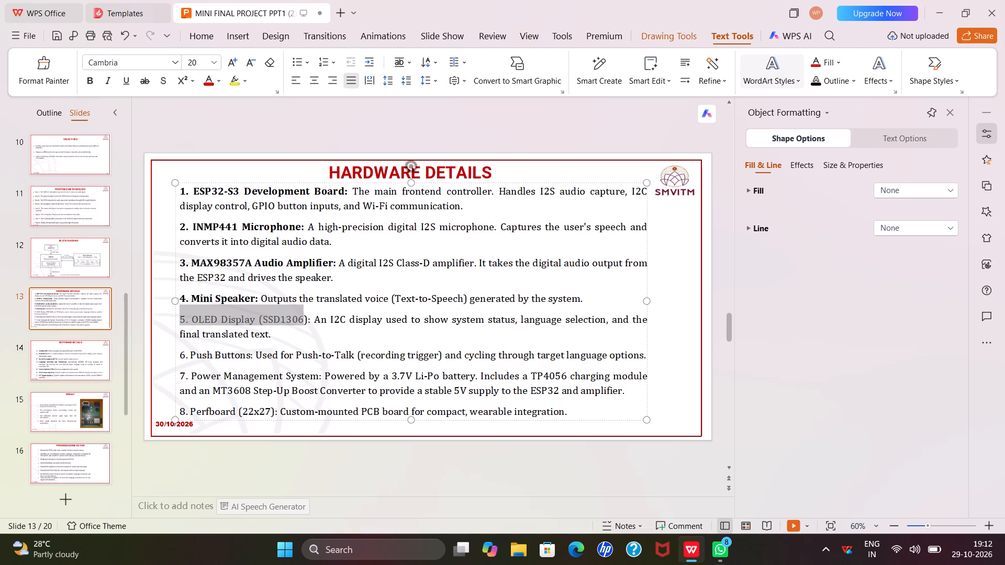
pyautogui.moveTo(308, 320); pyautogui.dragTo(310, 323)
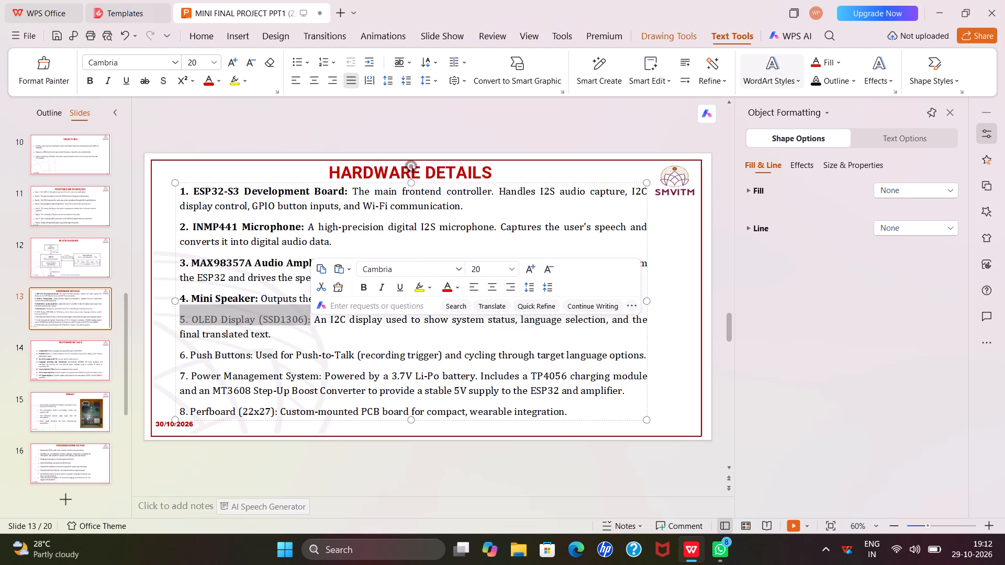
pyautogui.click(89, 76)
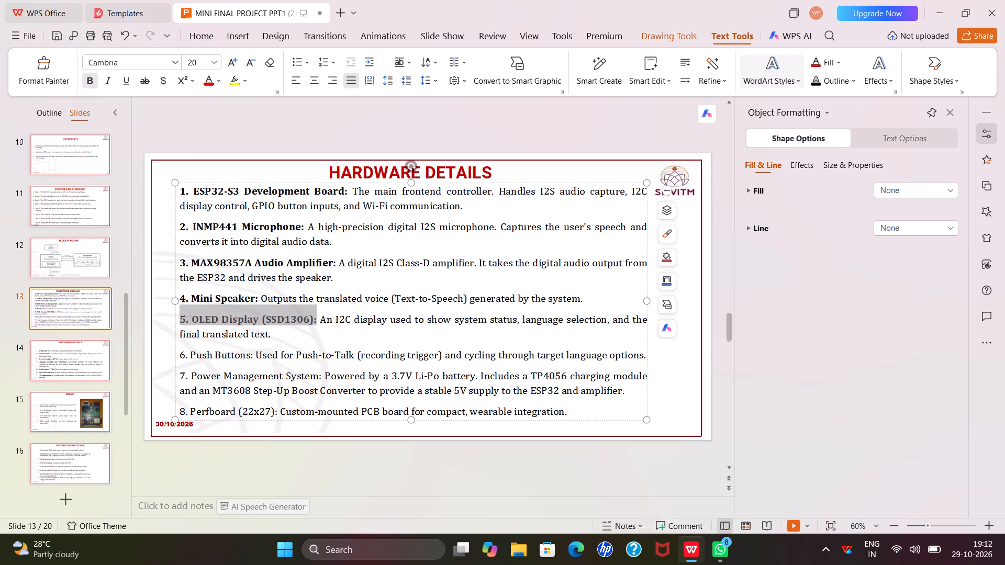
pyautogui.moveTo(180, 352); pyautogui.dragTo(253, 357)
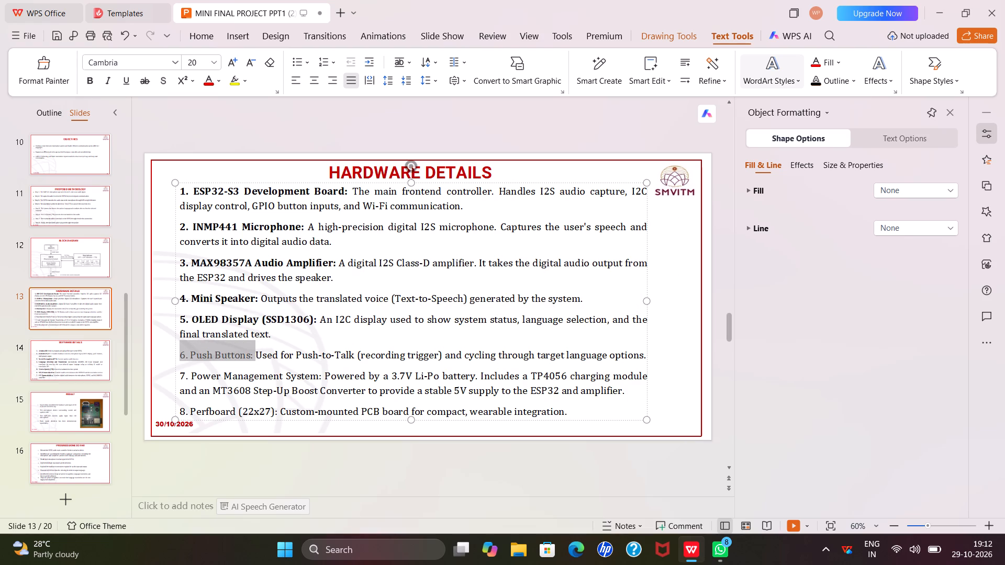
pyautogui.moveTo(253, 357); pyautogui.dragTo(253, 357)
pyautogui.click(82, 80)
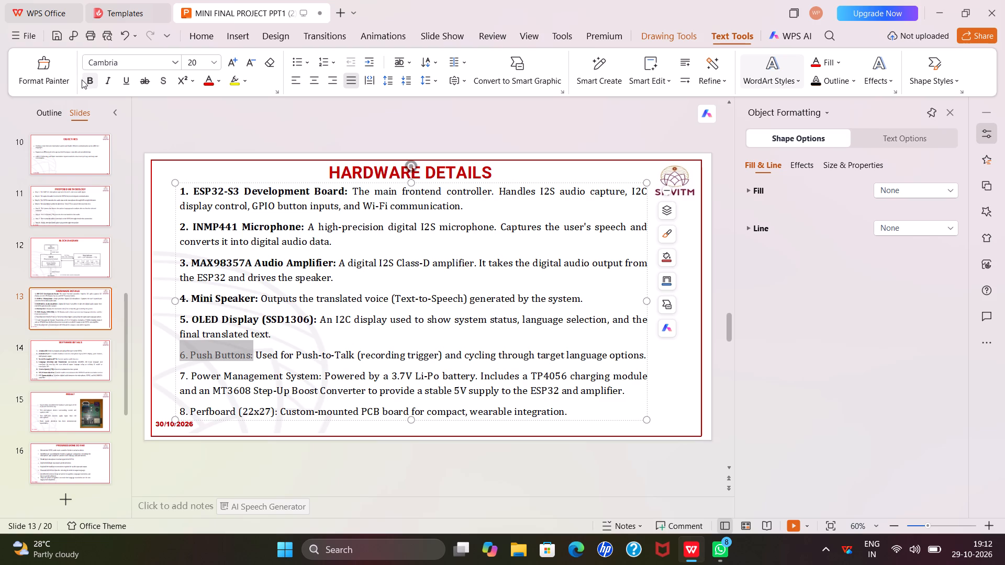
pyautogui.click(88, 81)
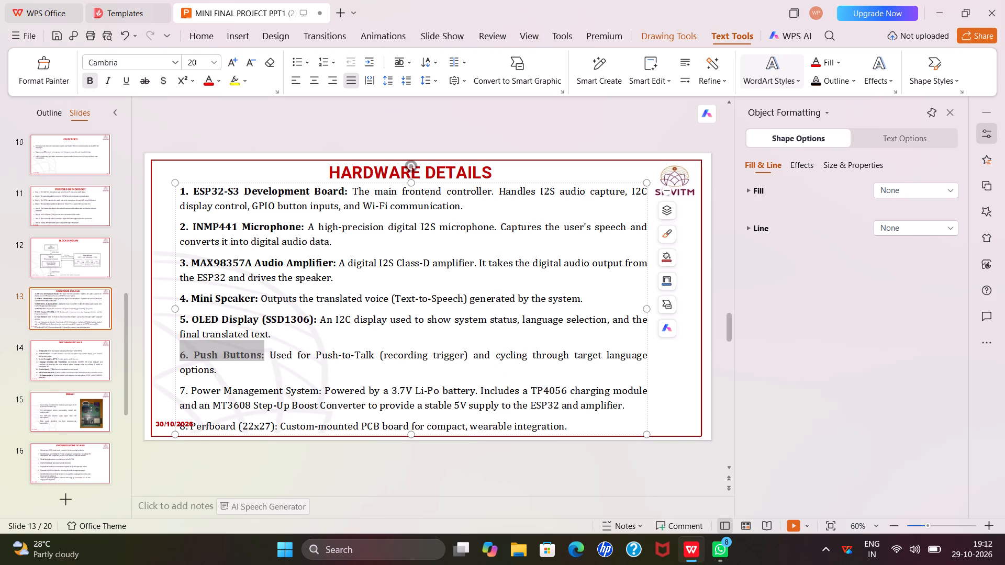
# Bold the labels "7. Power Management System:" and "8. Perfboard (22x27):" in the hardware list.
pyautogui.moveTo(182, 389); pyautogui.dragTo(297, 387)
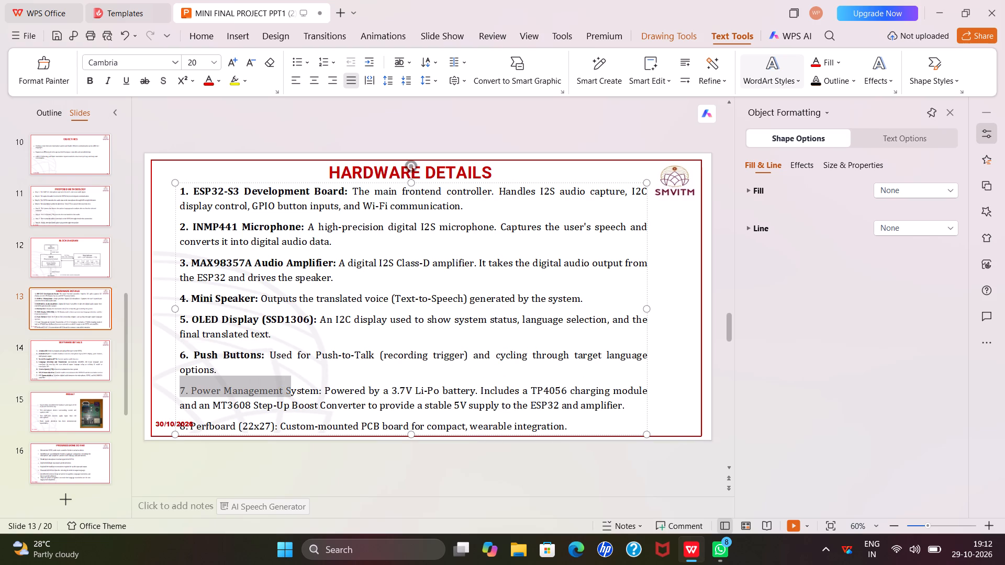
pyautogui.moveTo(297, 387); pyautogui.dragTo(323, 391)
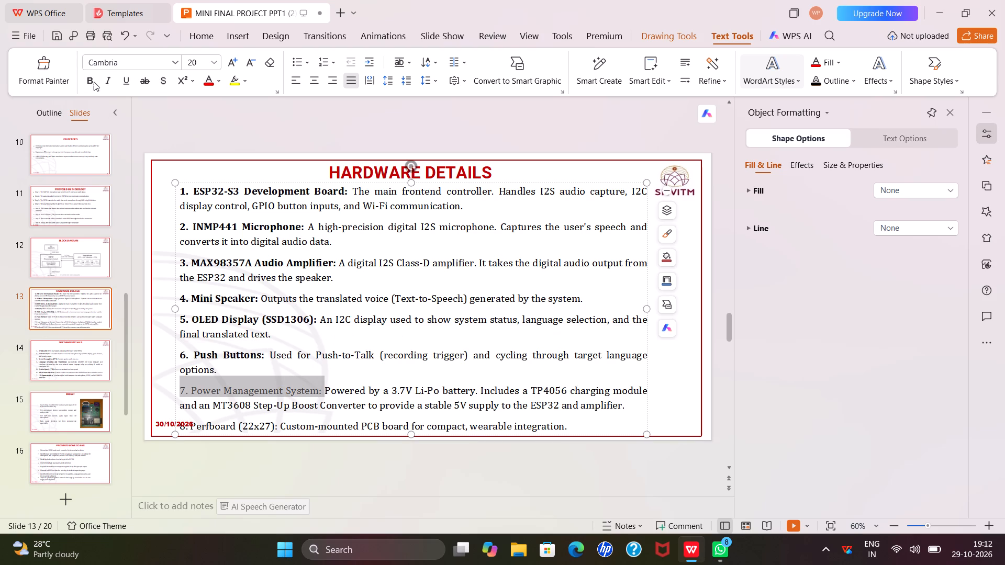
pyautogui.click(94, 82)
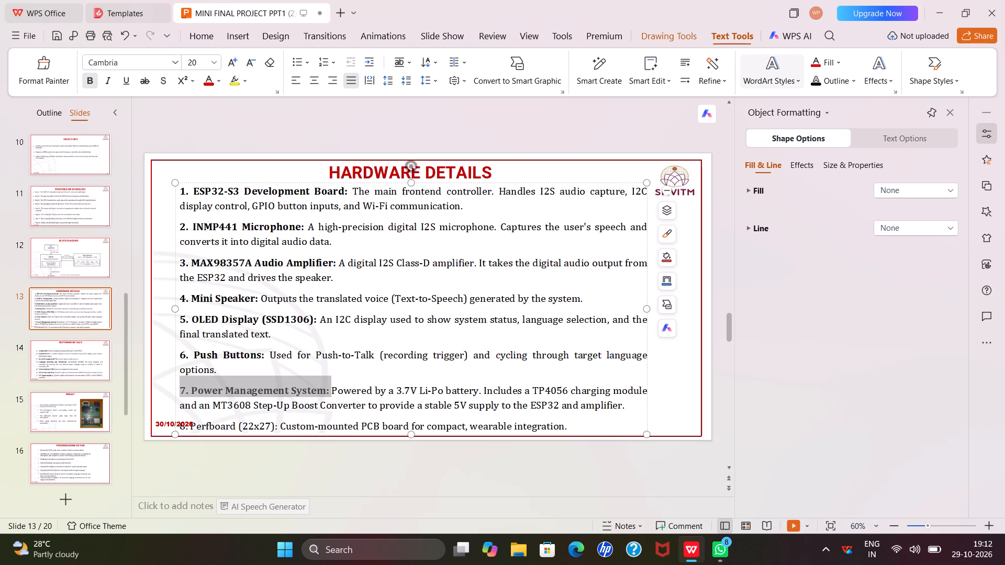
pyautogui.moveTo(182, 426); pyautogui.dragTo(269, 422)
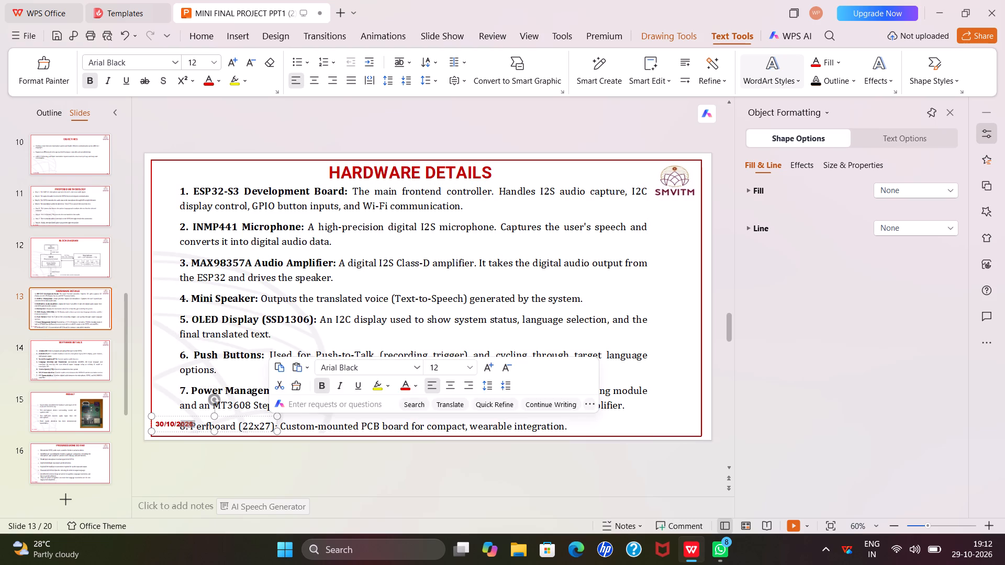
pyautogui.click(269, 422)
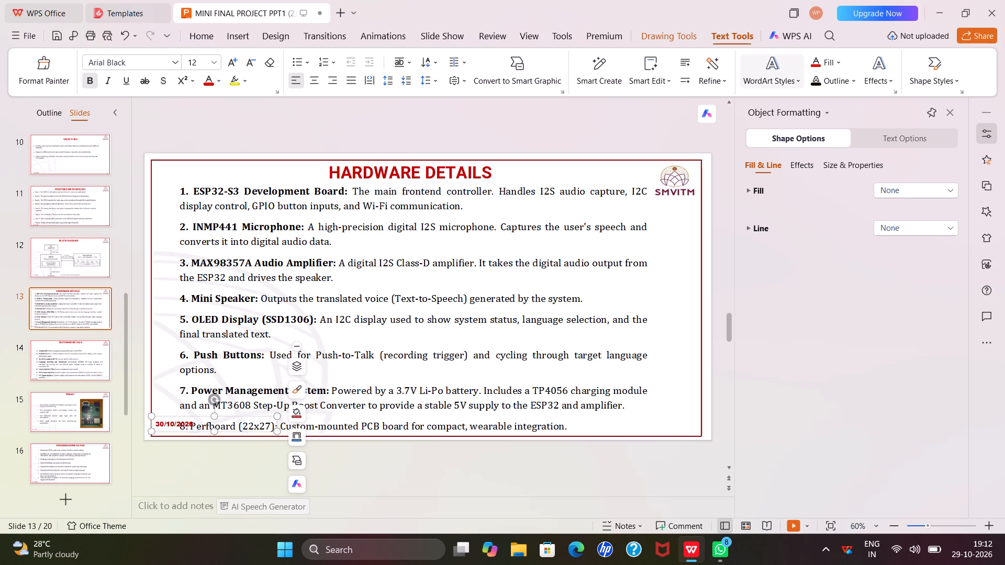
pyautogui.moveTo(181, 425); pyautogui.dragTo(269, 425)
pyautogui.click(269, 425)
pyautogui.click(269, 465)
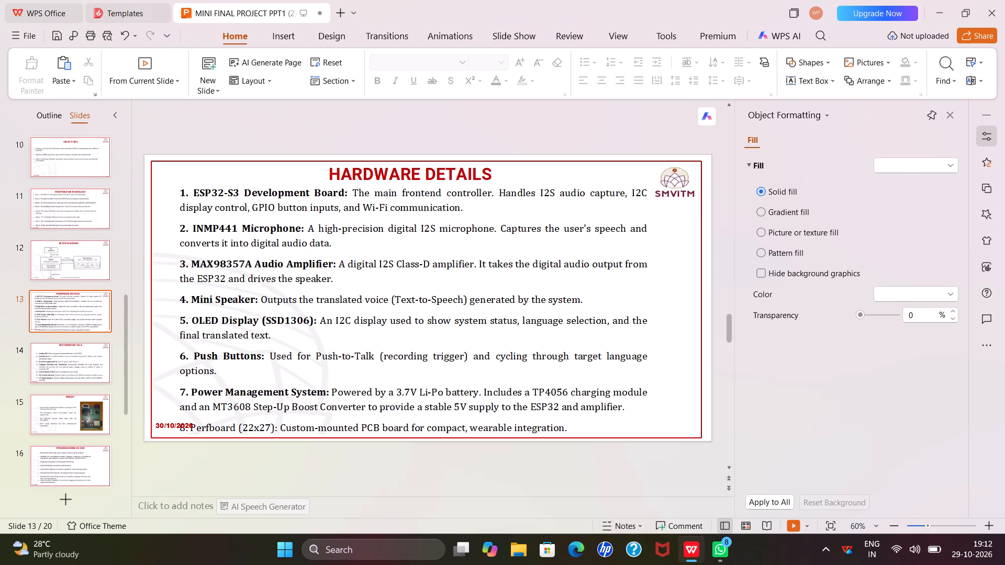
pyautogui.moveTo(278, 427); pyautogui.dragTo(170, 412)
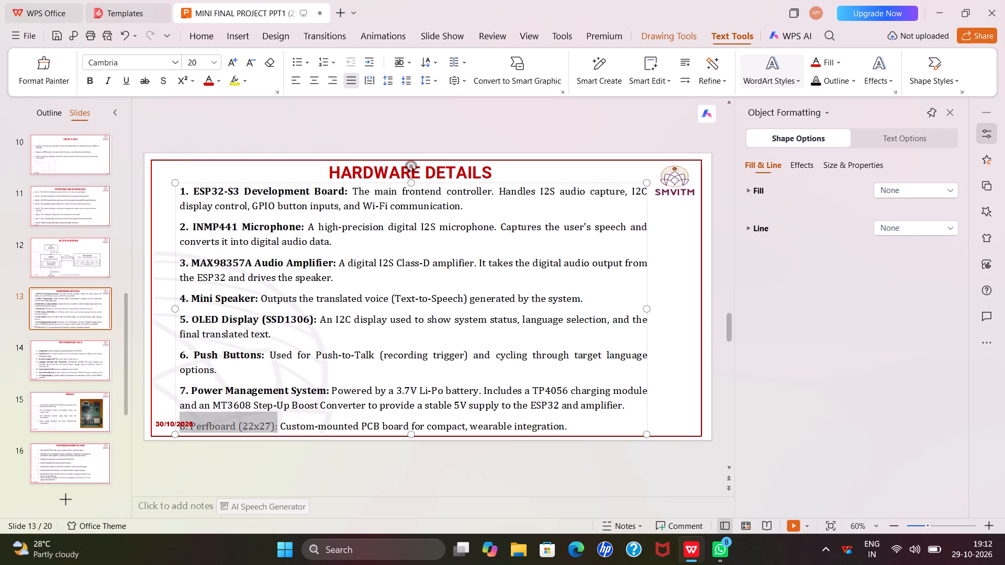
pyautogui.moveTo(170, 412); pyautogui.dragTo(171, 412)
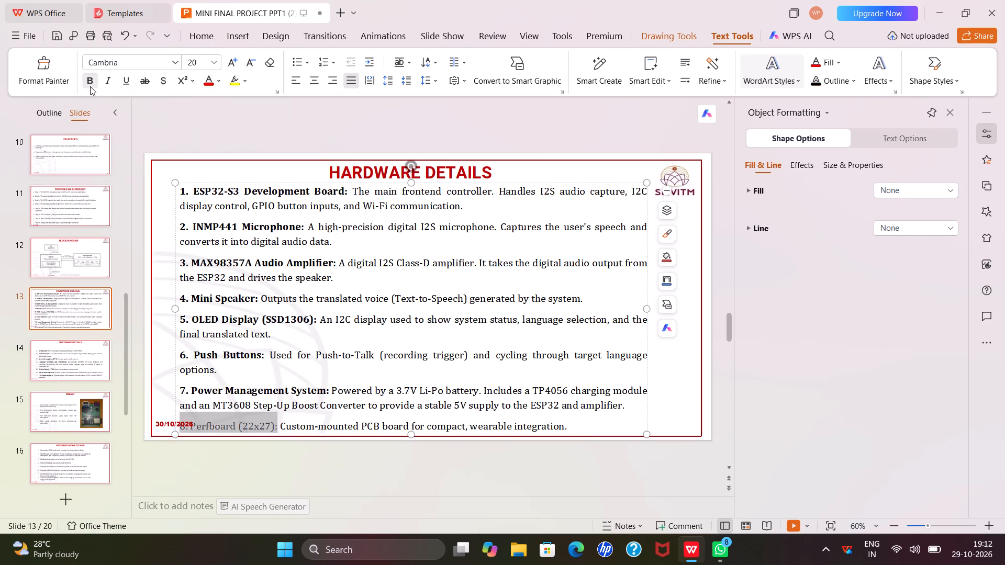
pyautogui.click(90, 86)
pyautogui.click(283, 435)
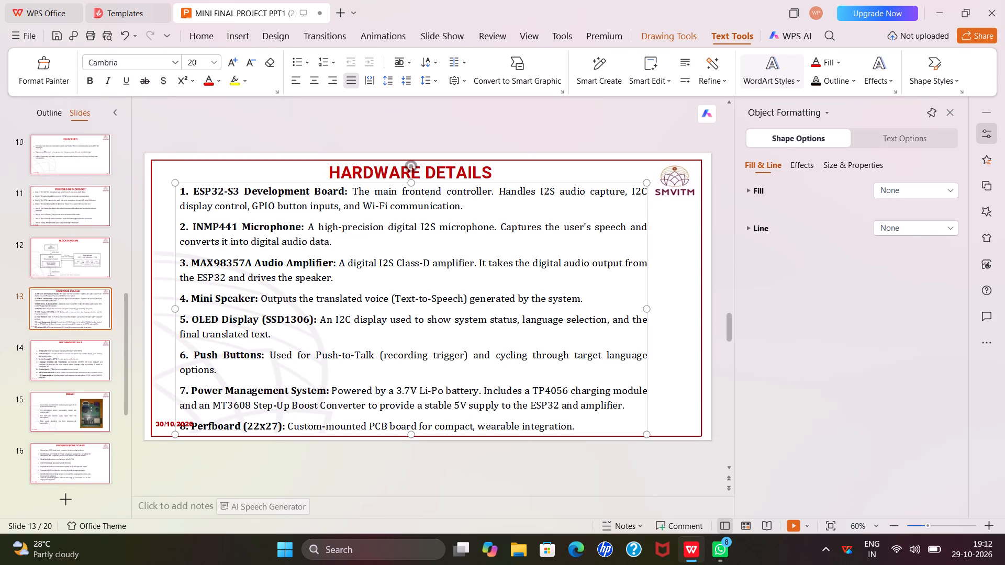
pyautogui.click(316, 327)
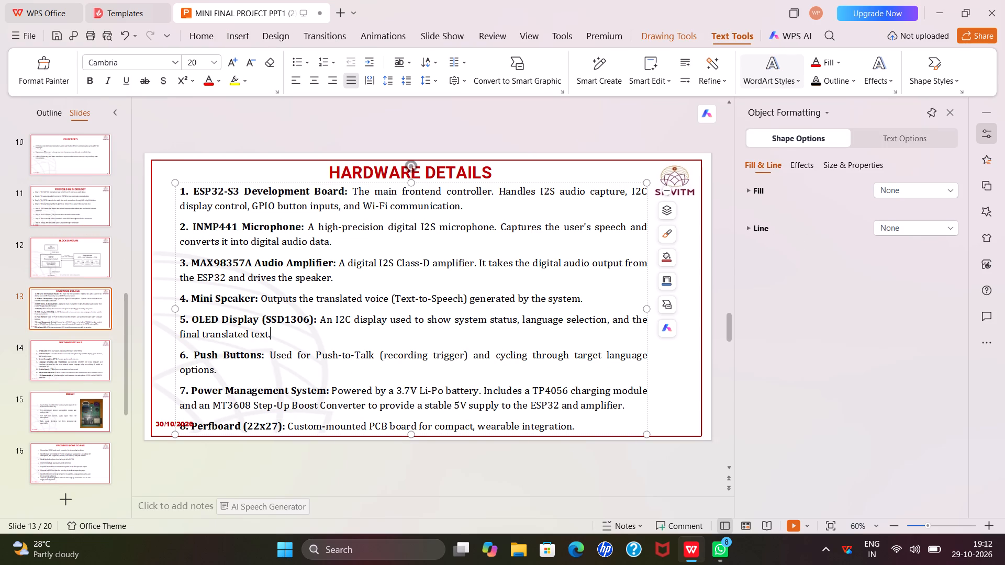
pyautogui.click(162, 377)
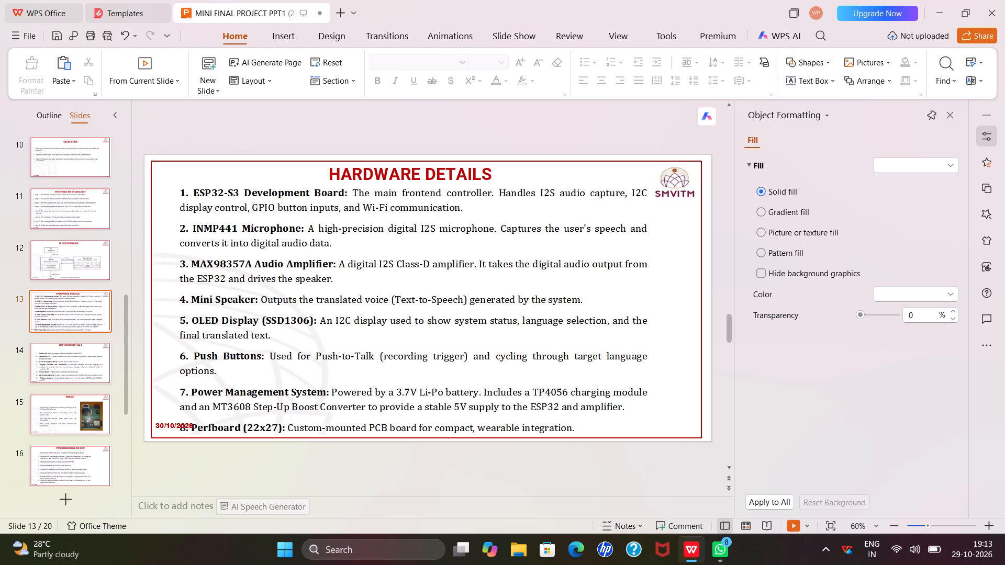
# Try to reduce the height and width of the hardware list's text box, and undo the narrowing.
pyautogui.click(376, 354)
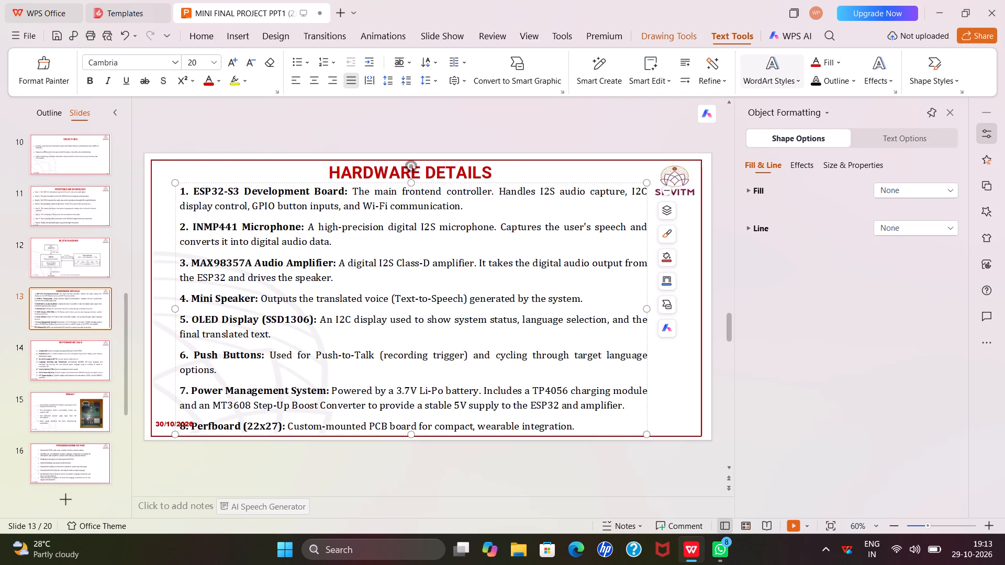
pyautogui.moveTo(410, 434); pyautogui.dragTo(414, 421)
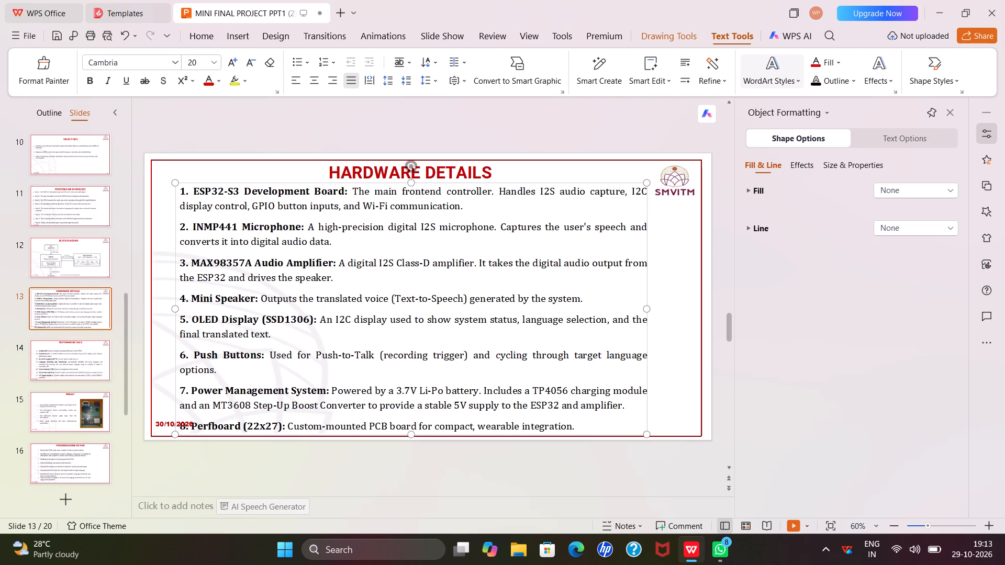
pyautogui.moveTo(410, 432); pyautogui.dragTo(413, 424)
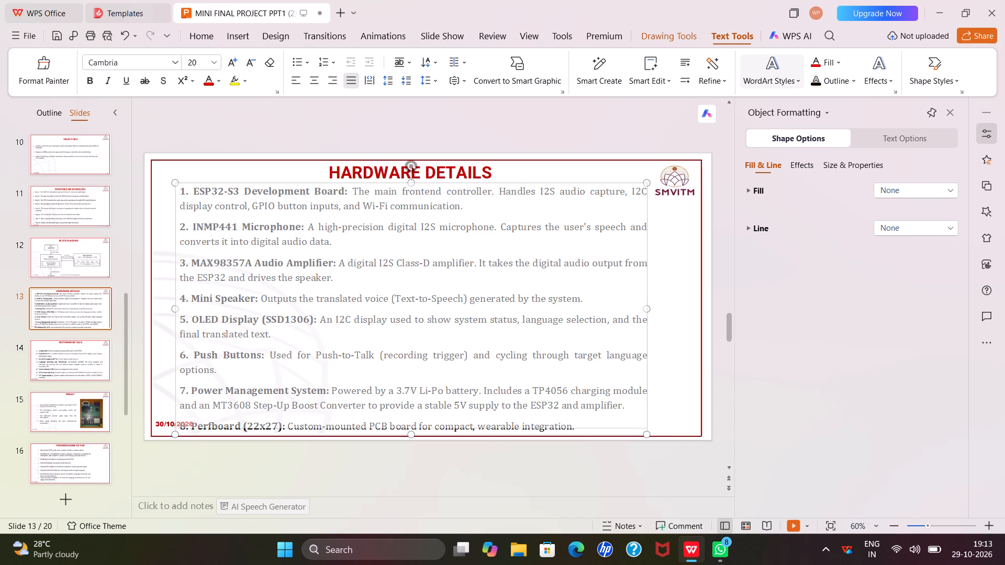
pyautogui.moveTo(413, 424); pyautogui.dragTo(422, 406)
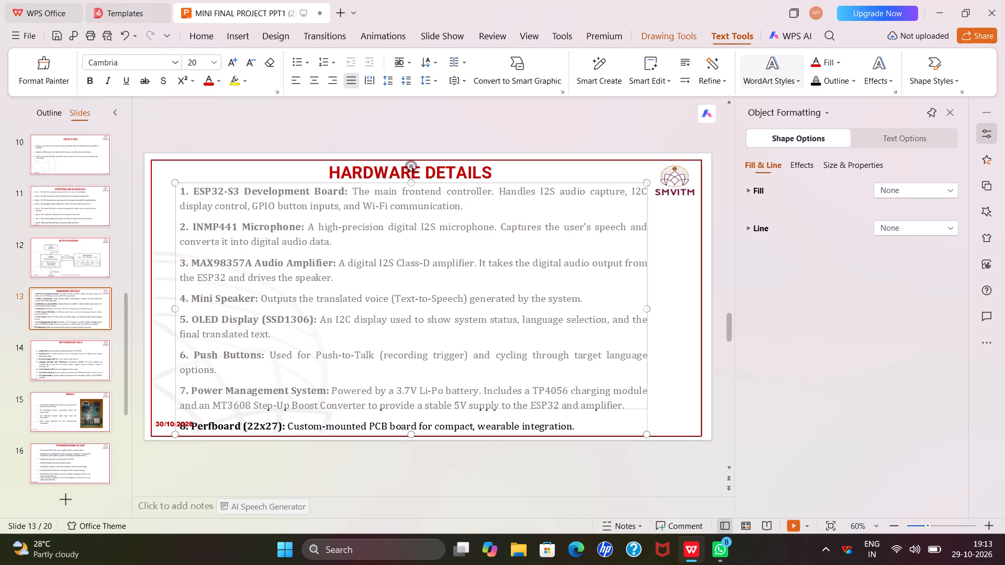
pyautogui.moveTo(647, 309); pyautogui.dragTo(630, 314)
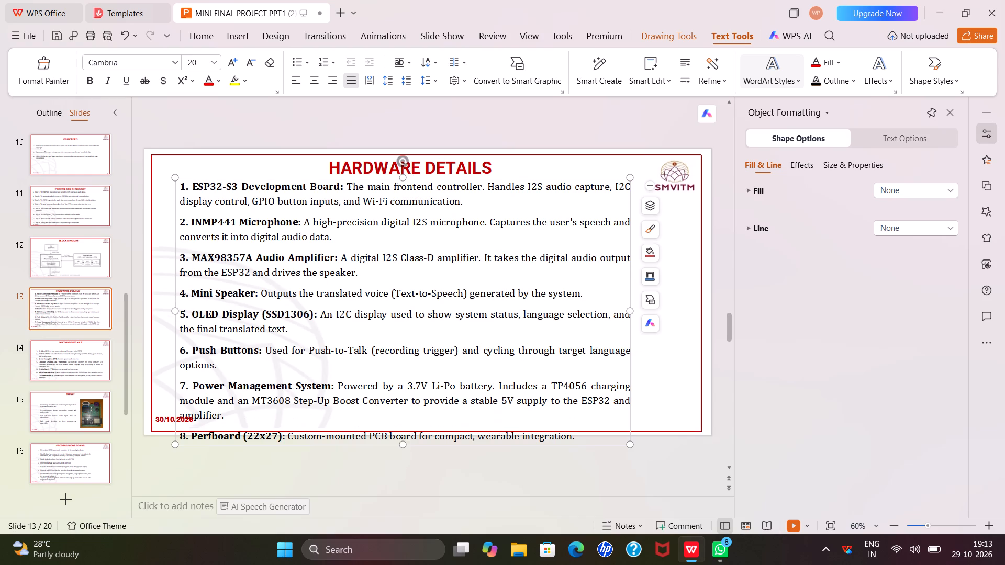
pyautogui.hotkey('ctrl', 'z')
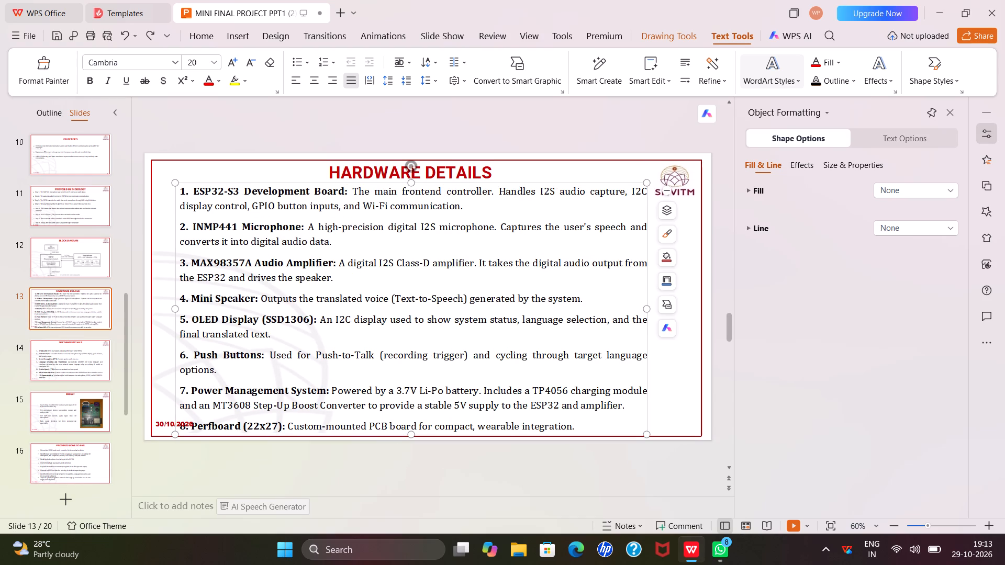
# Narrow the 30/10/2026 date box and place it in the slide's lower-left corner, just inside the red border.
pyautogui.click(160, 421)
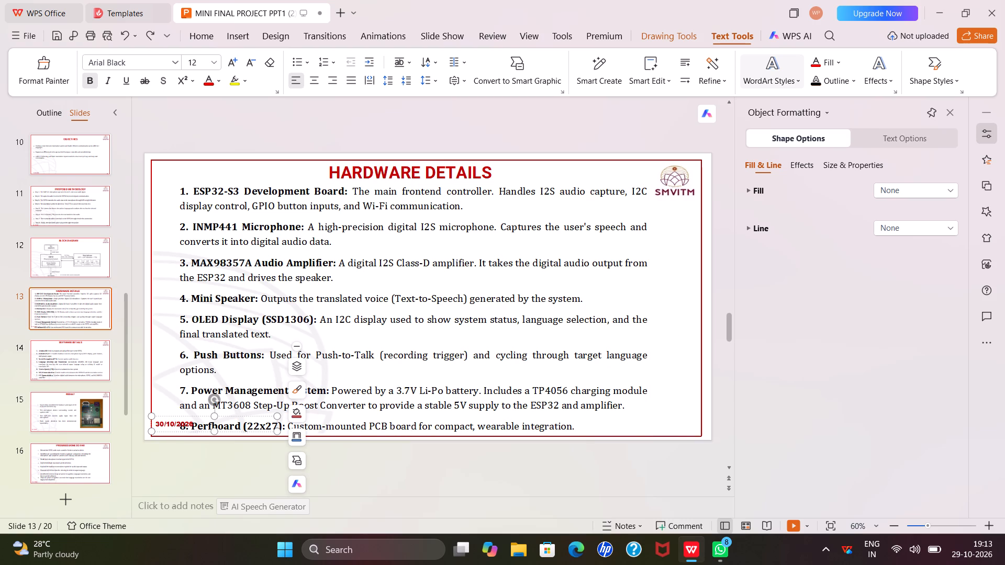
pyautogui.moveTo(277, 424); pyautogui.dragTo(269, 426)
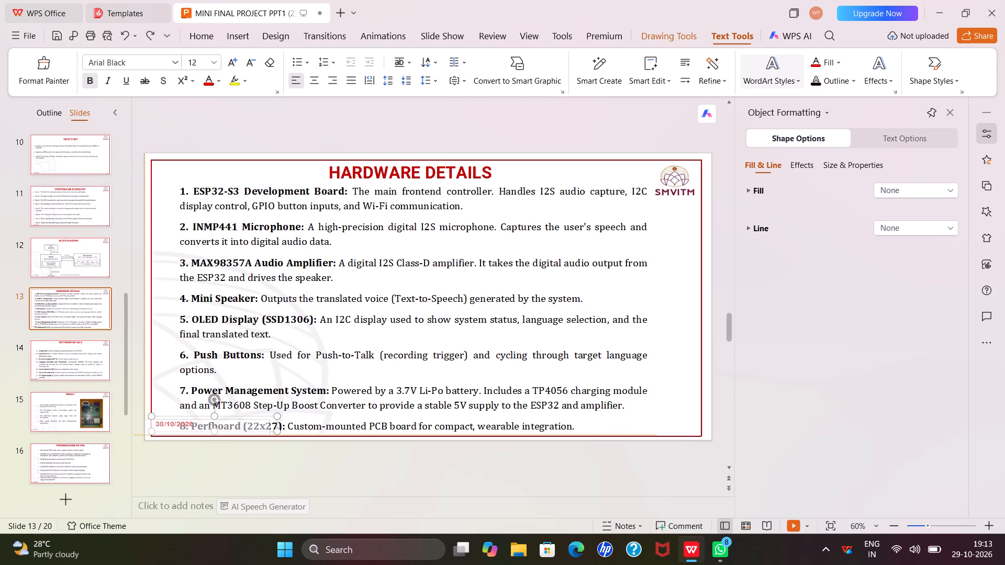
pyautogui.moveTo(269, 426); pyautogui.dragTo(264, 421)
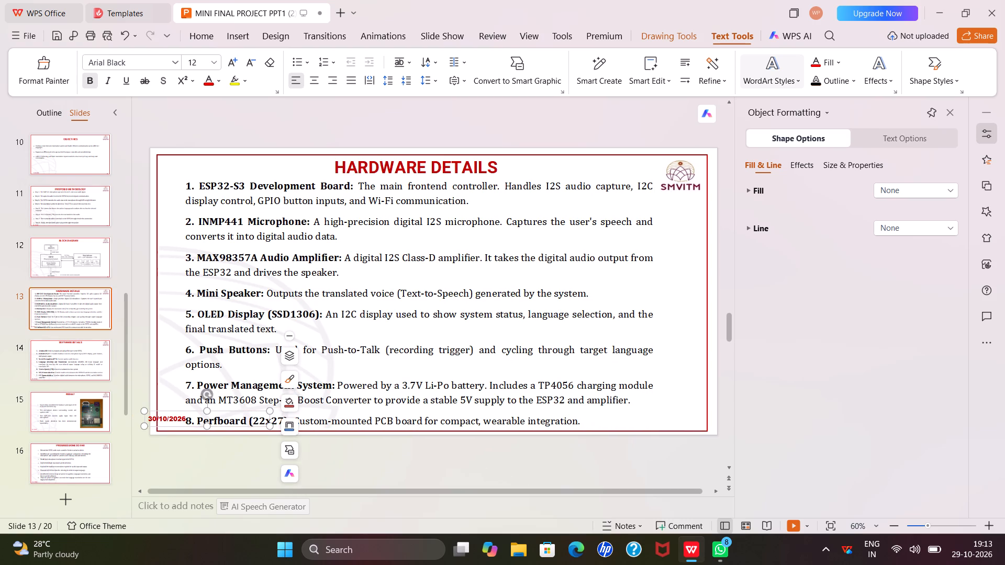
pyautogui.moveTo(143, 412); pyautogui.dragTo(173, 419)
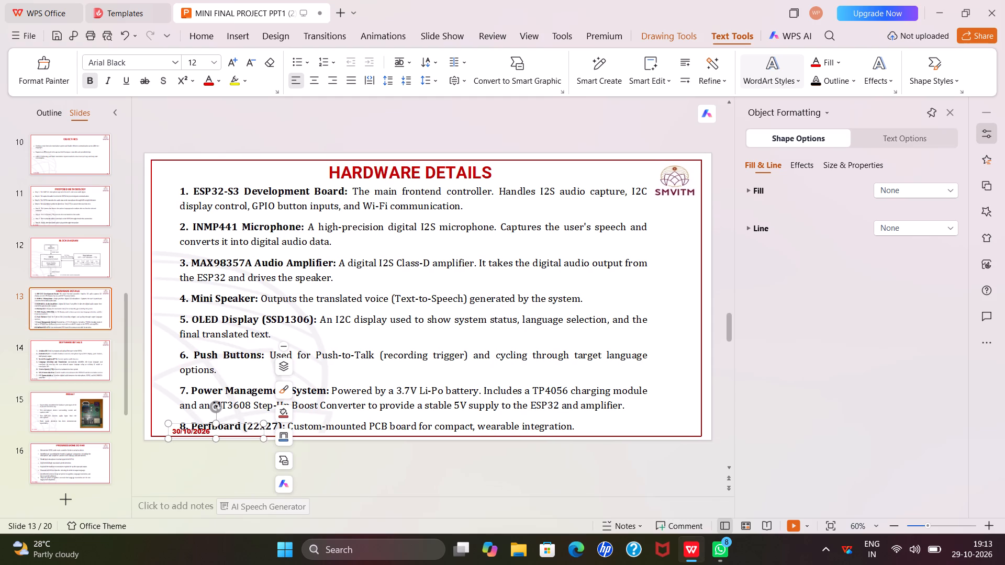
pyautogui.moveTo(189, 431); pyautogui.dragTo(170, 425)
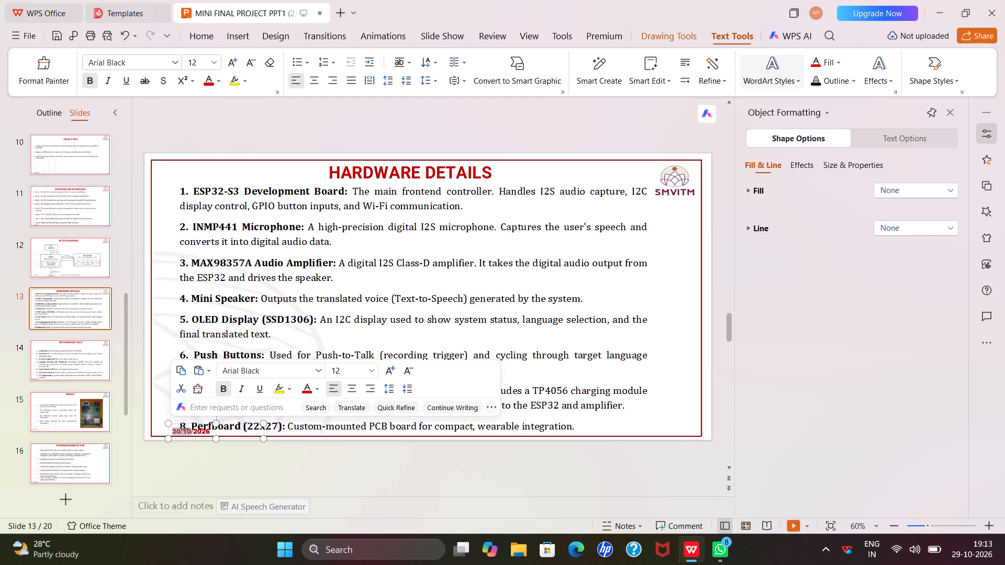
pyautogui.moveTo(169, 430); pyautogui.dragTo(167, 429)
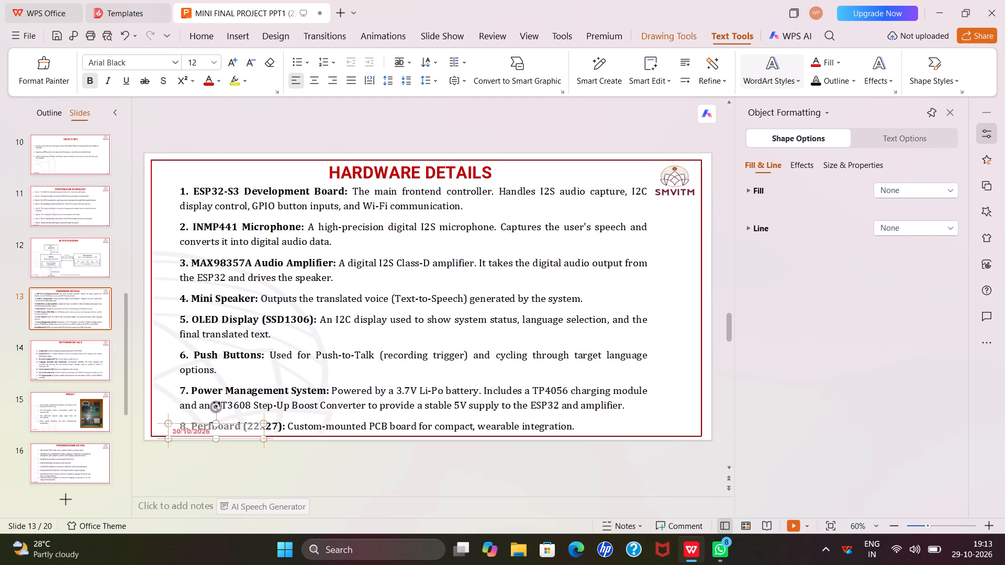
pyautogui.moveTo(167, 429); pyautogui.dragTo(157, 425)
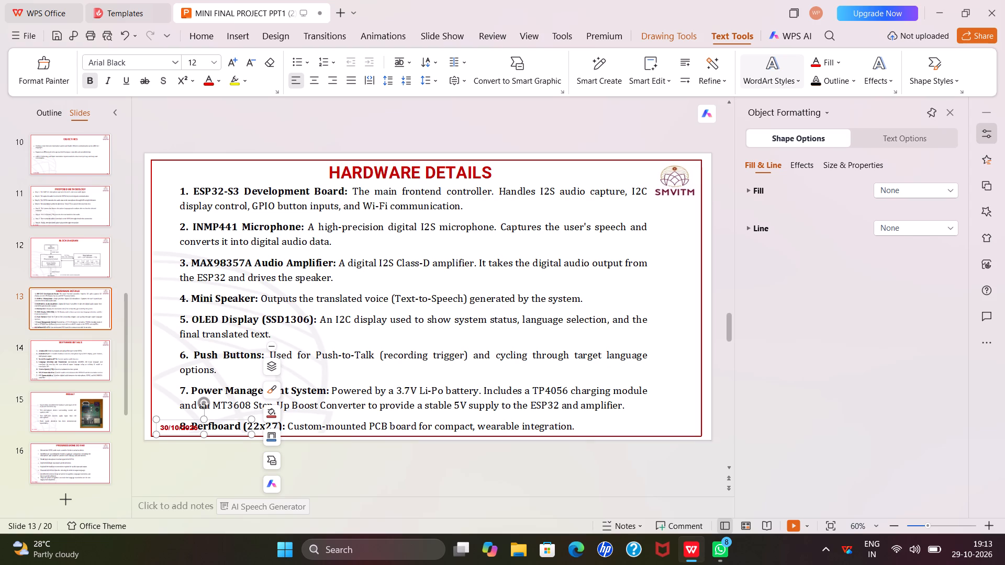
pyautogui.moveTo(250, 421); pyautogui.dragTo(197, 422)
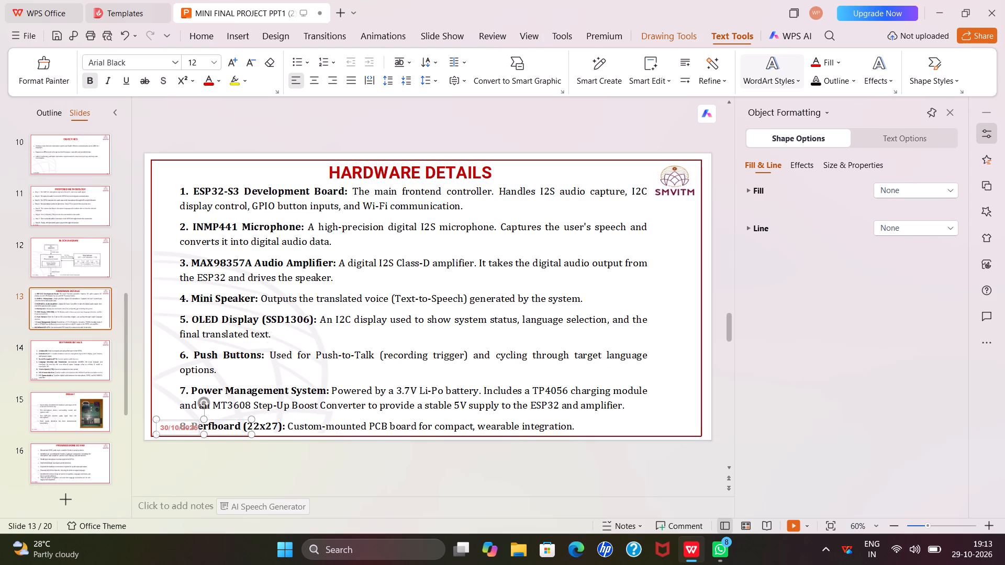
pyautogui.click(166, 391)
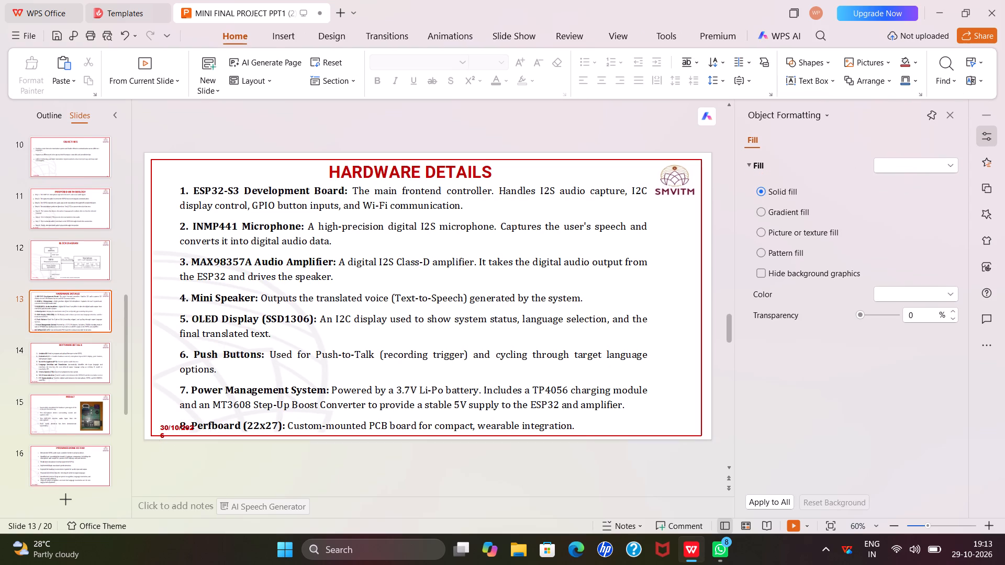
pyautogui.click(173, 432)
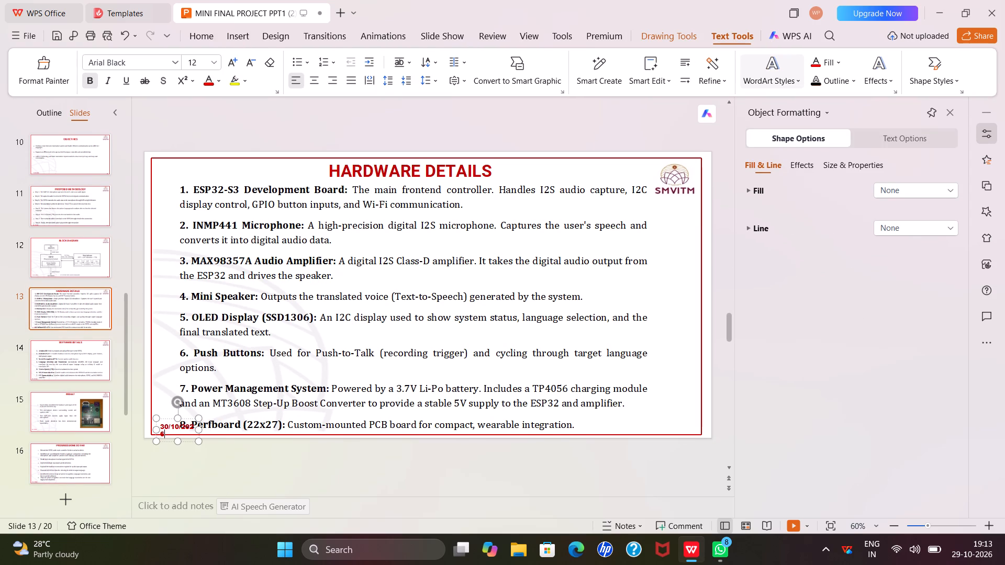
pyautogui.moveTo(200, 430); pyautogui.dragTo(207, 430)
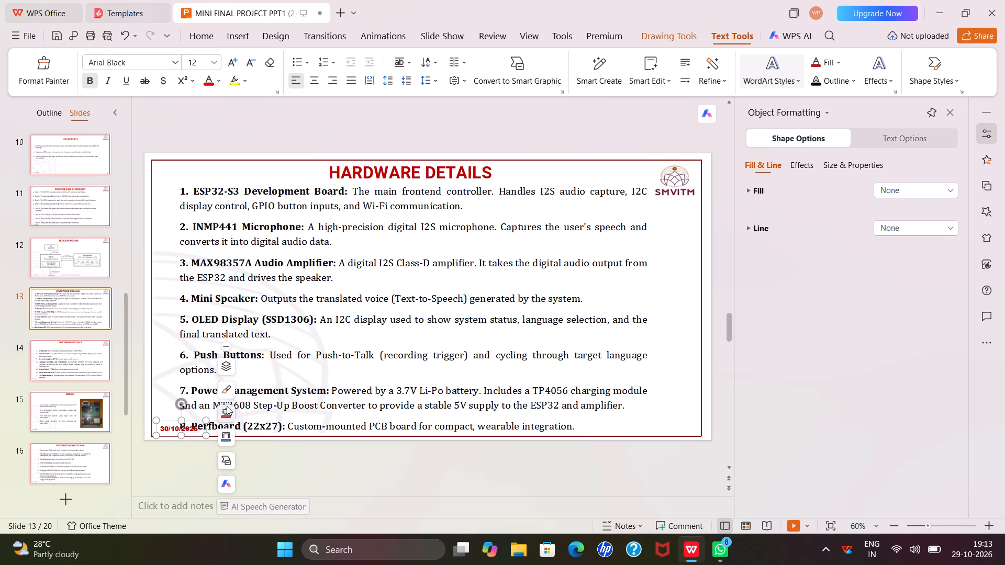
# Shift the 30/10/2026 date box slightly further left so it sits against the slide's red border.
pyautogui.click(162, 386)
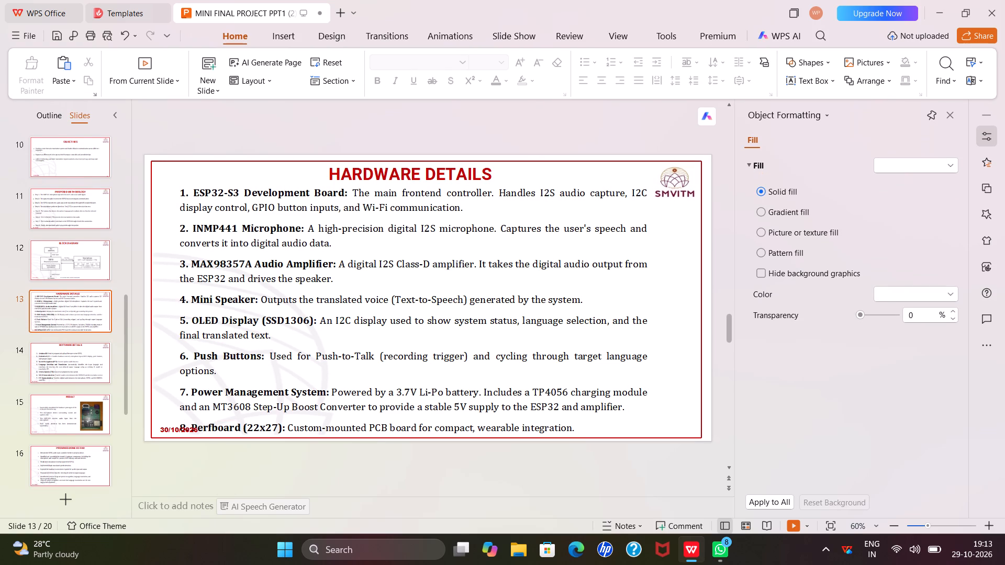
pyautogui.moveTo(171, 430); pyautogui.dragTo(165, 430)
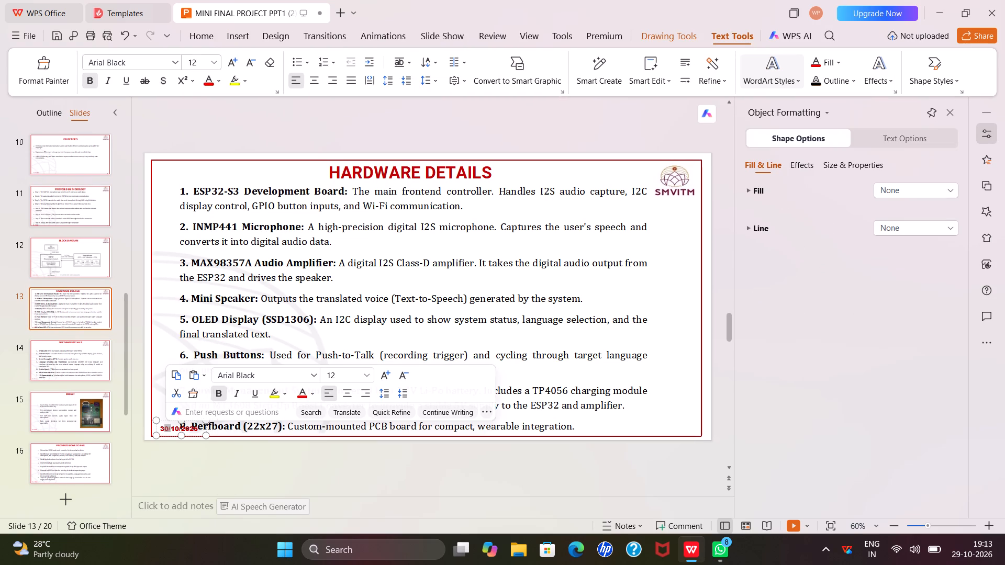
pyautogui.moveTo(155, 429); pyautogui.dragTo(149, 429)
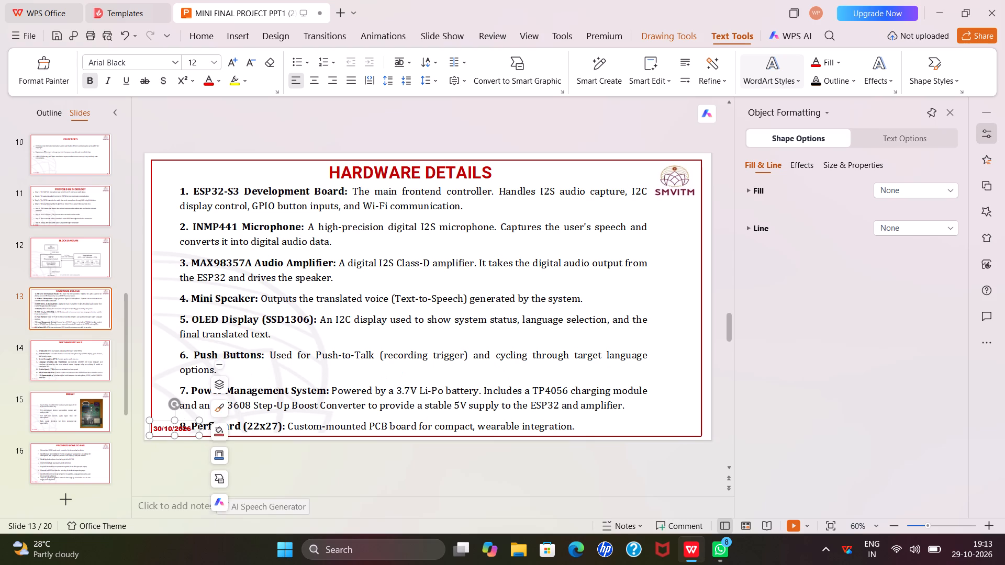
pyautogui.click(158, 356)
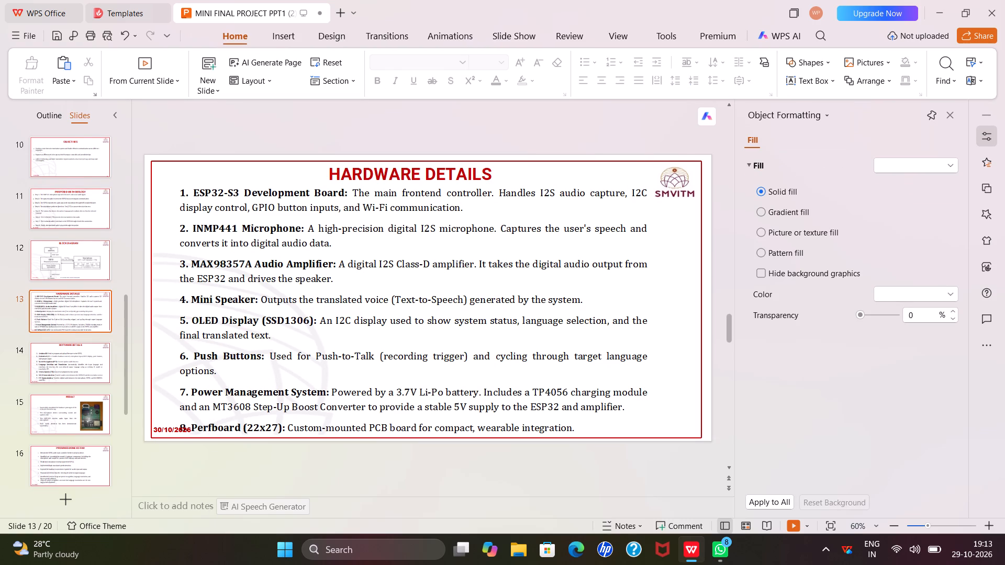
# Preview the slide show from the Hardware Details slide through the Software Details slide, and exit it.
pyautogui.click(158, 59)
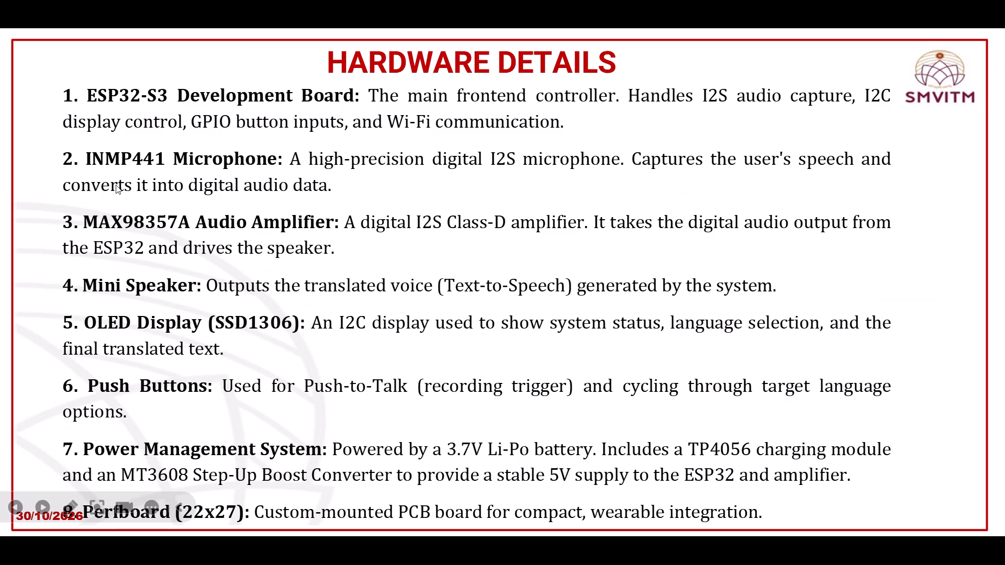
pyautogui.click(39, 388)
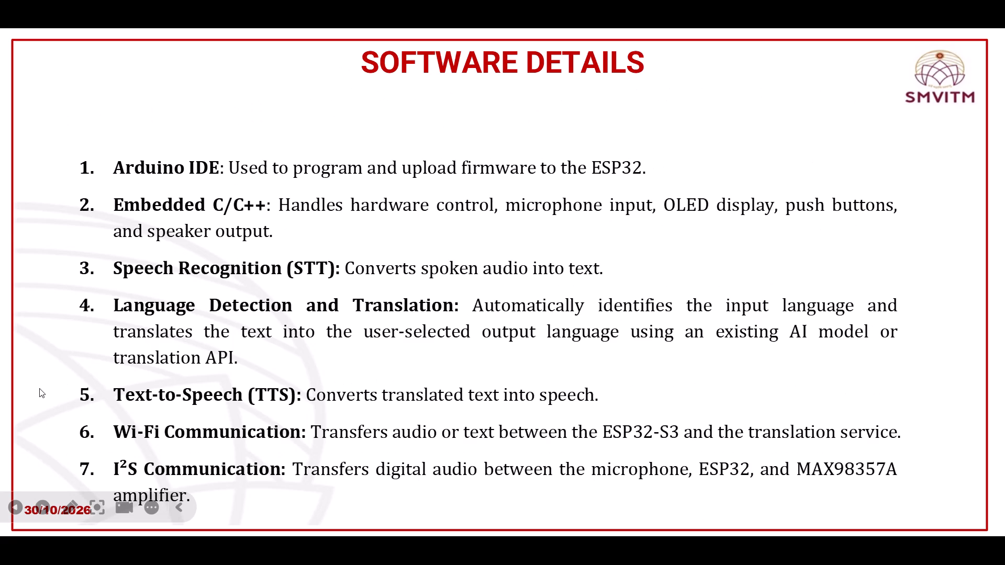
pyautogui.press('Escape')
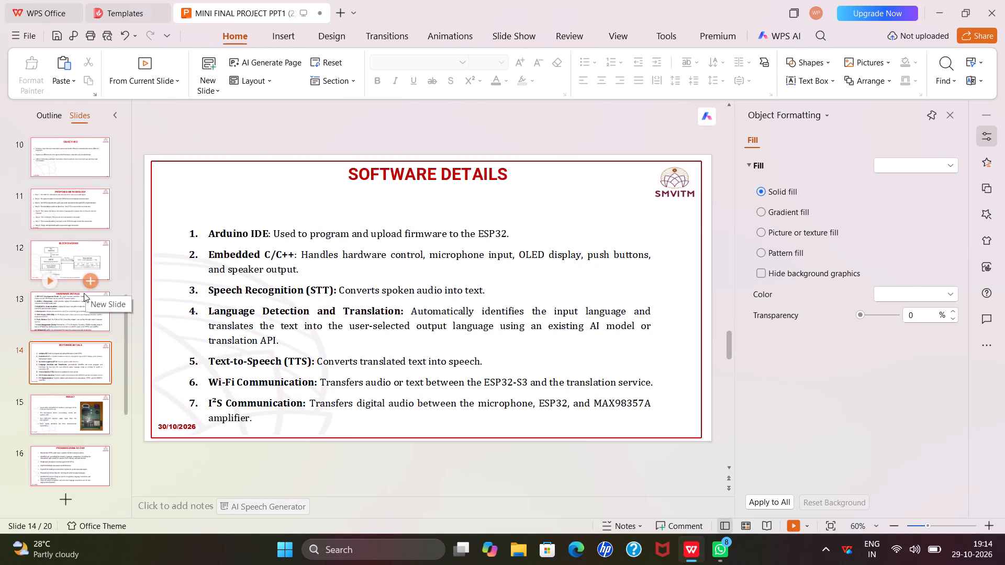
# Return to the Hardware Details slide and select the hardware list's text box, which overlaps the date.
pyautogui.click(84, 293)
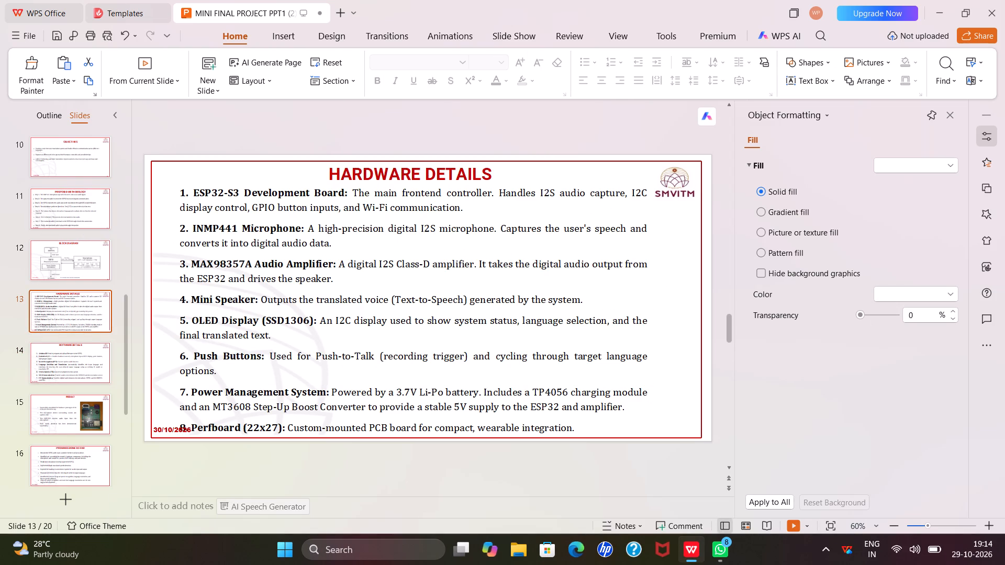
pyautogui.click(182, 432)
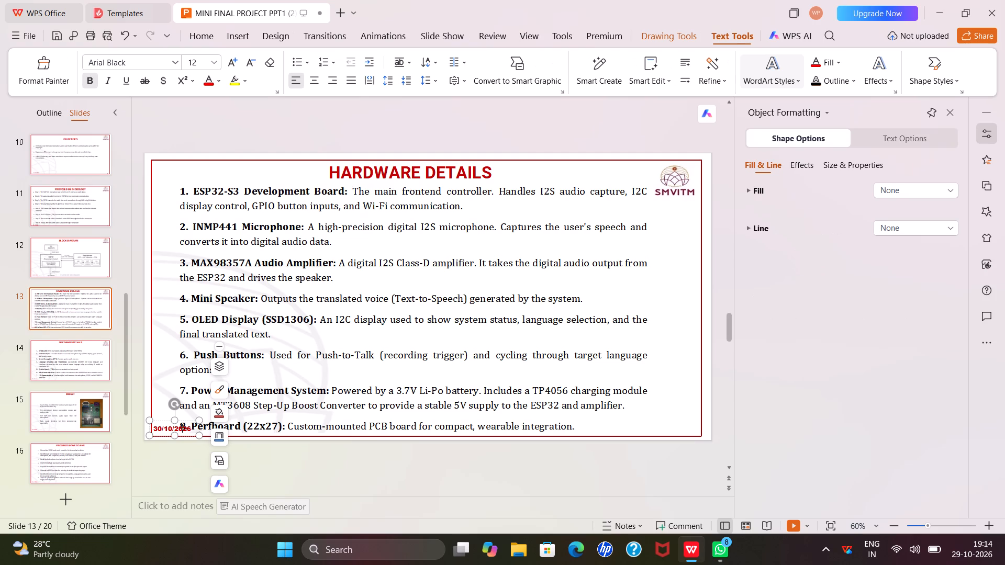
pyautogui.click(263, 424)
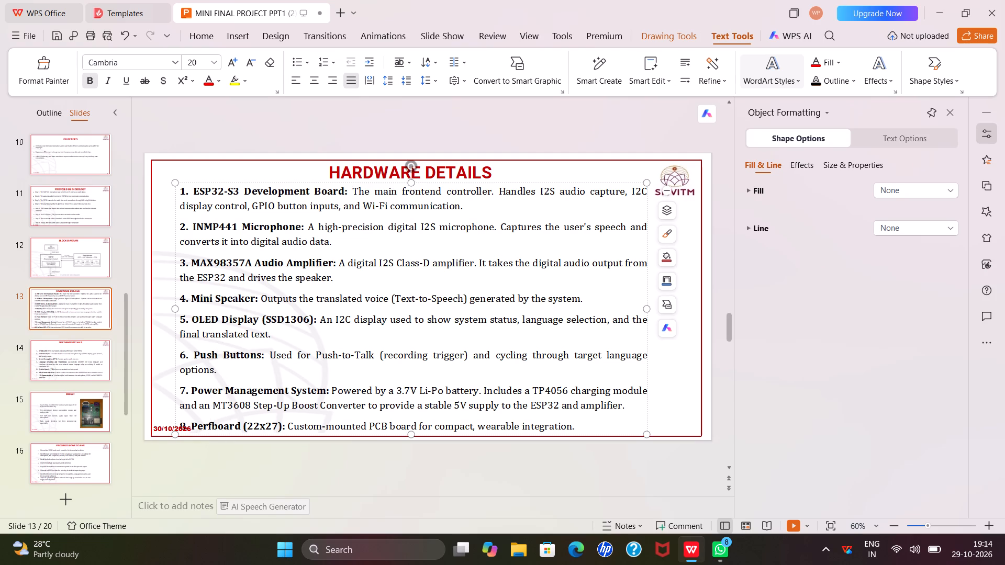
# Widen the hardware list's text box slightly past its original left edge so the list ends above the date.
pyautogui.moveTo(176, 436); pyautogui.dragTo(181, 428)
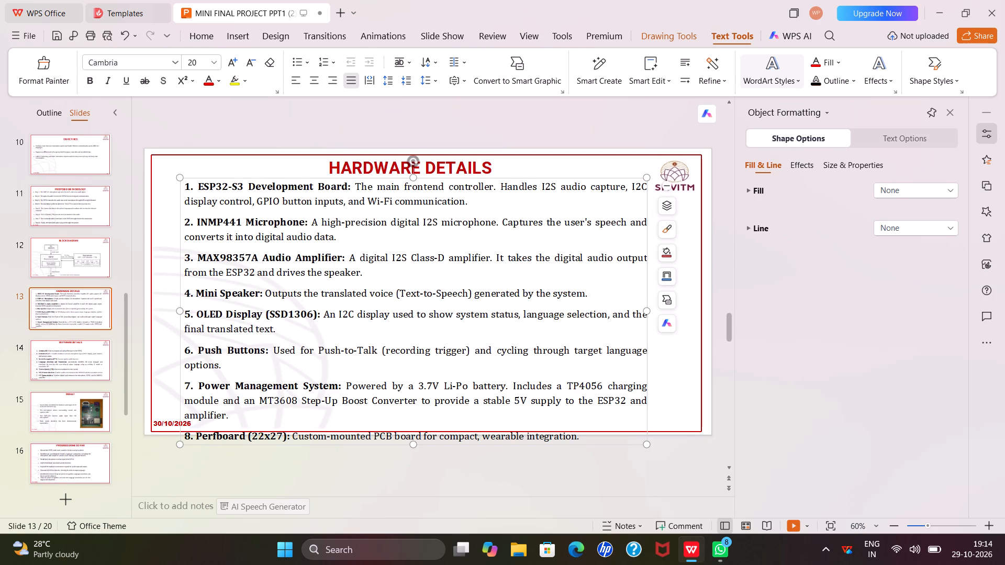
pyautogui.moveTo(181, 445); pyautogui.dragTo(171, 435)
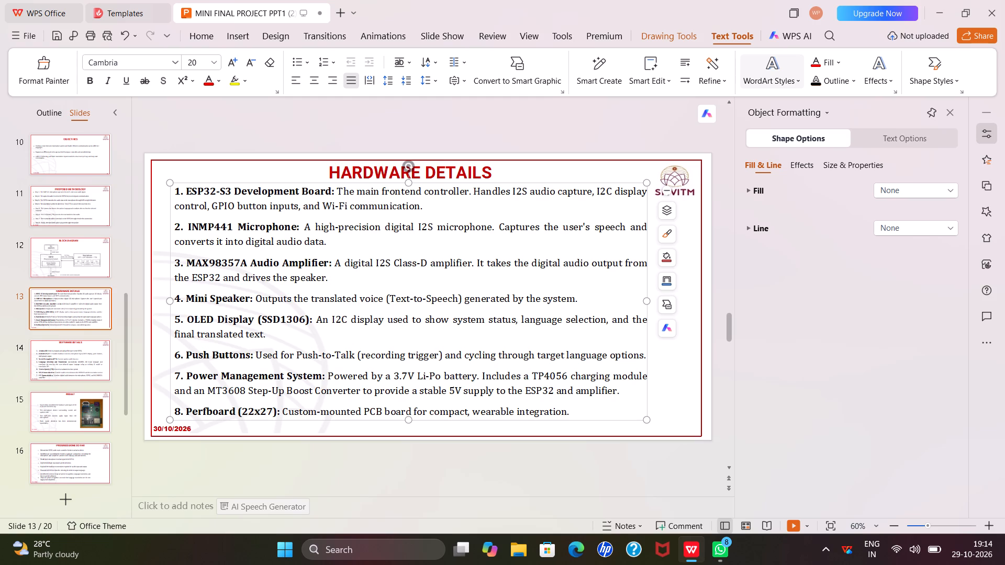
pyautogui.click(151, 382)
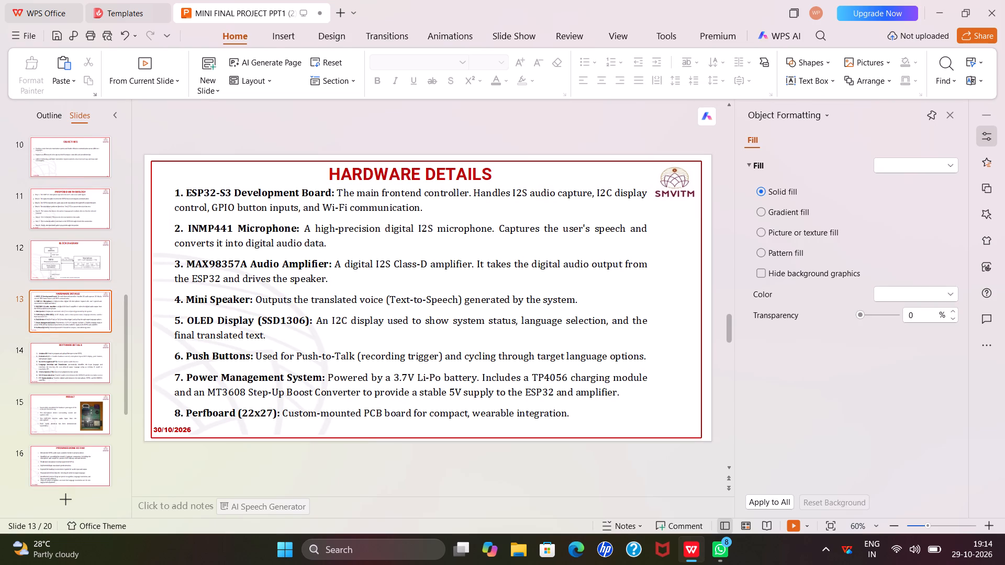
# Apply justified alignment to the whole hardware list, from the ESP32-S3 Development Board item through the Perfboard item.
pyautogui.moveTo(177, 189); pyautogui.dragTo(205, 352)
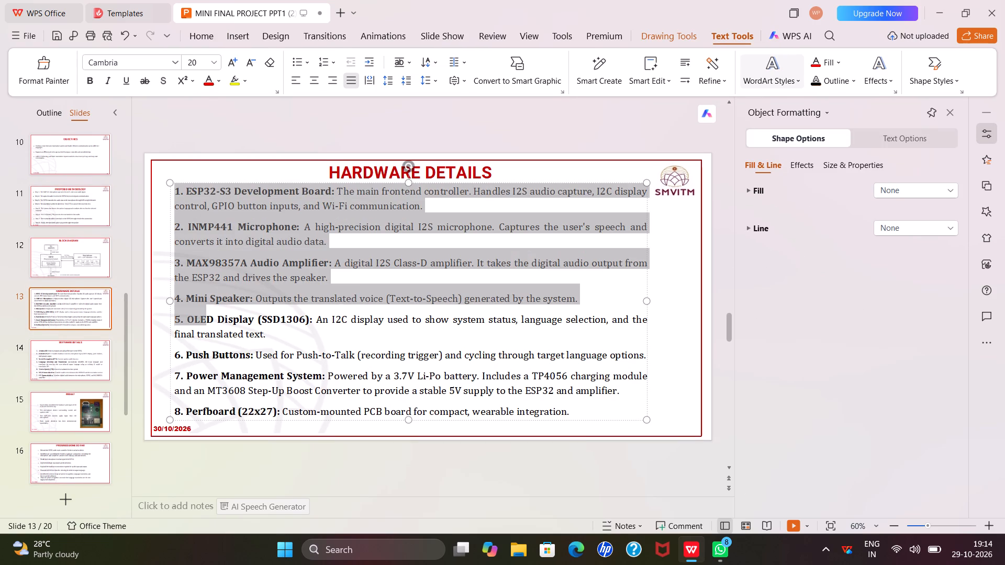
pyautogui.moveTo(205, 352); pyautogui.dragTo(495, 401)
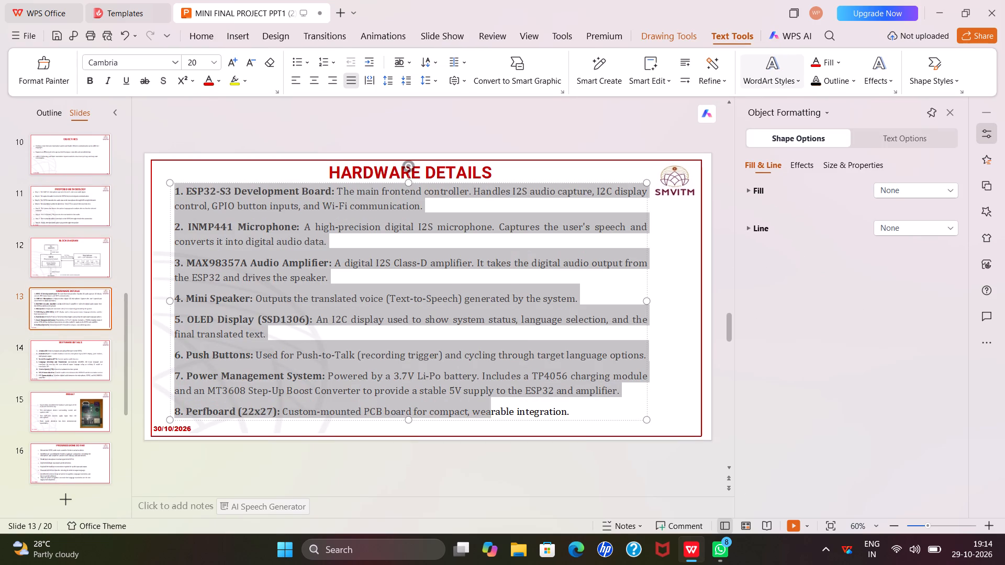
pyautogui.moveTo(495, 401); pyautogui.dragTo(578, 401)
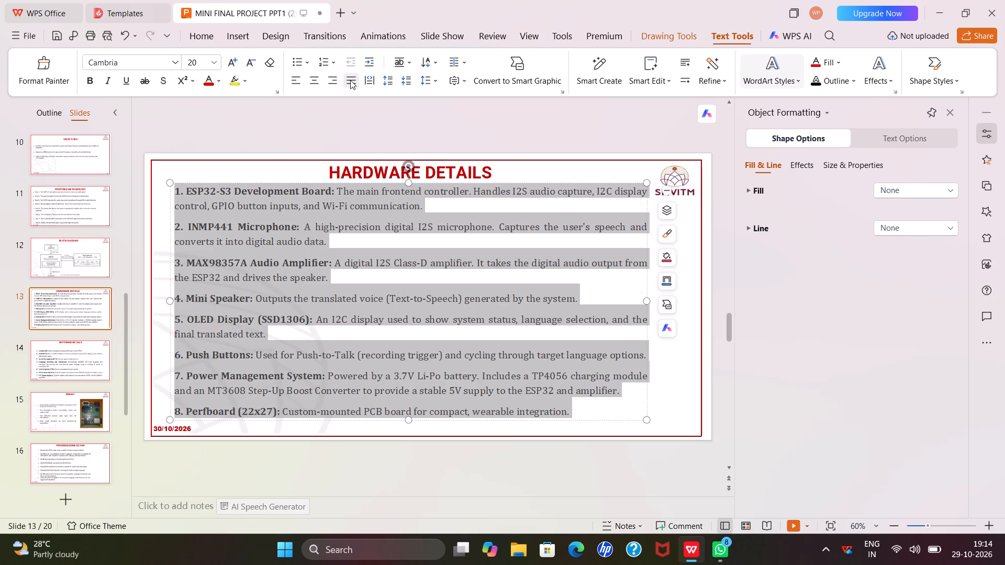
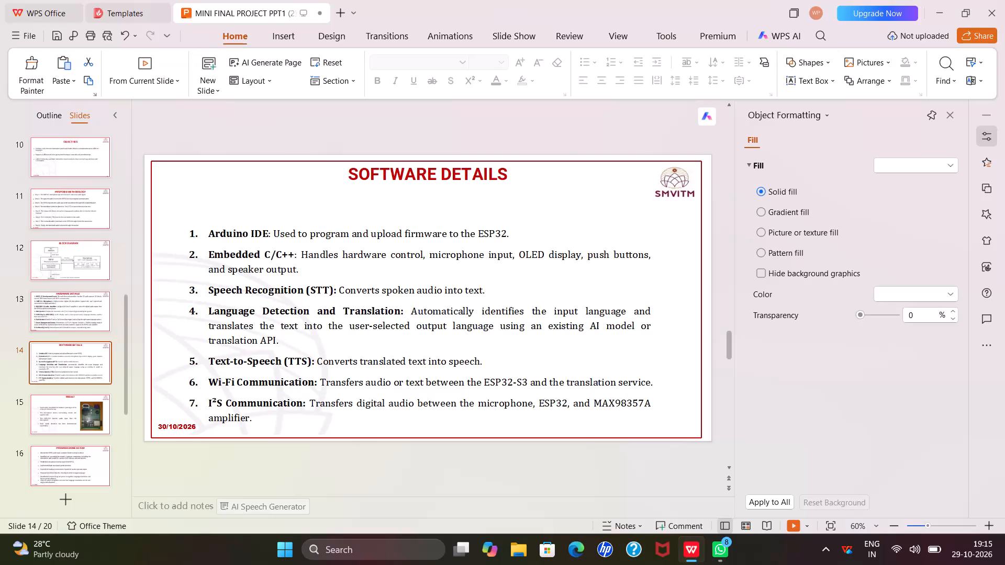
# Remove automatic numbering from the software list and replace all its text with the copied six items, ESP32 Firmware through Communication Protocol.
pyautogui.moveTo(203, 230); pyautogui.dragTo(285, 365)
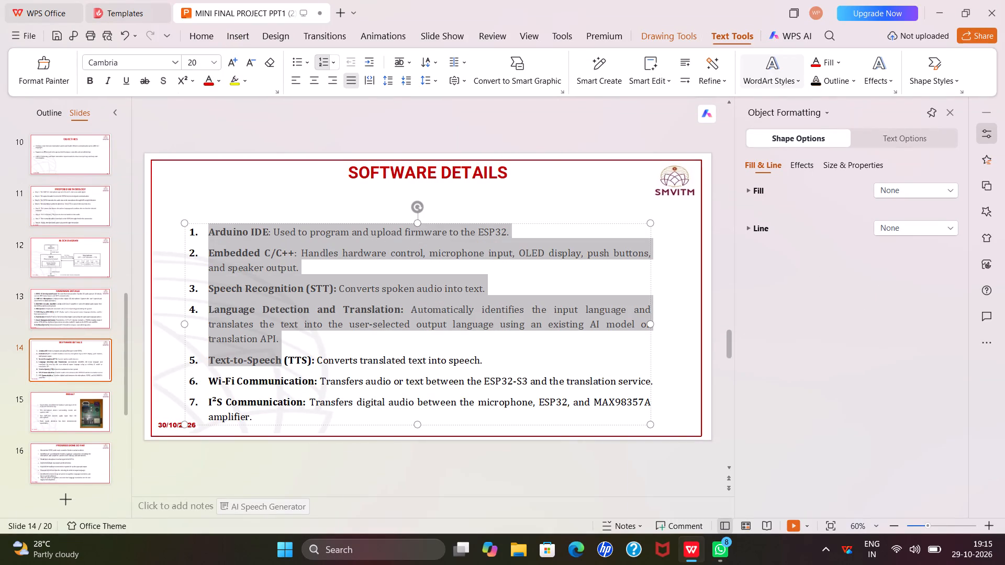
pyautogui.moveTo(285, 365); pyautogui.dragTo(311, 425)
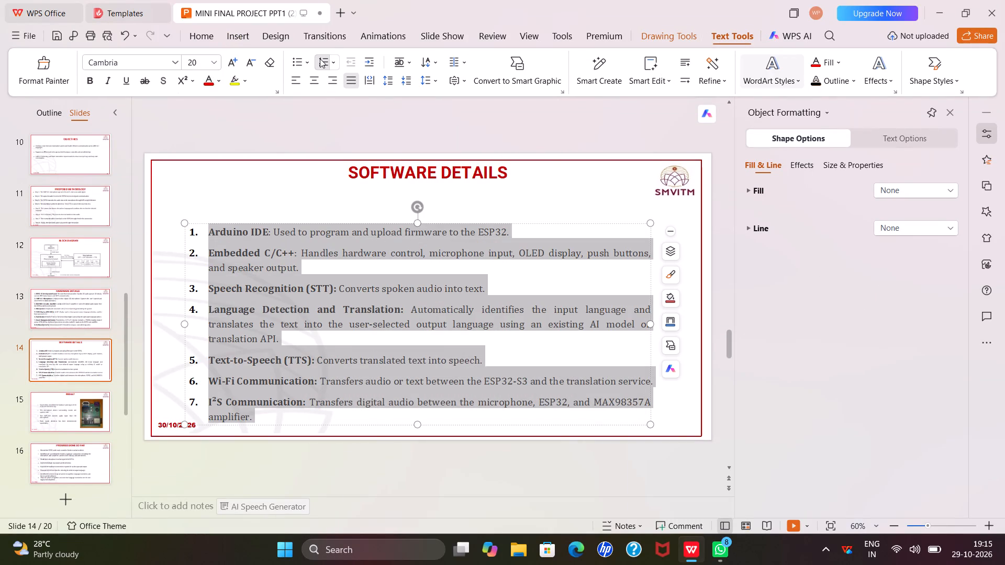
pyautogui.click(320, 59)
pyautogui.hotkey('ctrl', 'v')
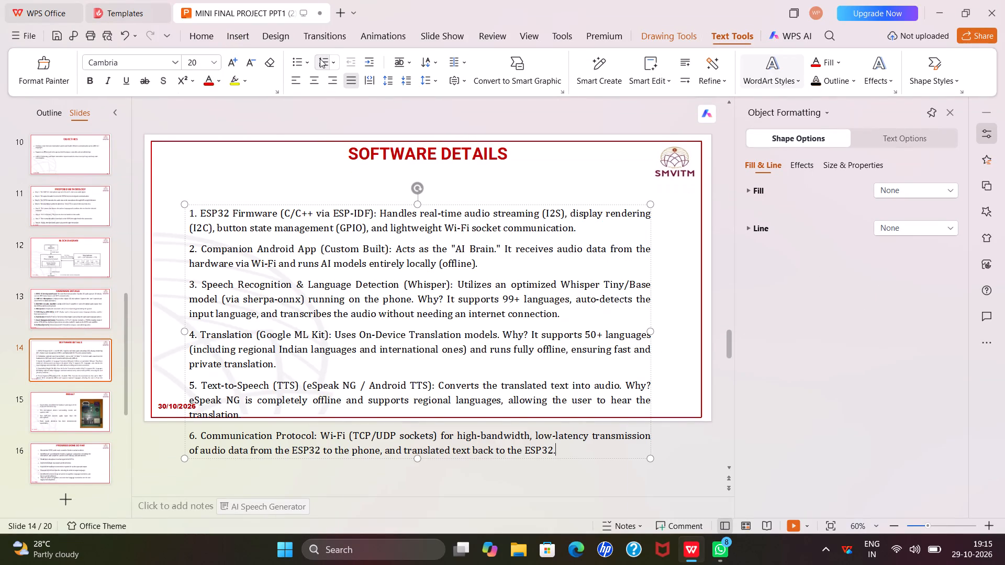
# Move the software list's text box up to just beneath the SOFTWARE DETAILS title and extend its left edge slightly outward.
pyautogui.moveTo(236, 204); pyautogui.dragTo(240, 168)
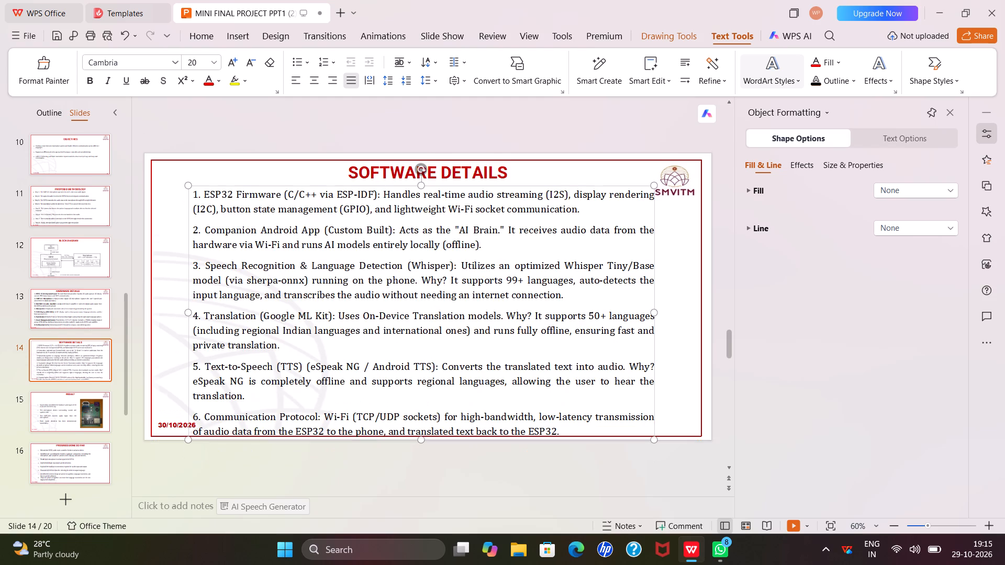
pyautogui.moveTo(187, 185); pyautogui.dragTo(175, 187)
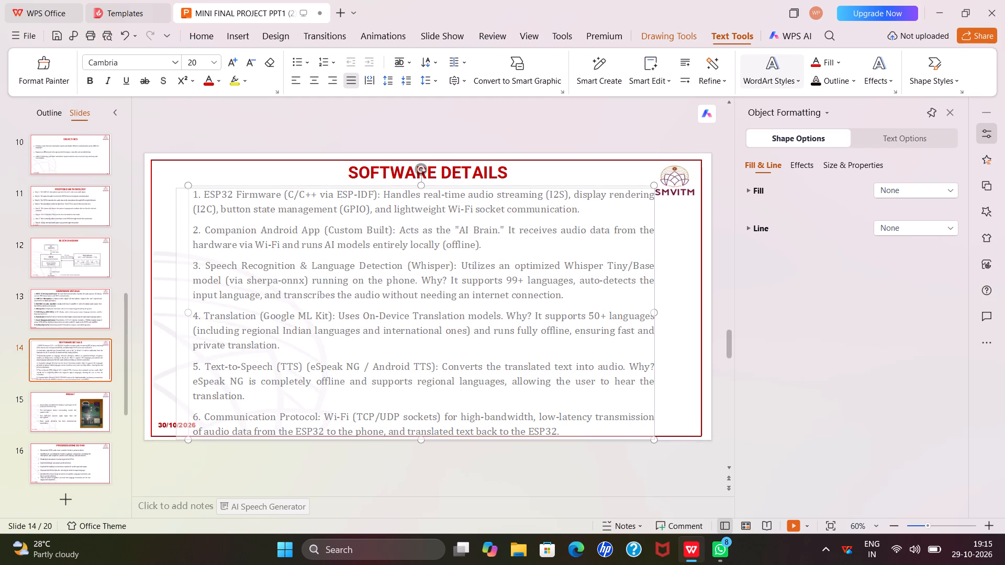
# Widen the Software Details list's text box toward both slide borders so the list ends above the 30/10/2026 date.
pyautogui.moveTo(175, 187); pyautogui.dragTo(174, 187)
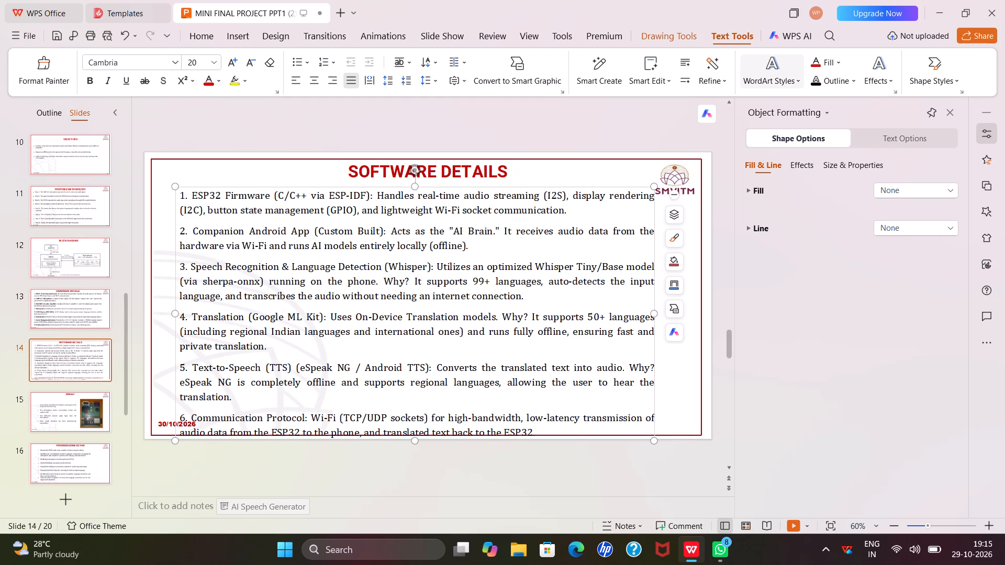
pyautogui.moveTo(654, 440); pyautogui.dragTo(639, 424)
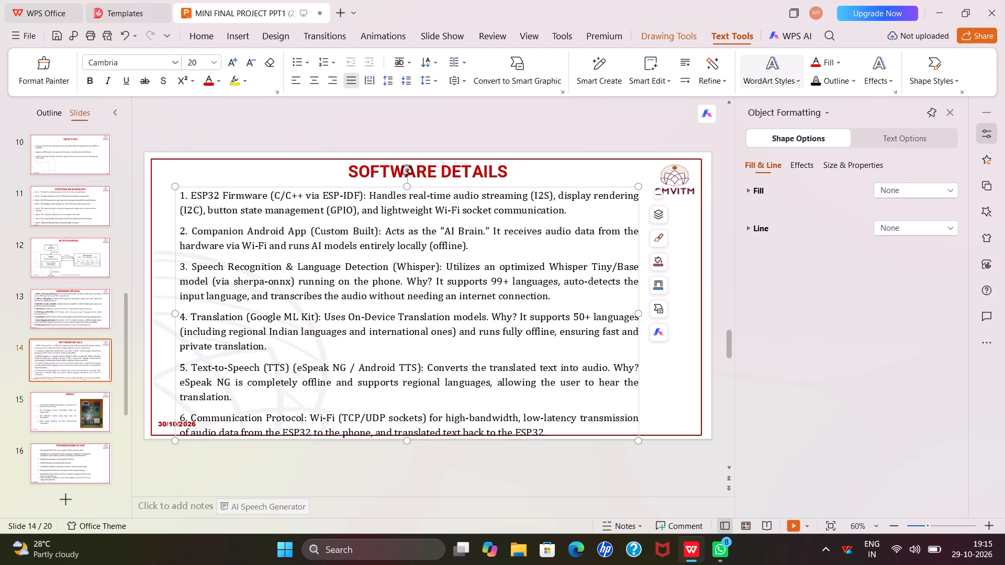
pyautogui.moveTo(174, 187); pyautogui.dragTo(181, 192)
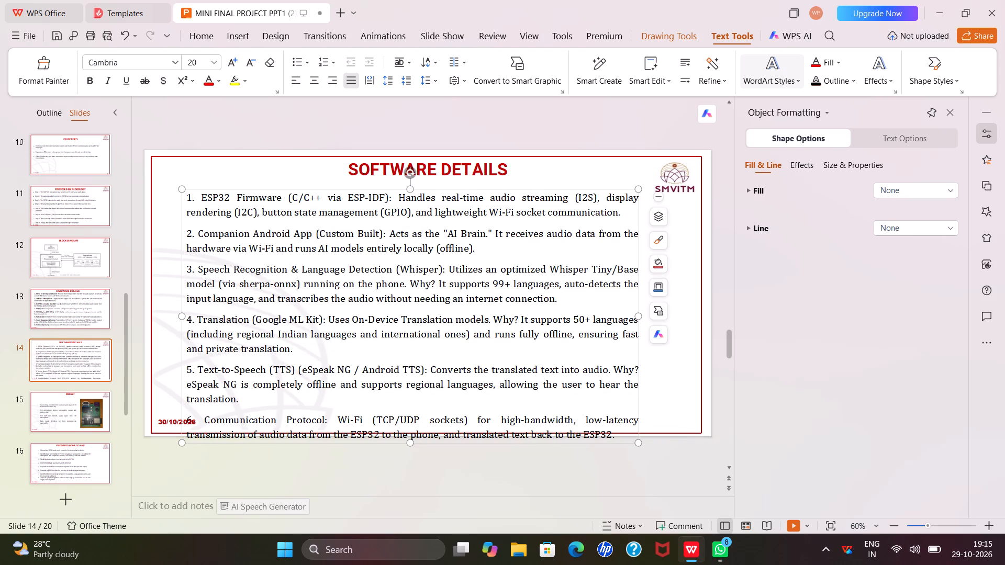
pyautogui.moveTo(638, 443); pyautogui.dragTo(661, 429)
pyautogui.click(562, 358)
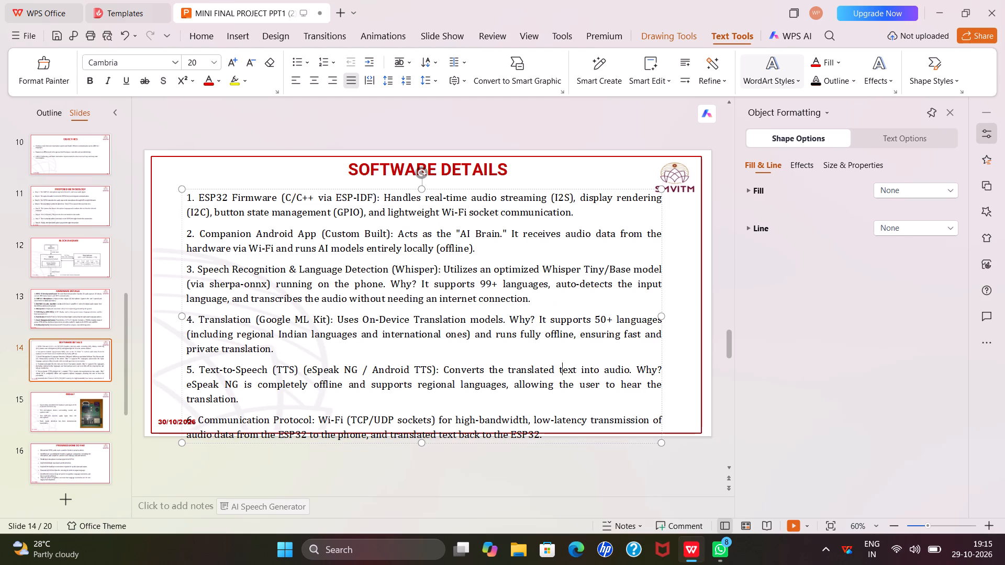
pyautogui.moveTo(663, 188); pyautogui.dragTo(685, 190)
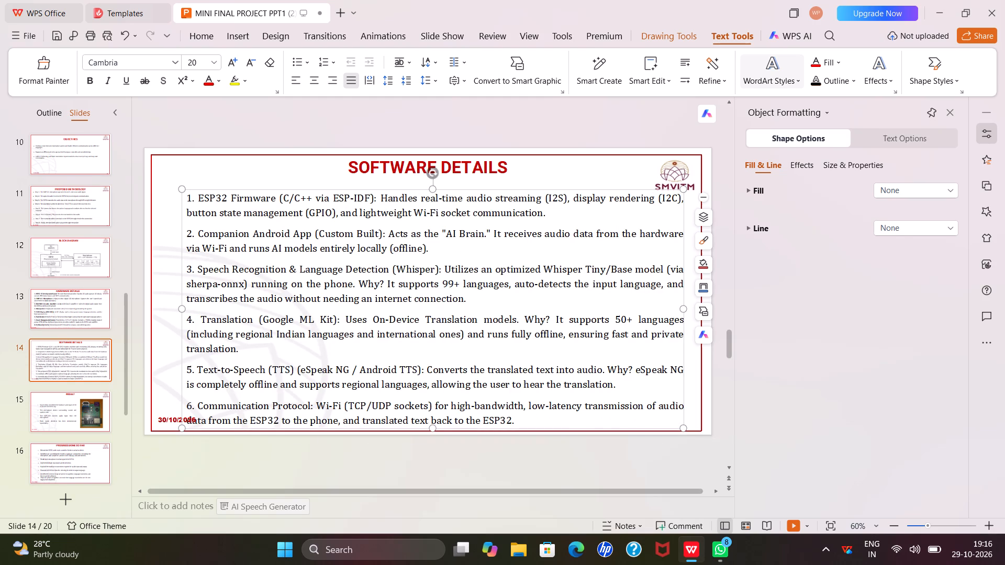
pyautogui.click(171, 289)
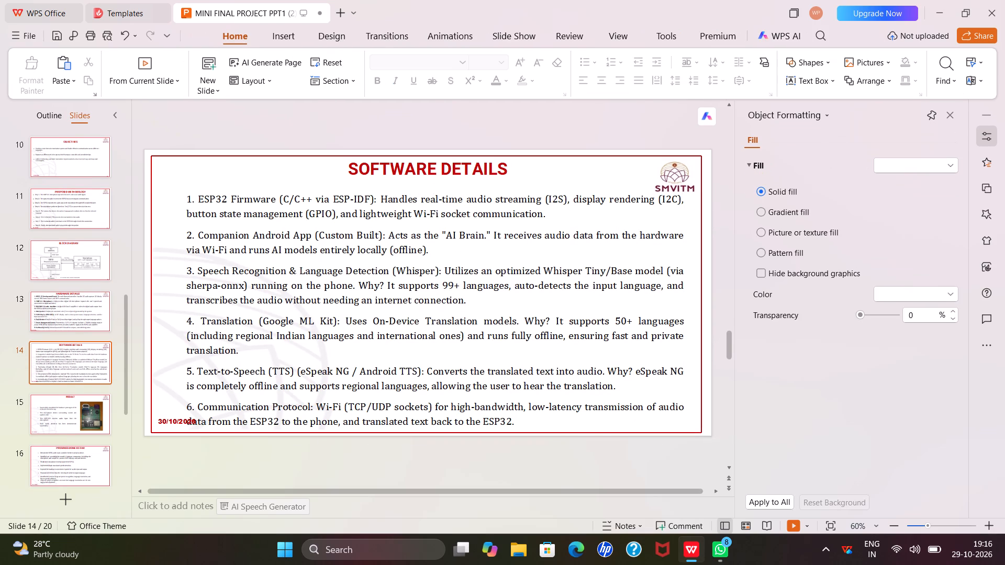
pyautogui.click(199, 211)
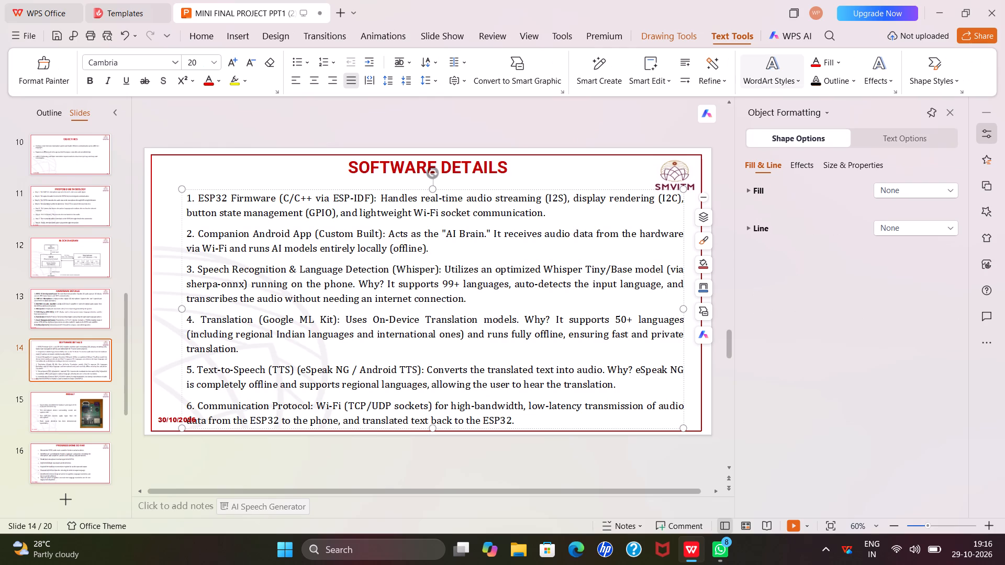
pyautogui.moveTo(181, 188); pyautogui.dragTo(170, 186)
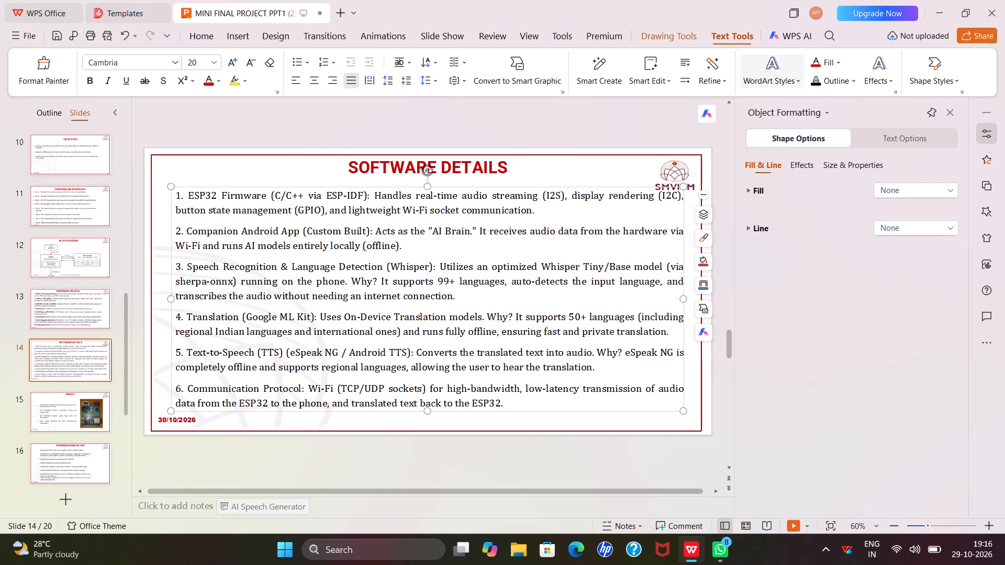
pyautogui.click(332, 416)
pyautogui.doubleClick(666, 242)
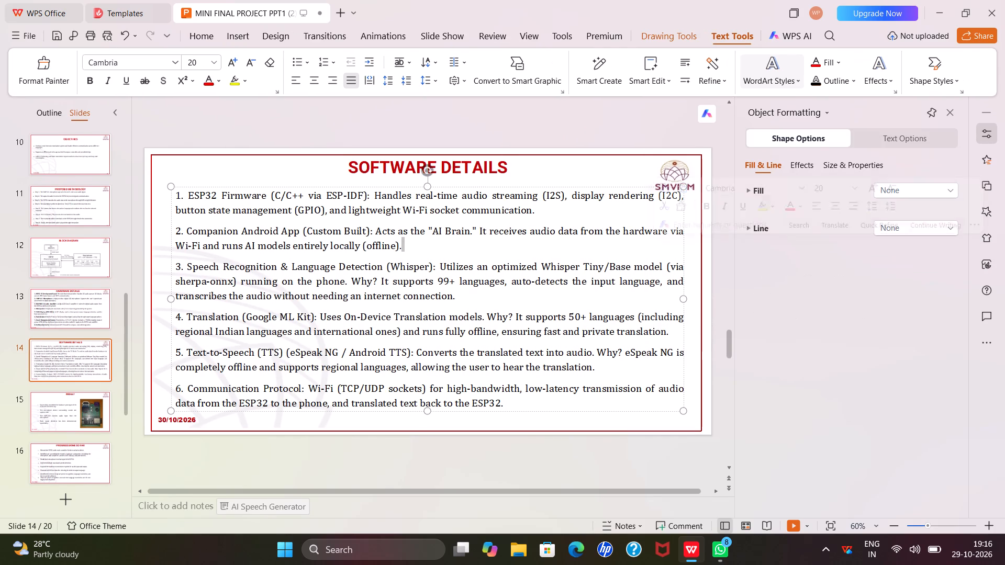
pyautogui.click(486, 227)
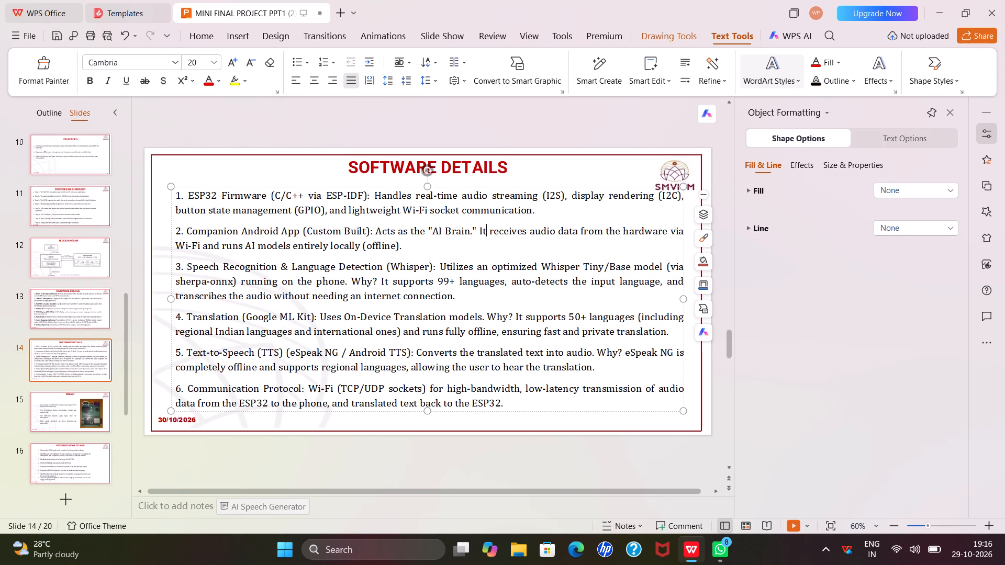
# Bold the labels "1. ESP32 Firmware (C/C++ via ESP-IDF):" and "2. Companion Android App (Custom Built):" in the software list.
pyautogui.moveTo(177, 196); pyautogui.dragTo(321, 197)
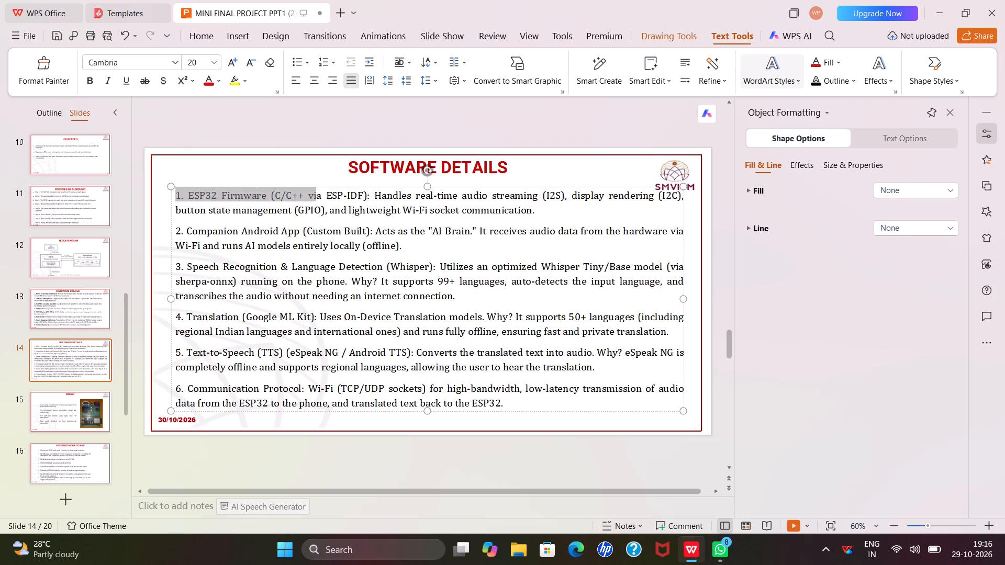
pyautogui.moveTo(321, 197); pyautogui.dragTo(370, 199)
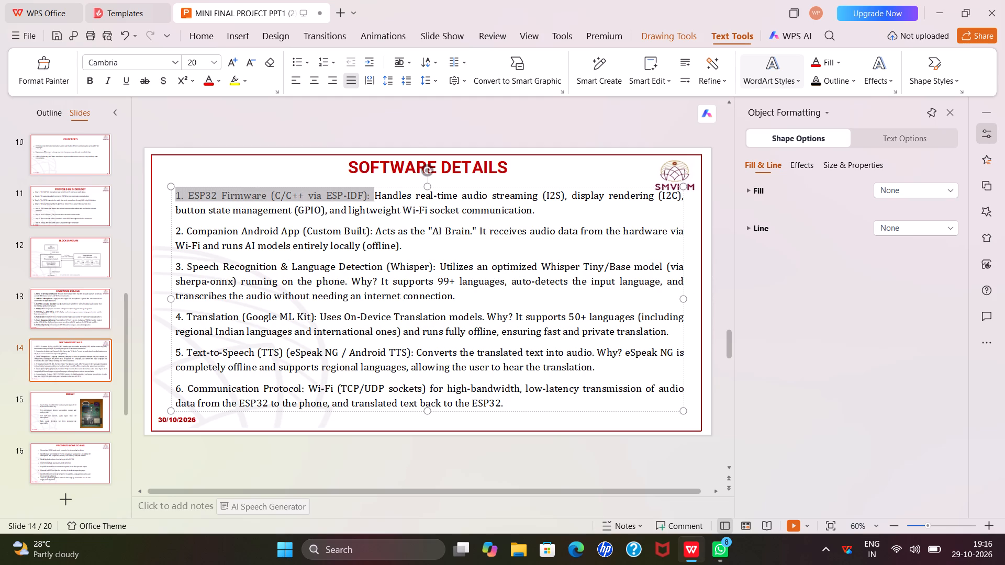
pyautogui.moveTo(370, 199); pyautogui.dragTo(370, 198)
pyautogui.click(95, 83)
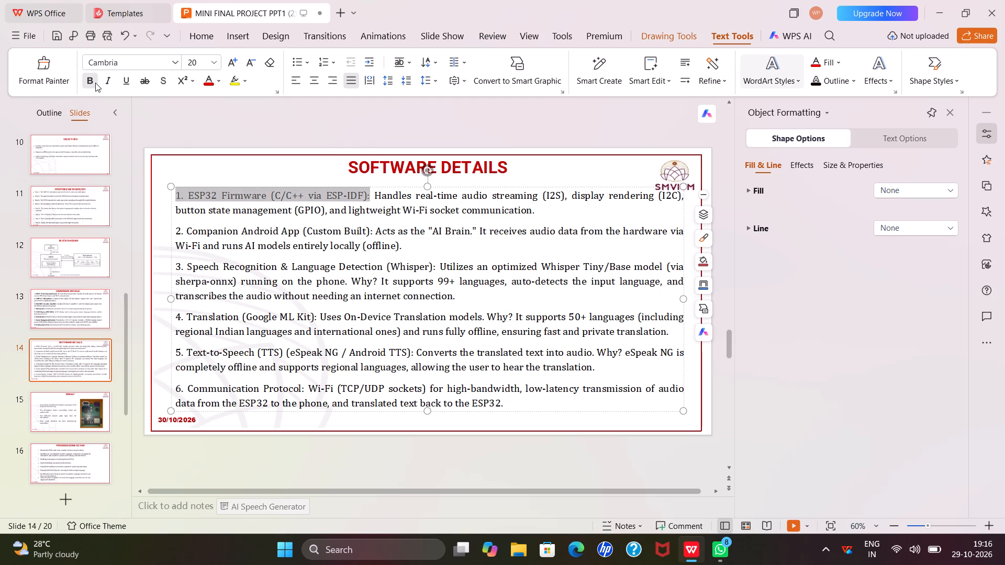
pyautogui.moveTo(176, 231); pyautogui.dragTo(374, 231)
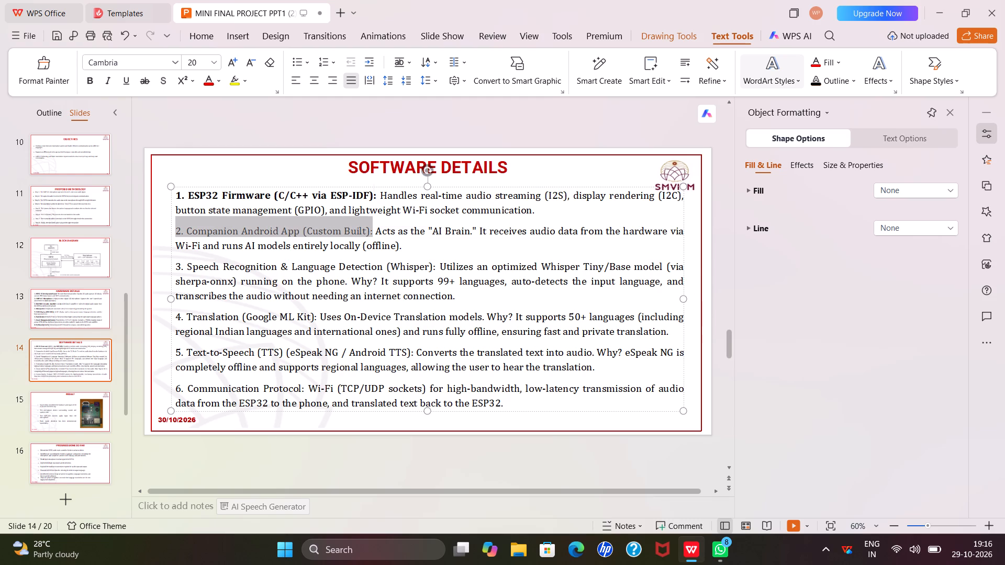
pyautogui.click(91, 78)
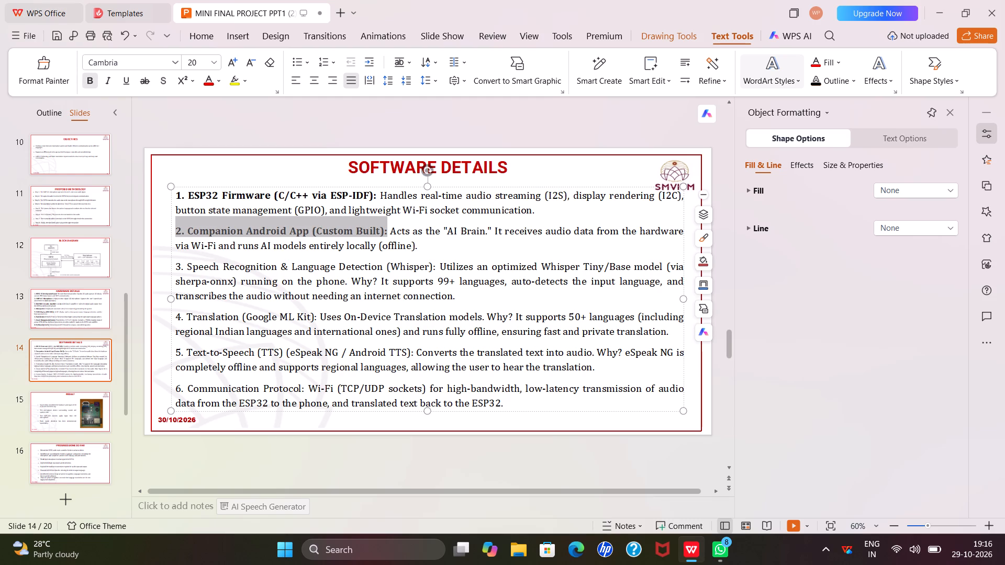
# Bold the label "3. Speech Recognition & Language Detection (Whisper):" in the software list, including its colon.
pyautogui.moveTo(176, 269); pyautogui.dragTo(384, 261)
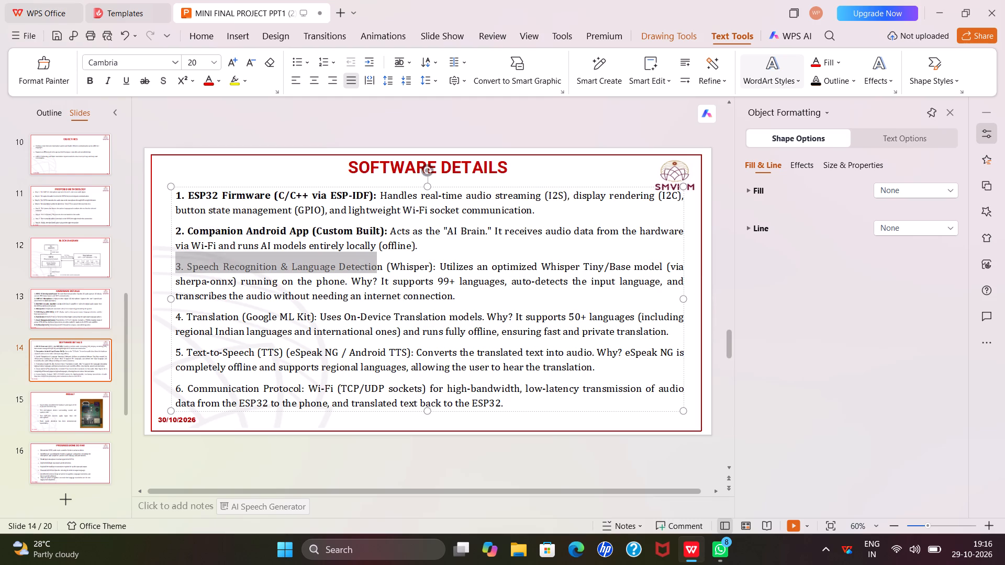
pyautogui.moveTo(384, 261); pyautogui.dragTo(433, 272)
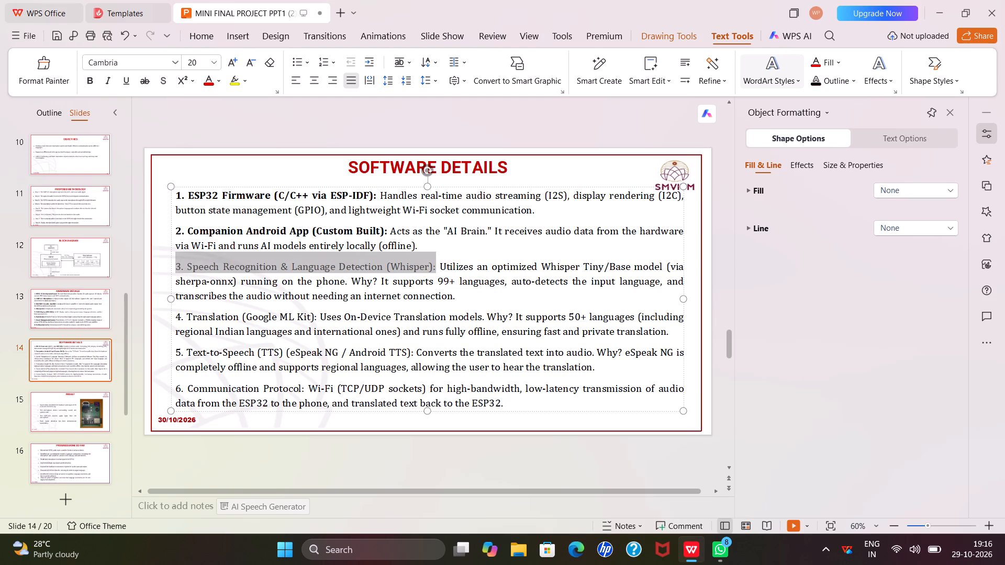
pyautogui.moveTo(433, 272); pyautogui.dragTo(433, 269)
pyautogui.moveTo(433, 269); pyautogui.dragTo(433, 268)
pyautogui.click(487, 236)
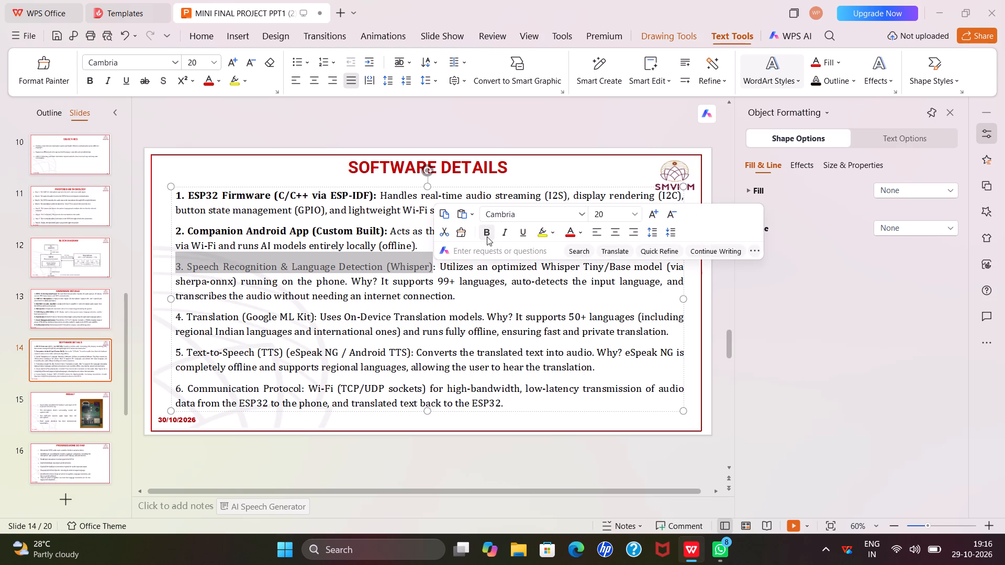
pyautogui.click(456, 267)
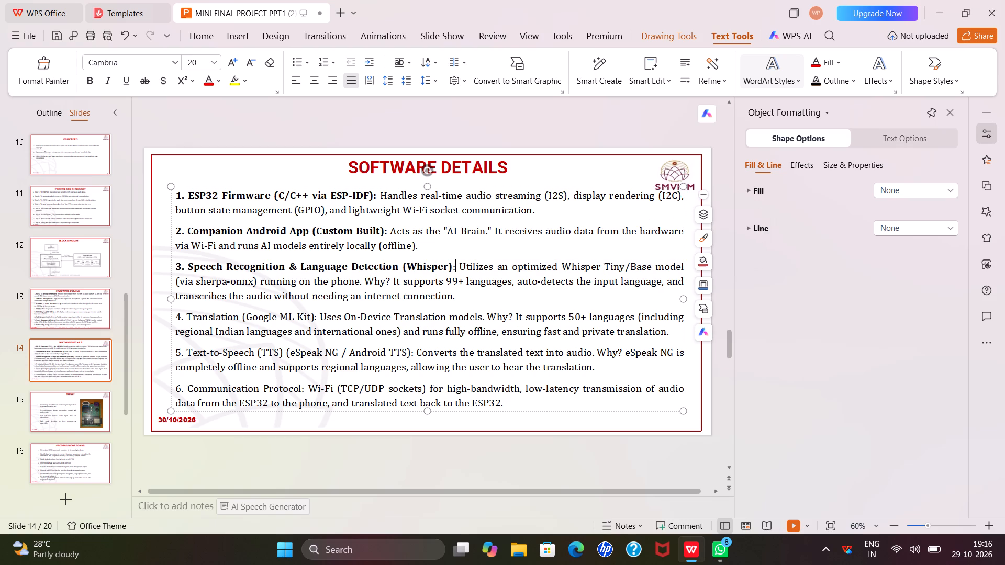
pyautogui.click(456, 267)
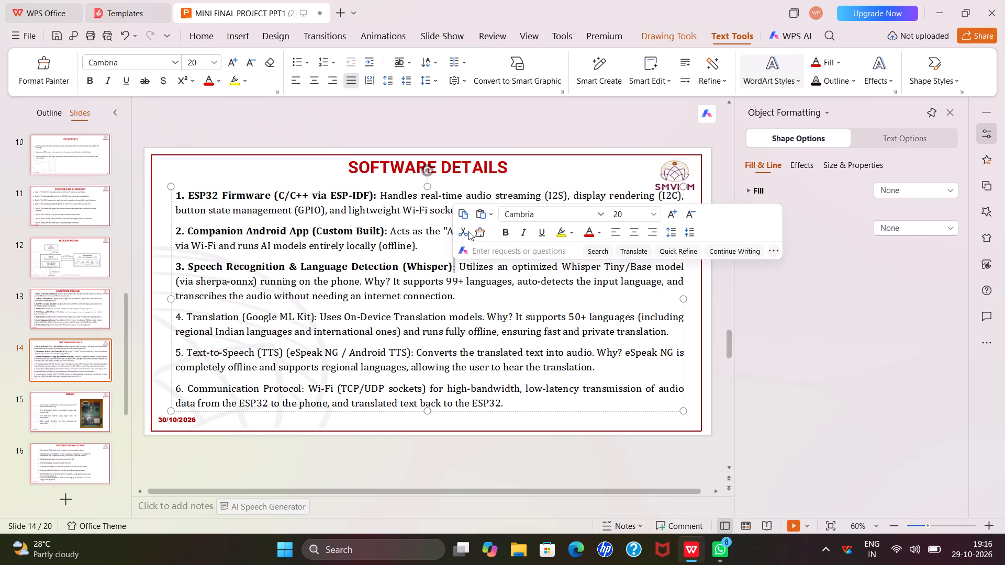
pyautogui.click(497, 231)
pyautogui.click(506, 231)
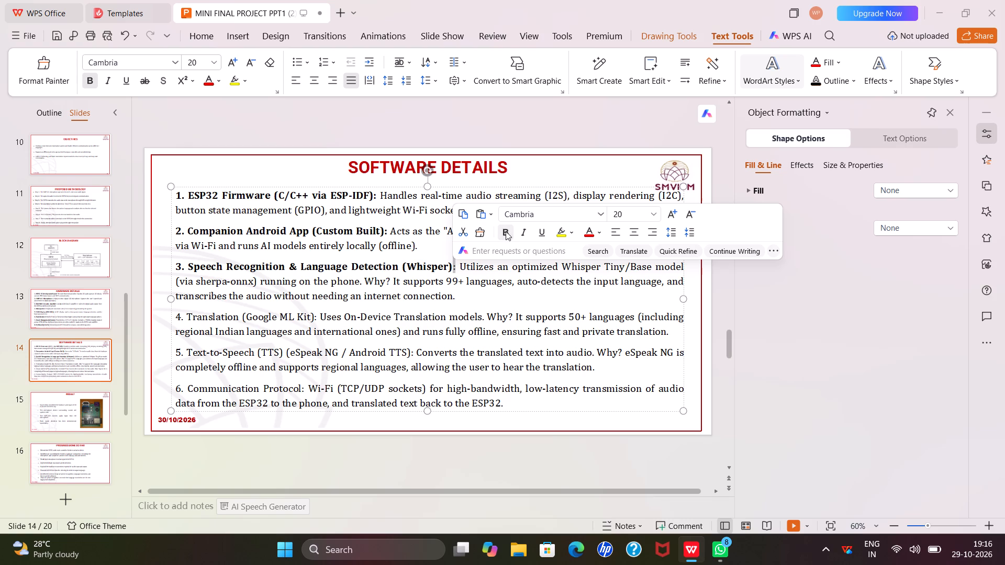
pyautogui.click(451, 319)
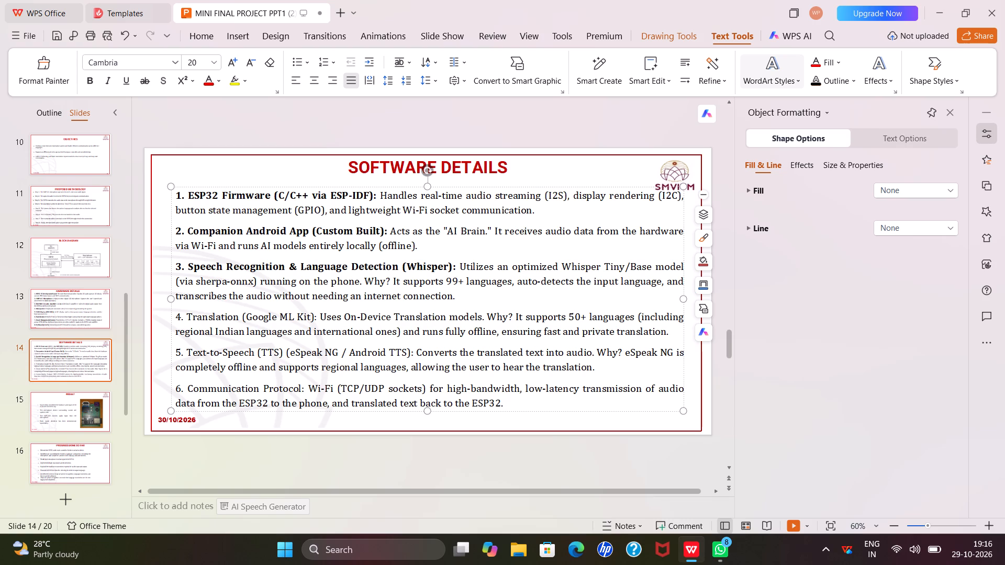
# Bold the numbered labels of items 4 to 6: Translation (Google ML Kit), Text-to-Speech (TTS) (eSpeak NG / Android TTS) and Communication Protocol.
pyautogui.moveTo(178, 317); pyautogui.dragTo(321, 318)
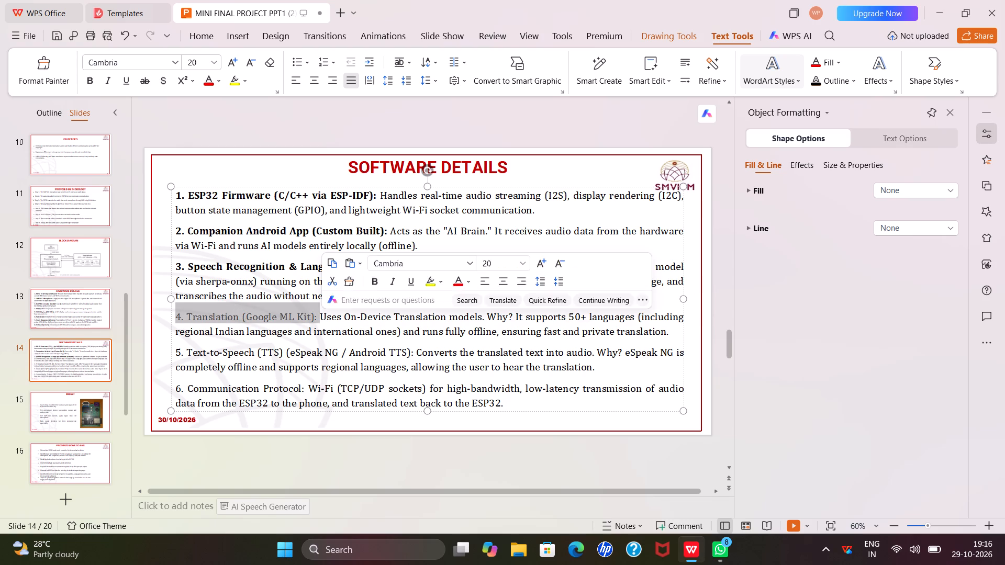
pyautogui.click(96, 79)
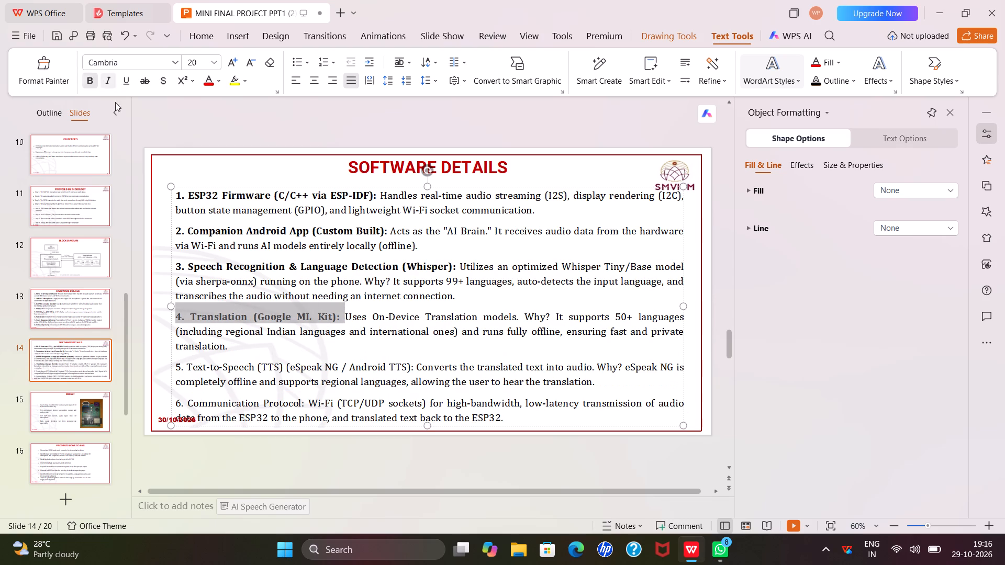
pyautogui.moveTo(178, 365); pyautogui.dragTo(206, 368)
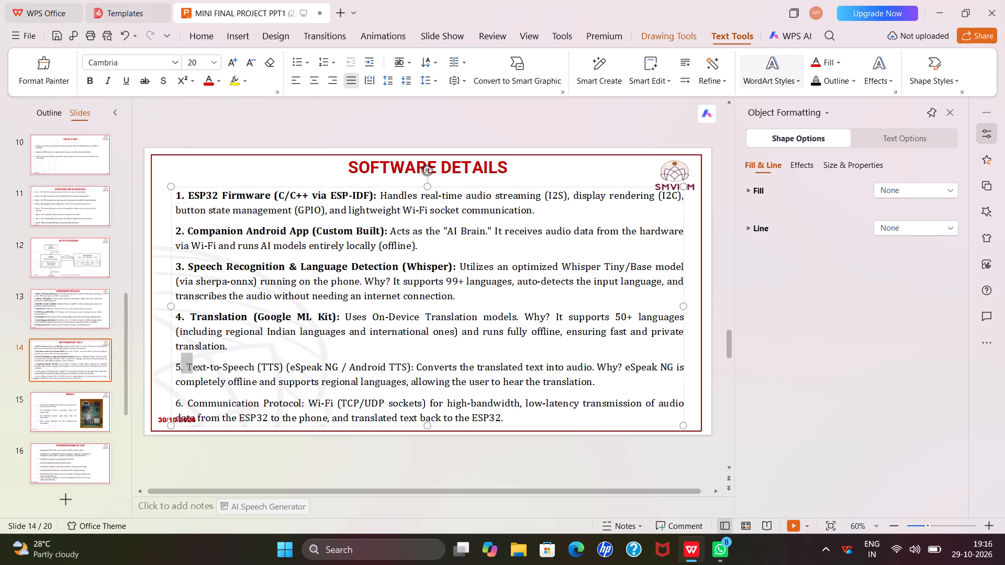
pyautogui.moveTo(206, 368); pyautogui.dragTo(404, 364)
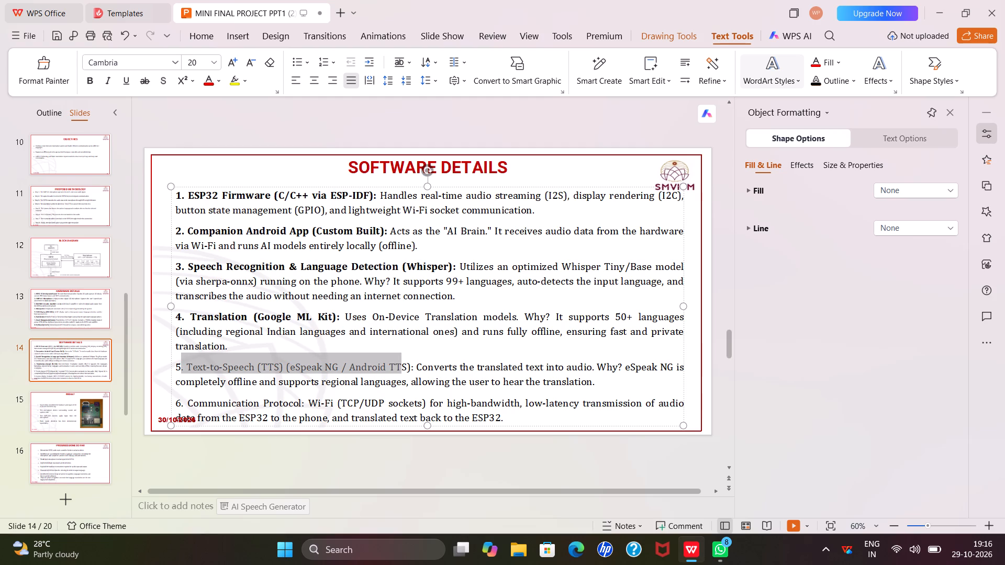
pyautogui.moveTo(404, 364); pyautogui.dragTo(415, 371)
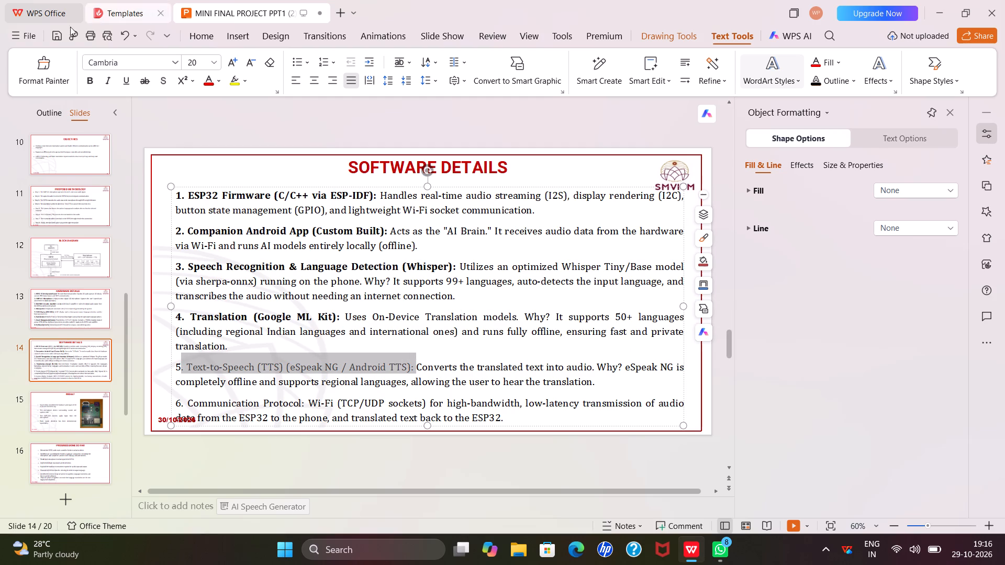
pyautogui.click(93, 84)
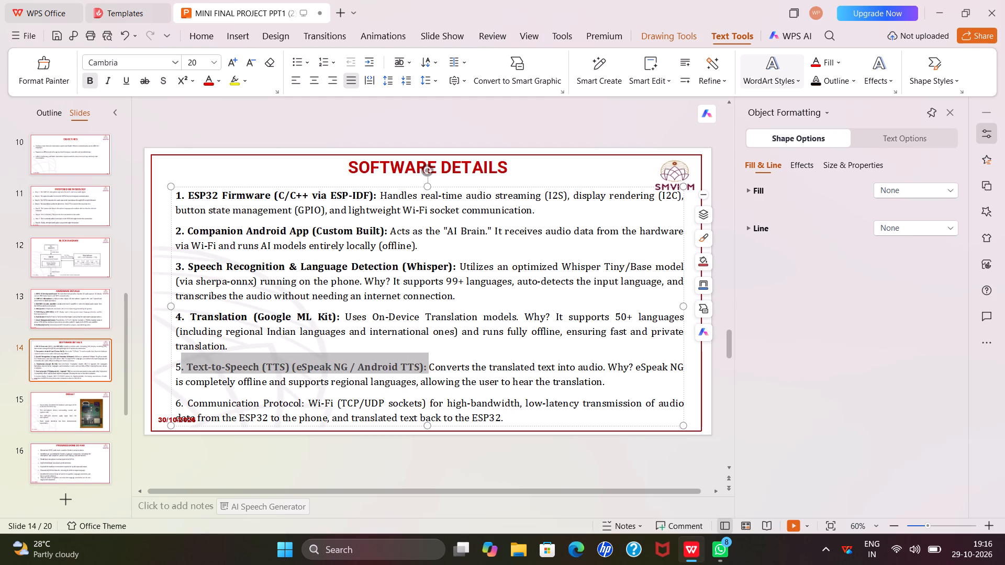
pyautogui.moveTo(174, 362); pyautogui.dragTo(183, 370)
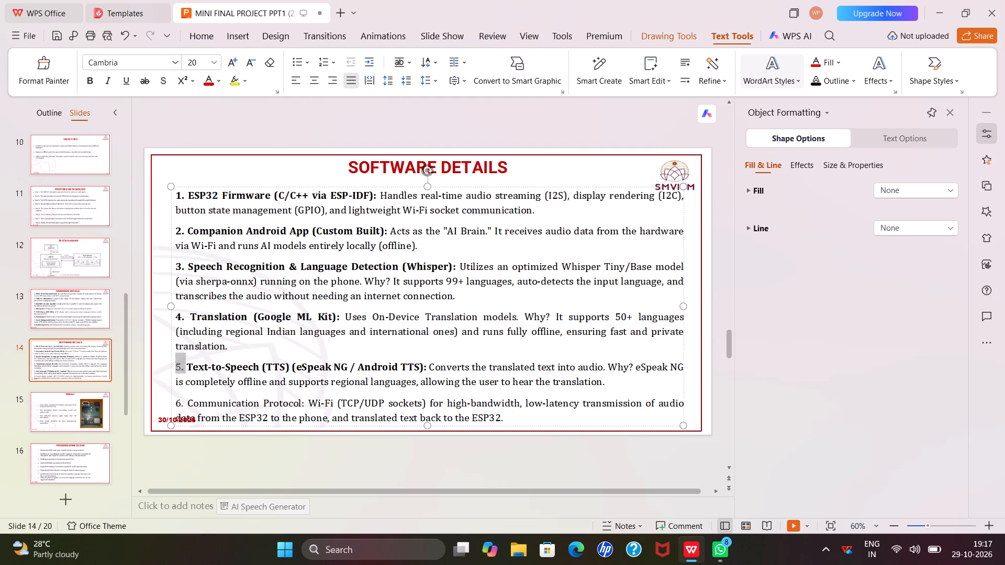
pyautogui.moveTo(183, 370); pyautogui.dragTo(181, 372)
pyautogui.click(89, 84)
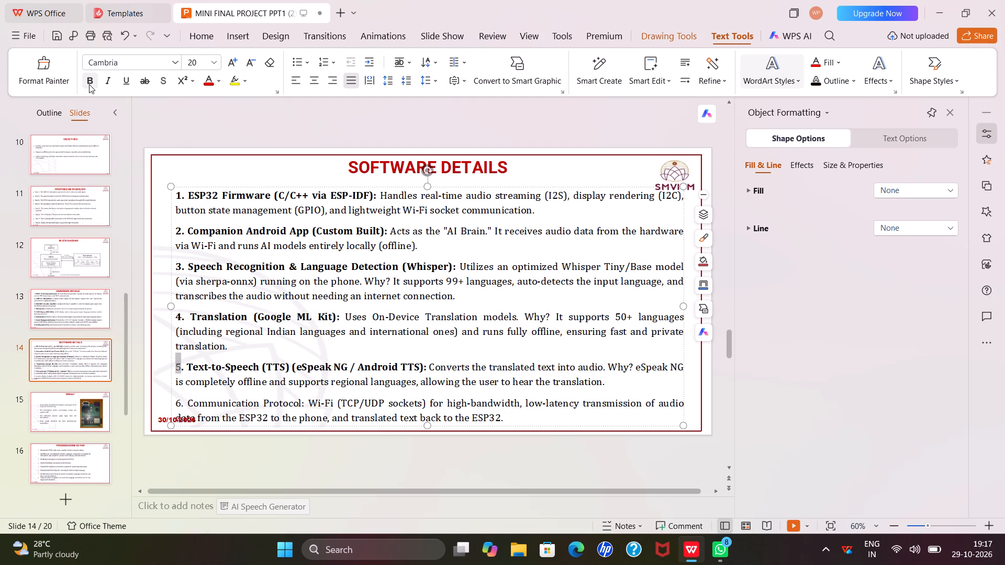
pyautogui.click(233, 370)
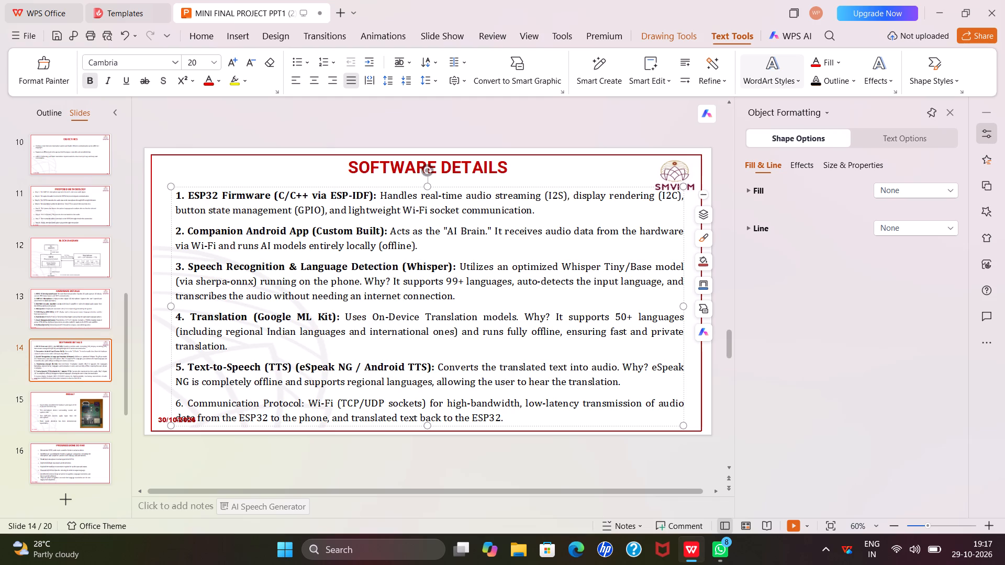
pyautogui.moveTo(175, 404); pyautogui.dragTo(304, 394)
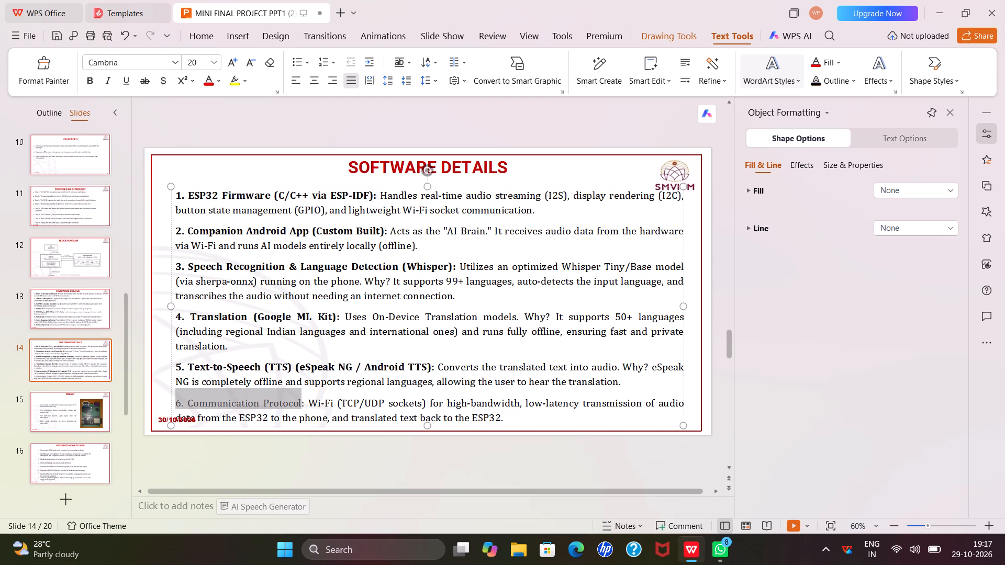
pyautogui.moveTo(304, 394); pyautogui.dragTo(309, 397)
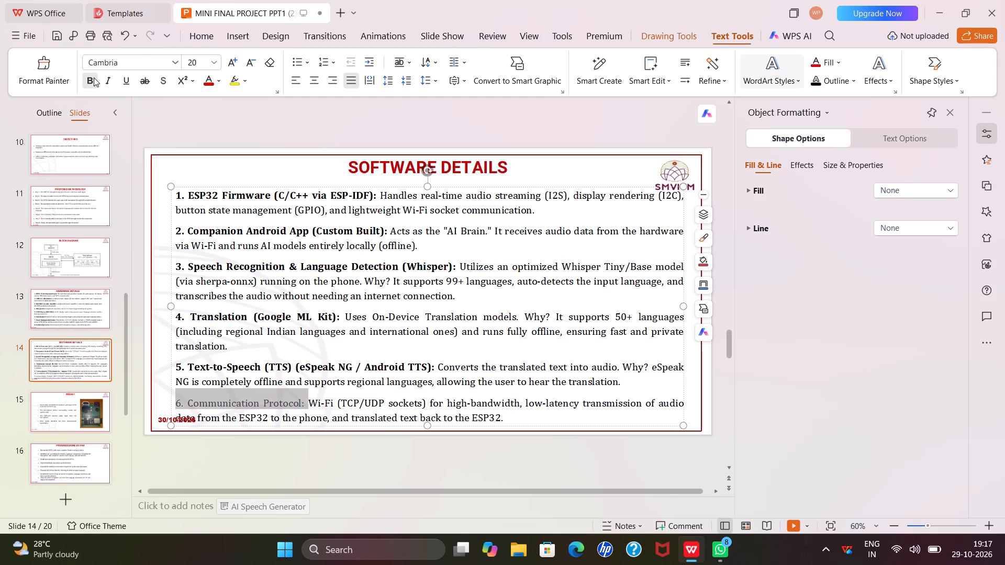
pyautogui.click(94, 77)
pyautogui.click(254, 257)
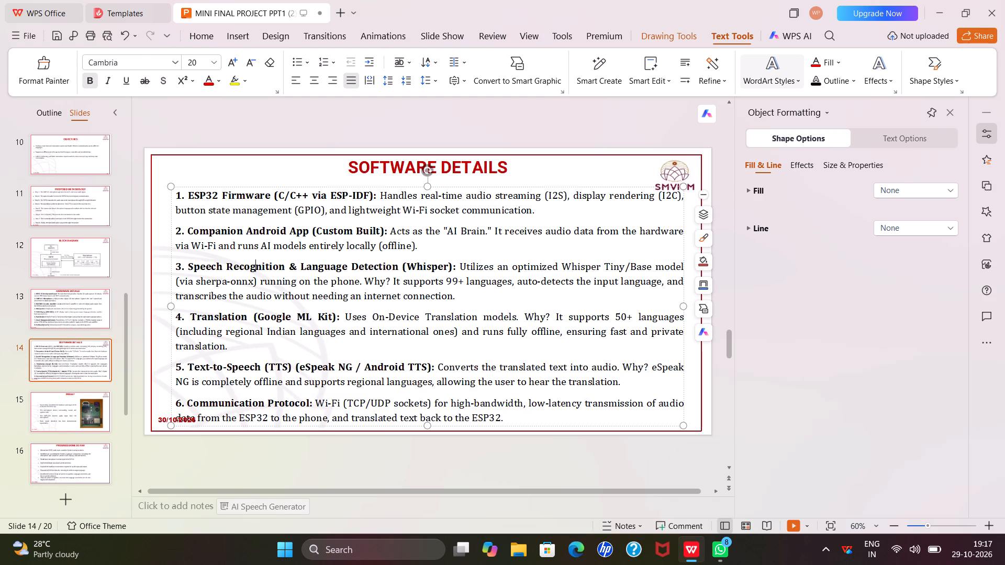
# Widen the Software Details list's text box slightly toward the slide's left border so the list clears the 30/10/2026 date.
pyautogui.click(564, 168)
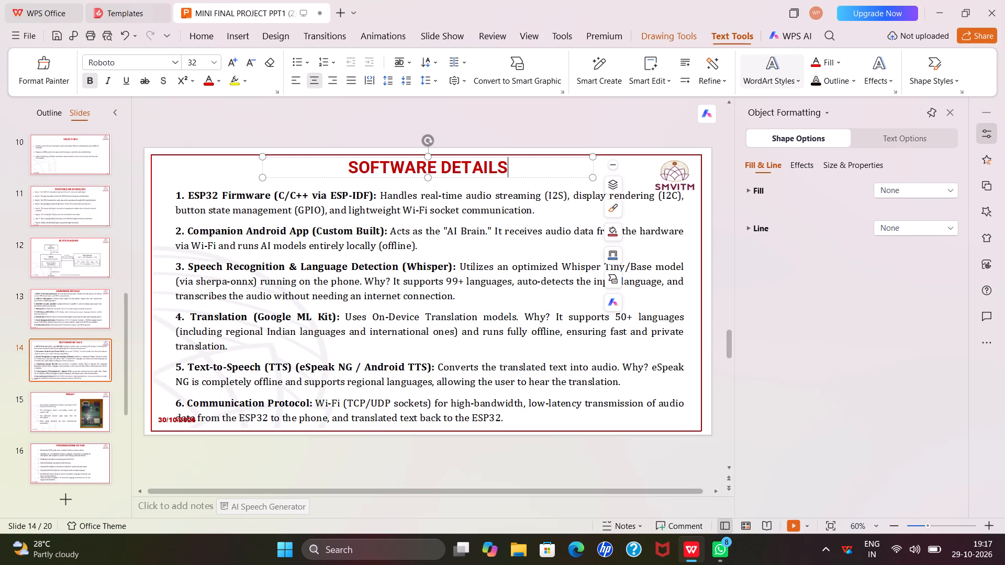
pyautogui.click(379, 299)
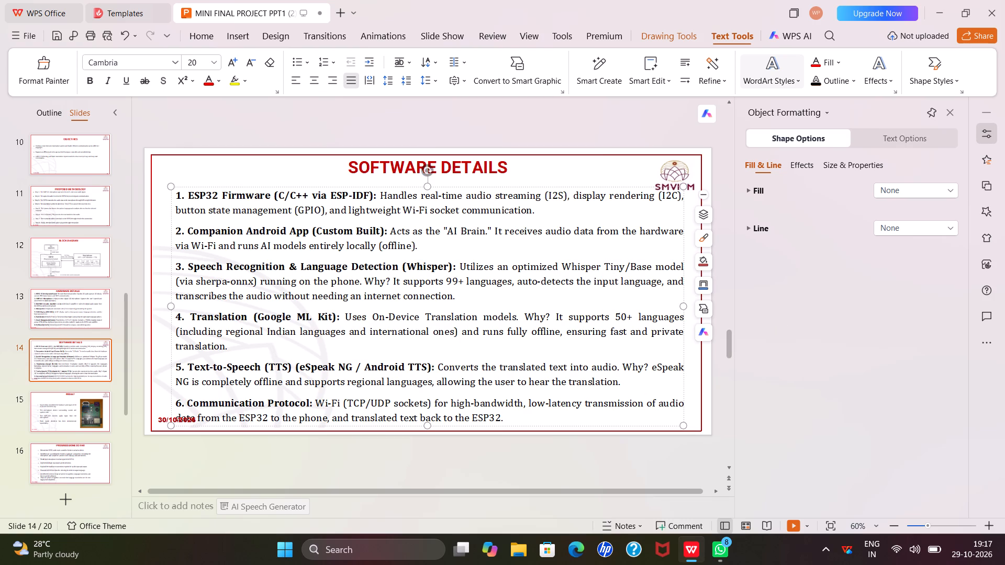
pyautogui.moveTo(170, 428); pyautogui.dragTo(170, 420)
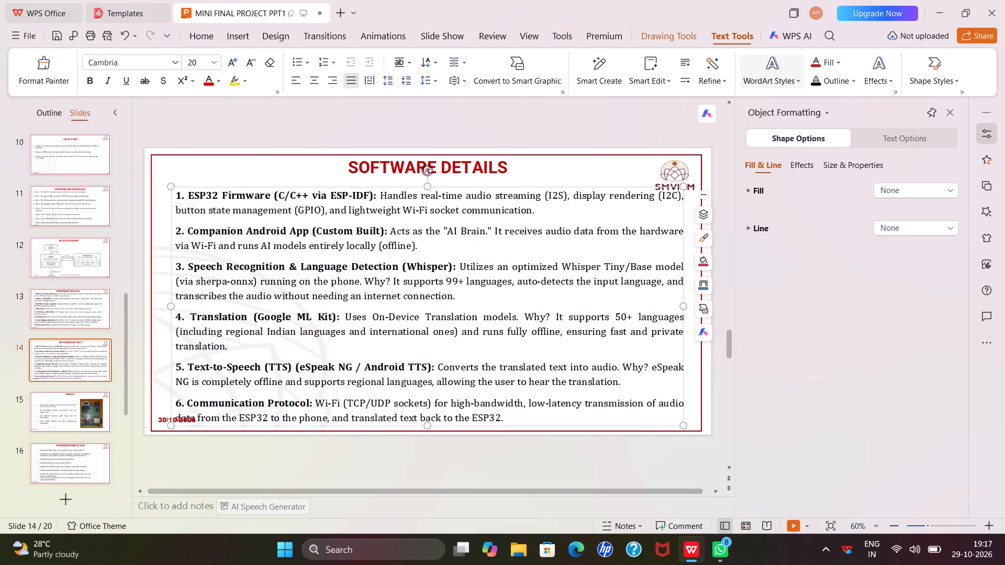
pyautogui.moveTo(171, 185); pyautogui.dragTo(164, 185)
pyautogui.click(316, 352)
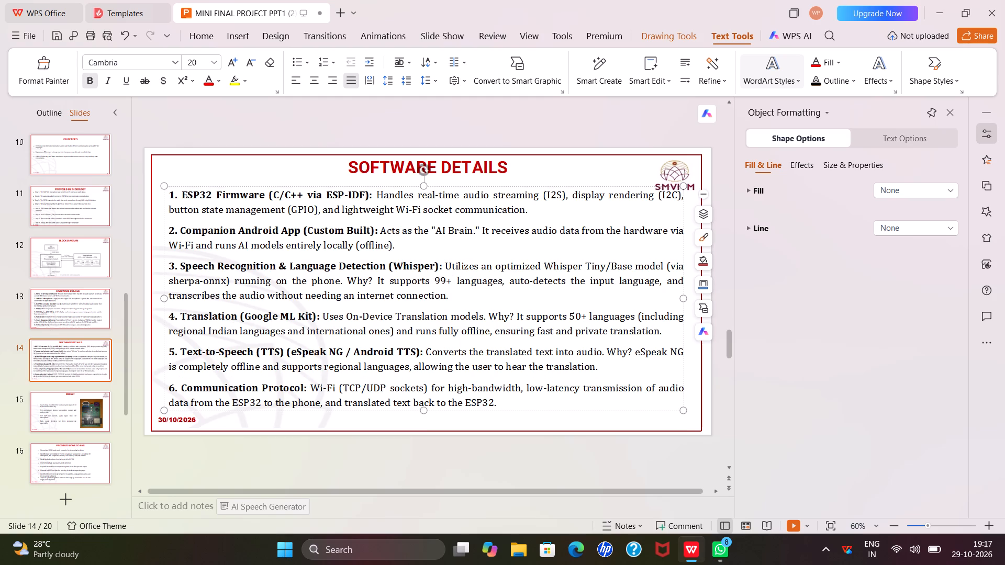
pyautogui.moveTo(170, 194); pyautogui.dragTo(539, 404)
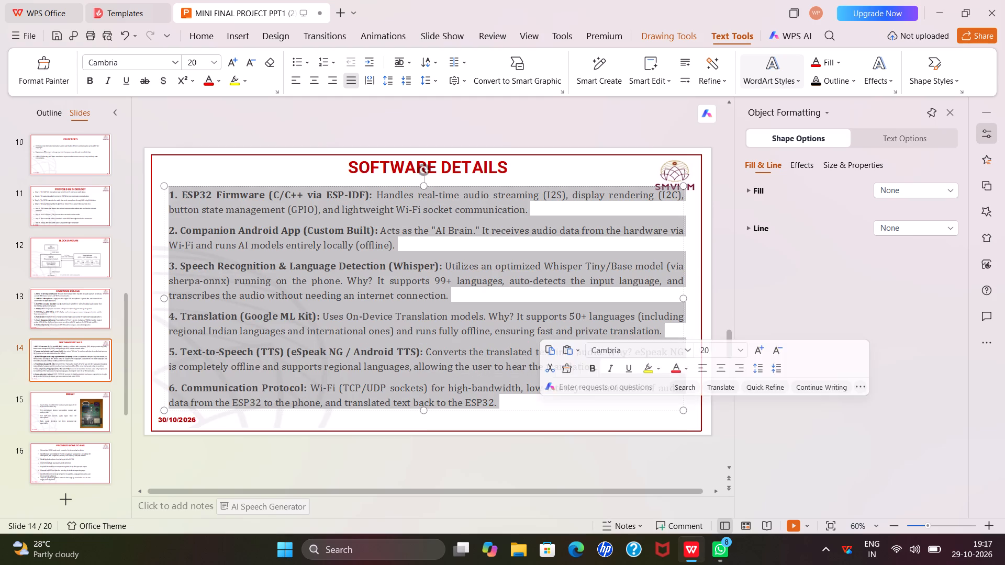
pyautogui.click(265, 168)
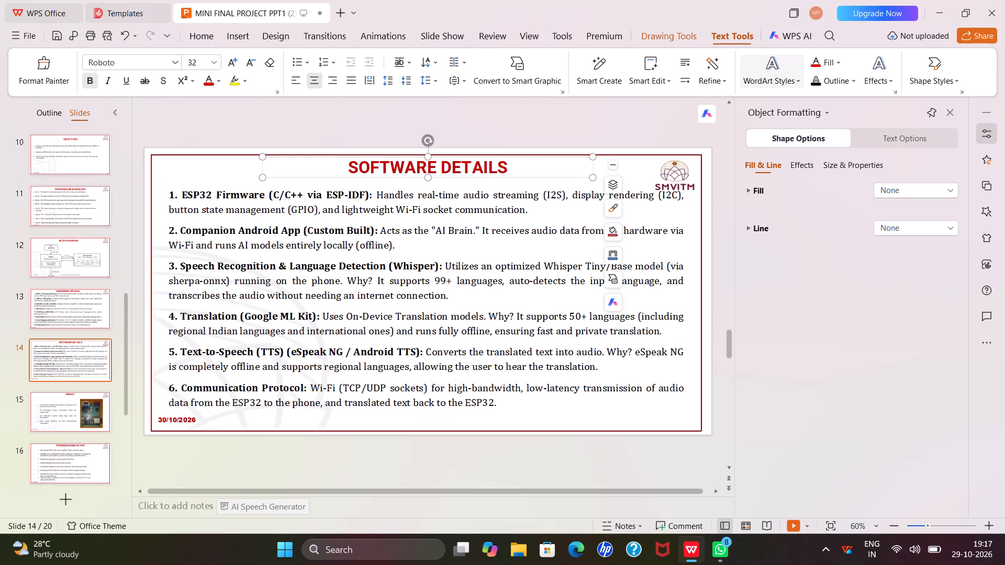
pyautogui.click(382, 433)
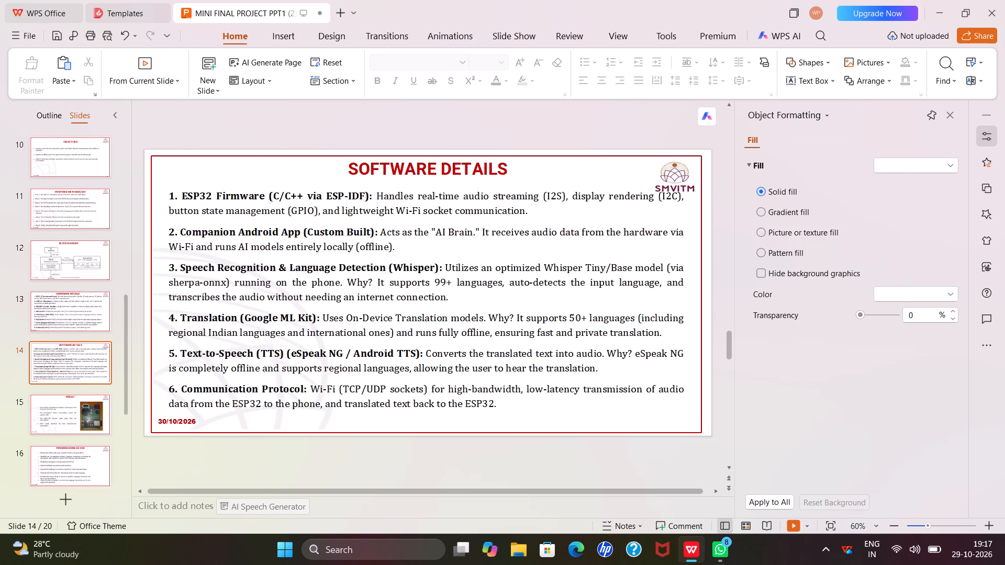
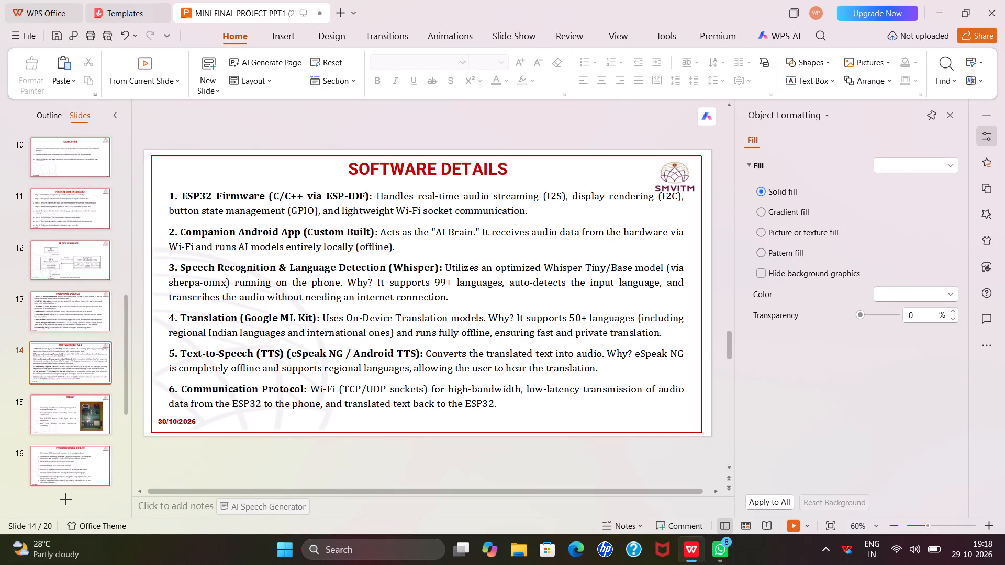
# Delete the question "Why?" and the spaces around it from items 4, 3 and 5 of the Software Details list.
pyautogui.moveTo(513, 321); pyautogui.dragTo(489, 321)
pyautogui.press('BackSpace')
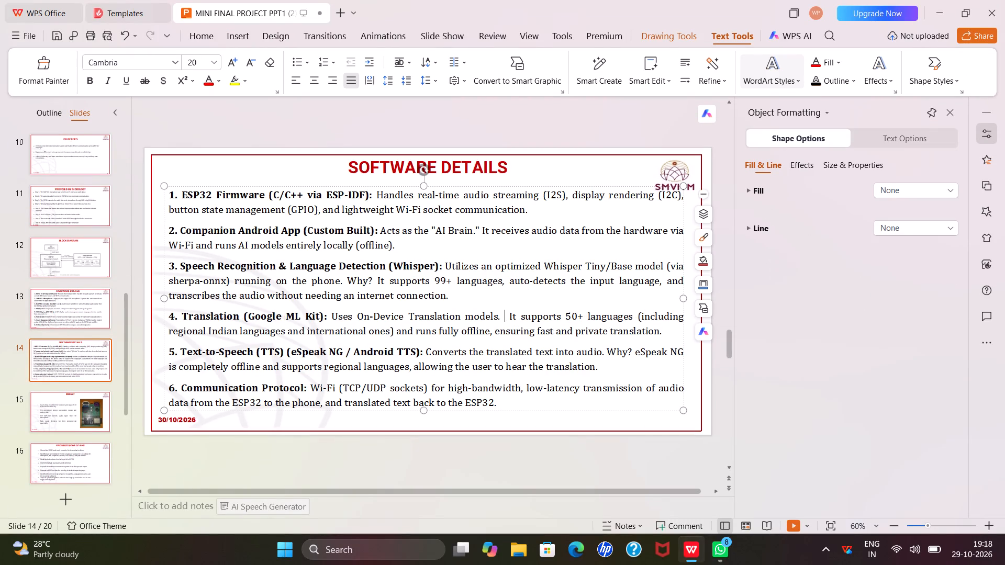
pyautogui.press('BackSpace')
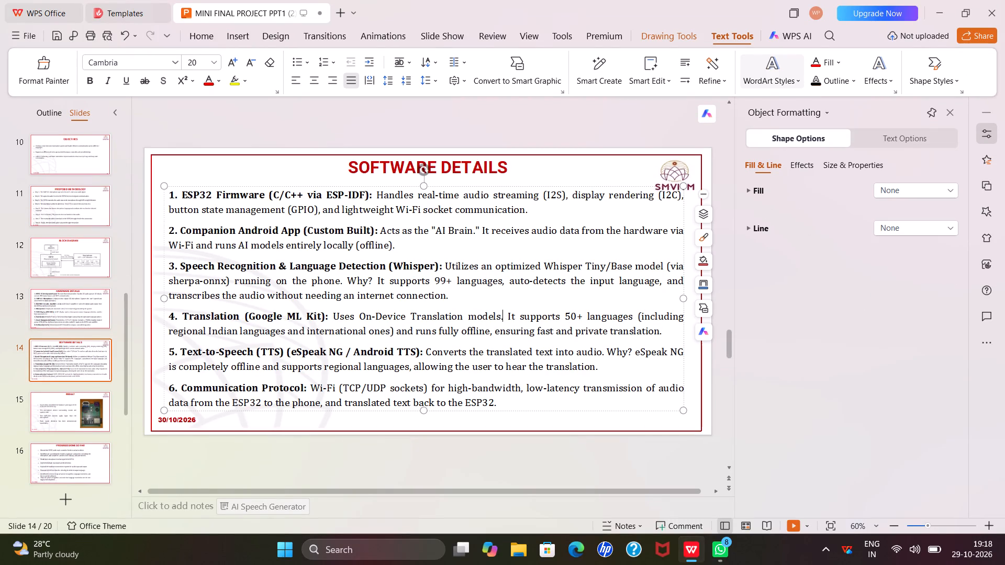
pyautogui.click(508, 317)
pyautogui.press('BackSpace')
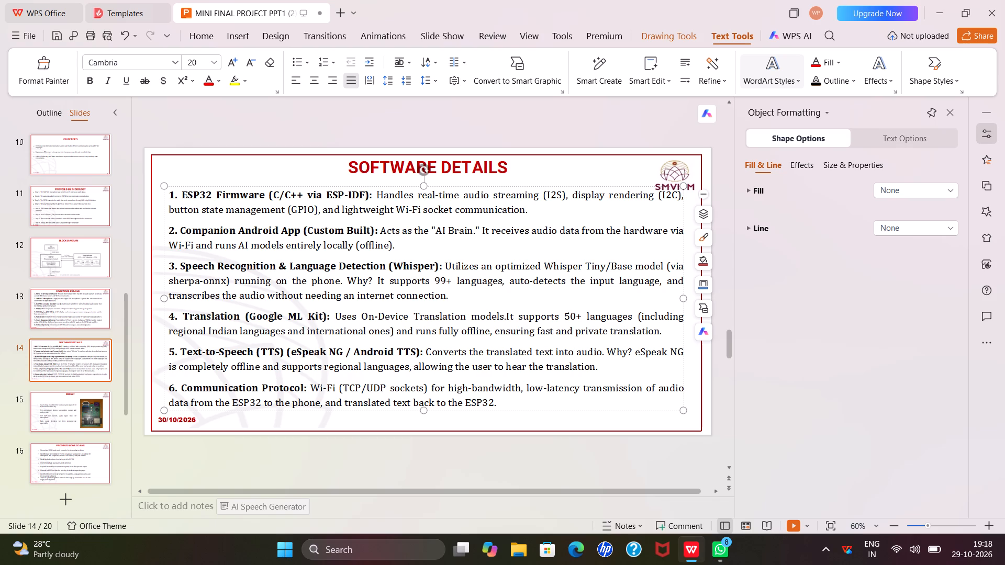
pyautogui.moveTo(376, 280); pyautogui.dragTo(349, 281)
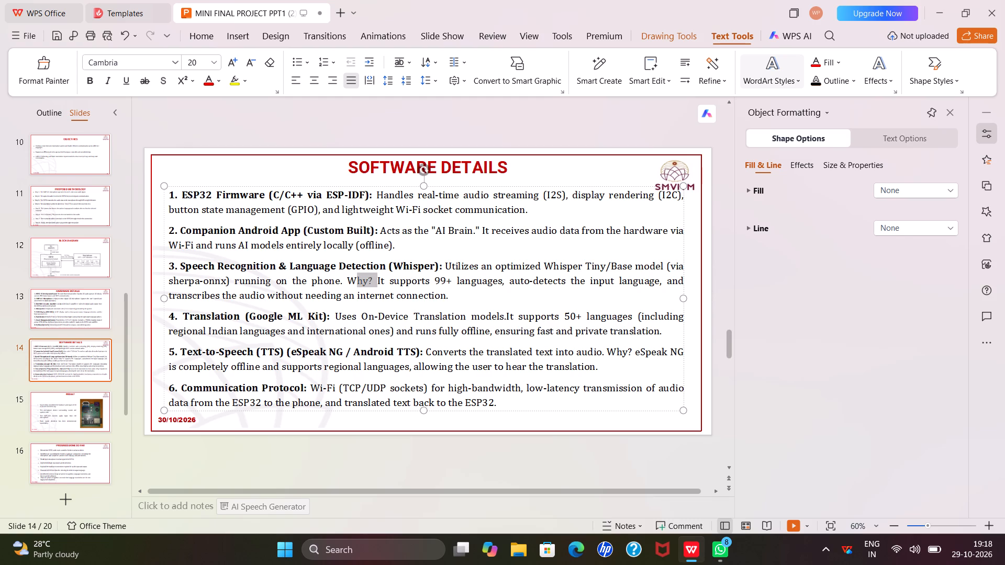
pyautogui.moveTo(349, 281); pyautogui.dragTo(343, 283)
pyautogui.press('BackSpace')
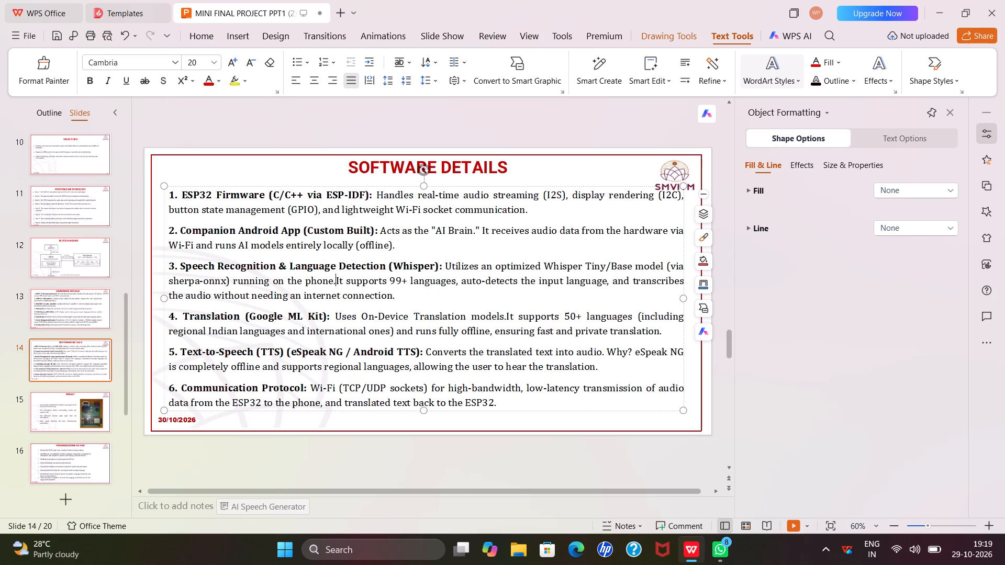
pyautogui.moveTo(633, 351); pyautogui.dragTo(607, 358)
pyautogui.press('BackSpace')
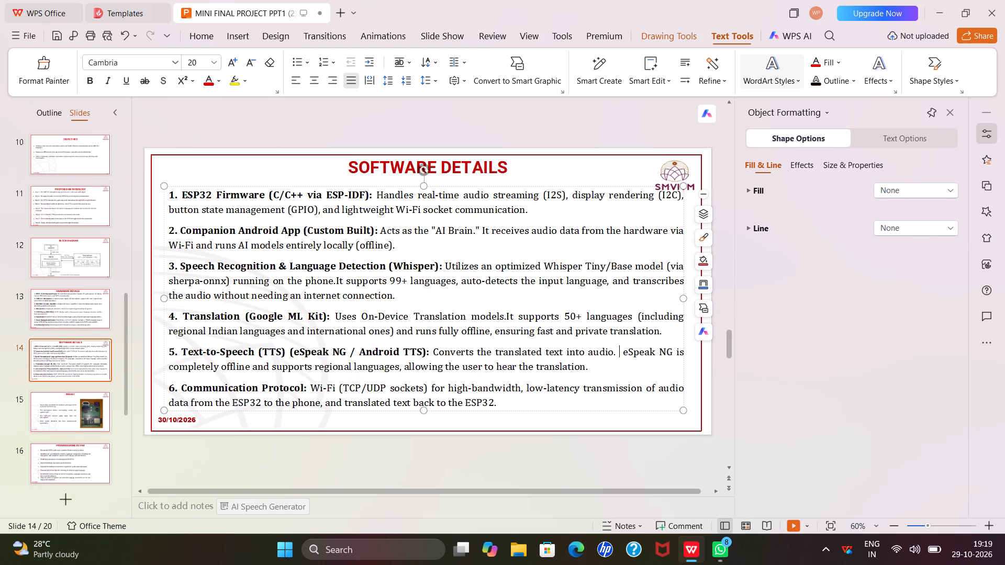
pyautogui.press('BackSpace')
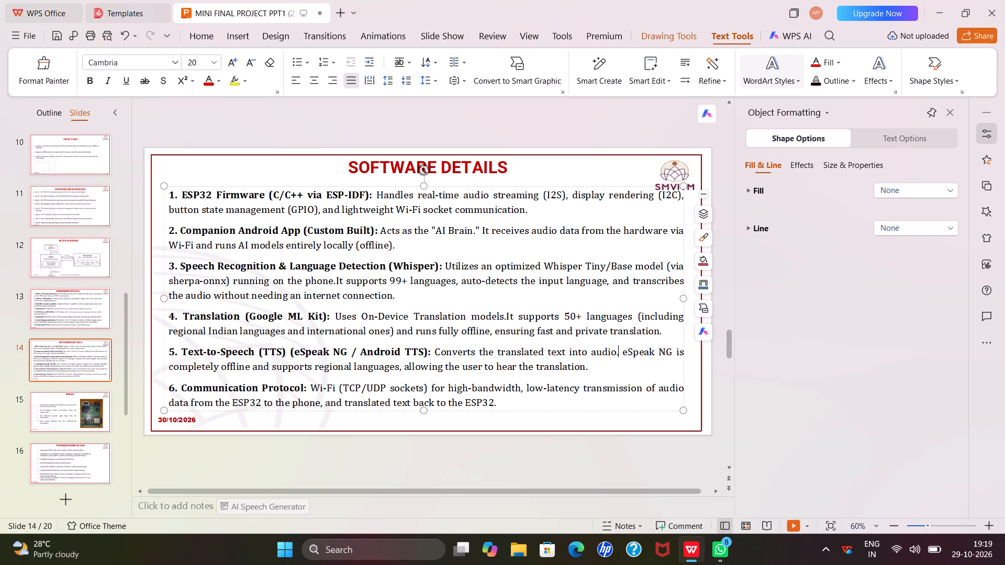
pyautogui.click(624, 356)
pyautogui.press('BackSpace')
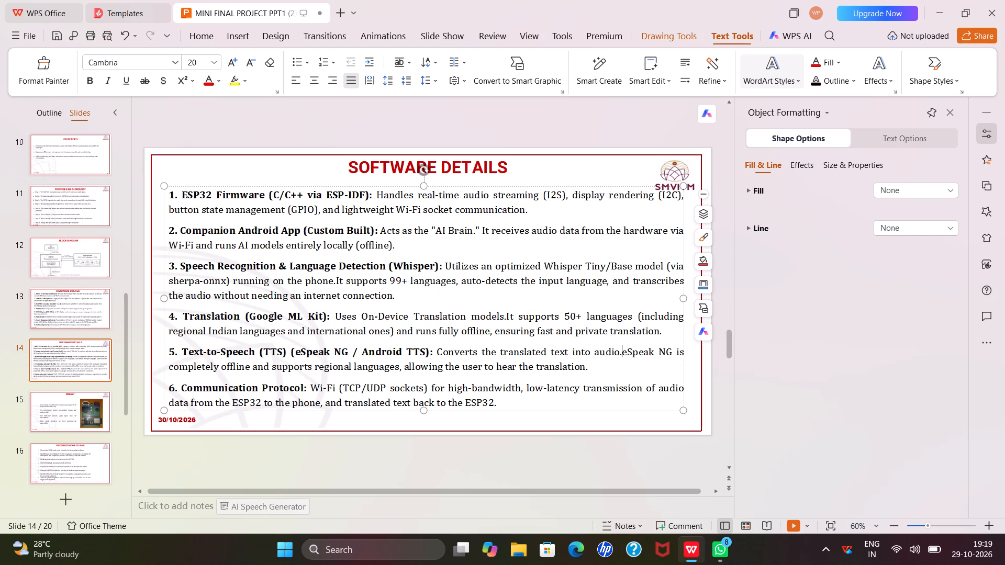
pyautogui.click(335, 423)
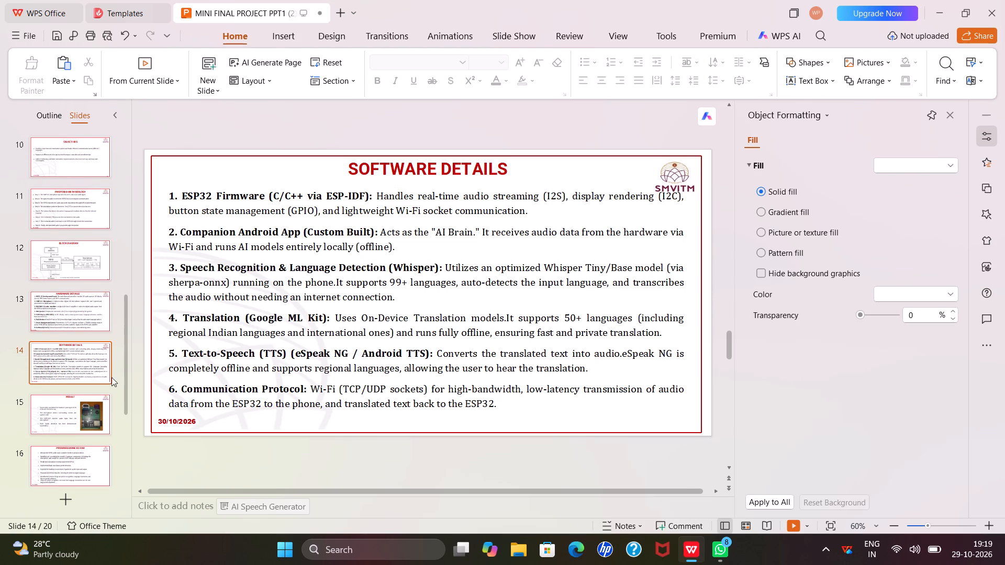
# Open the Result slide, slide 15.
pyautogui.click(83, 415)
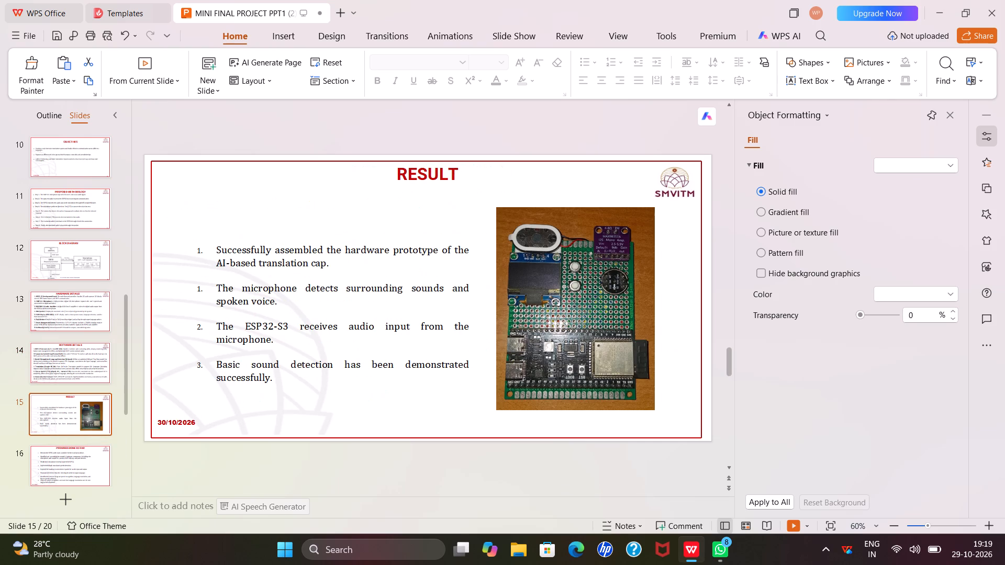
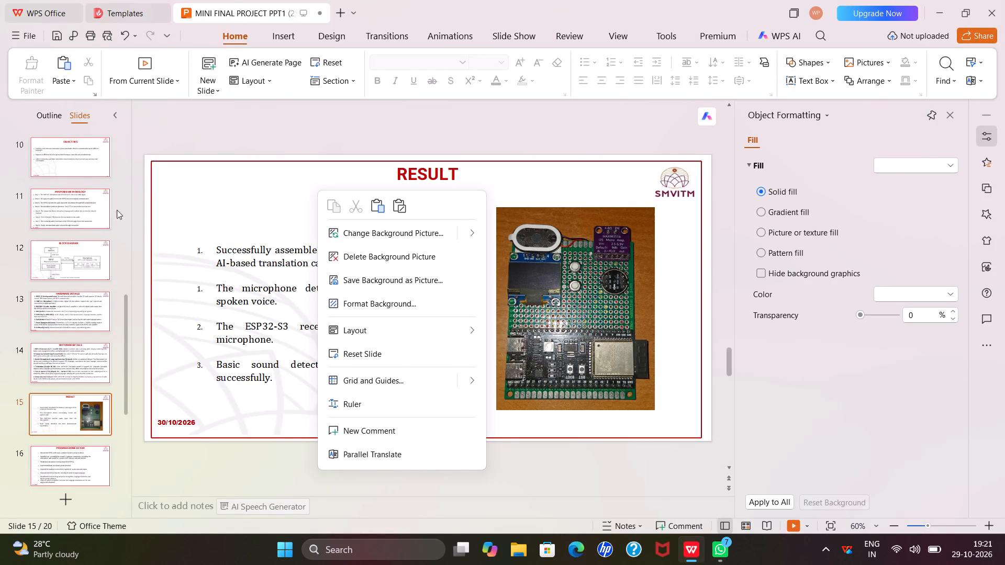
# On slide 16, Progress Done So Far, turn off the list's automatic numbering and replace its text with the copied eight-item progress list.
pyautogui.rightClick(95, 417)
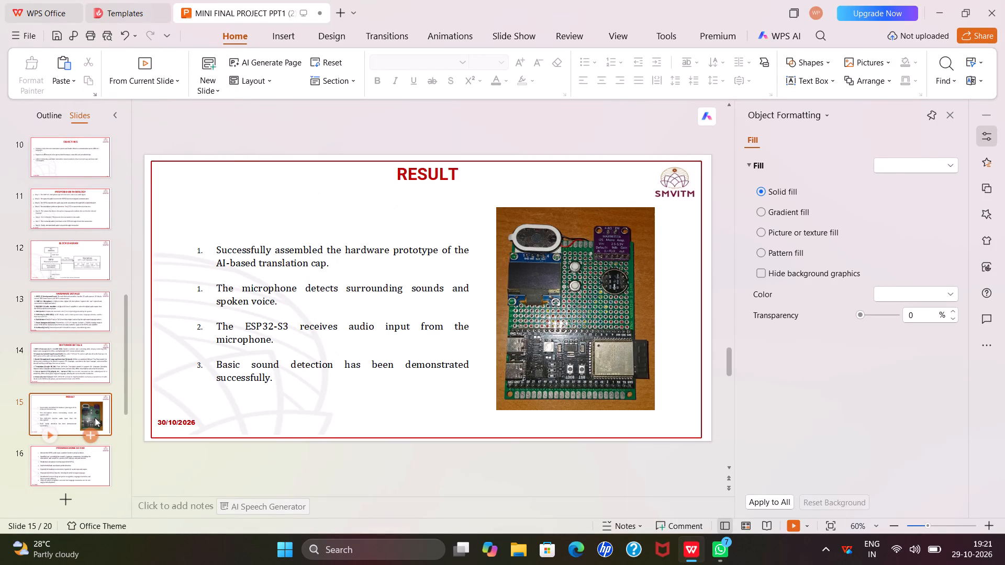
pyautogui.click(291, 214)
pyautogui.click(51, 474)
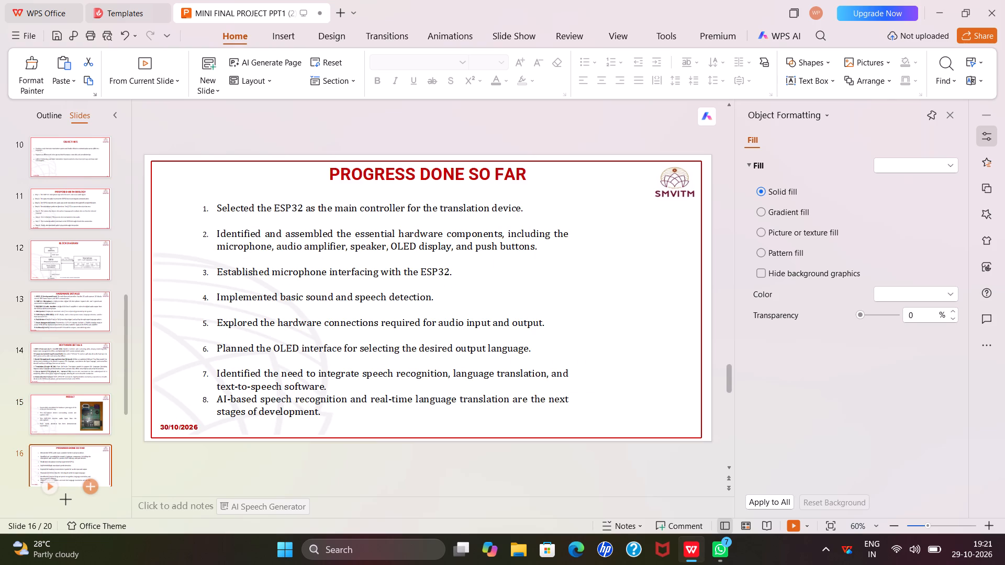
pyautogui.moveTo(211, 204); pyautogui.dragTo(374, 425)
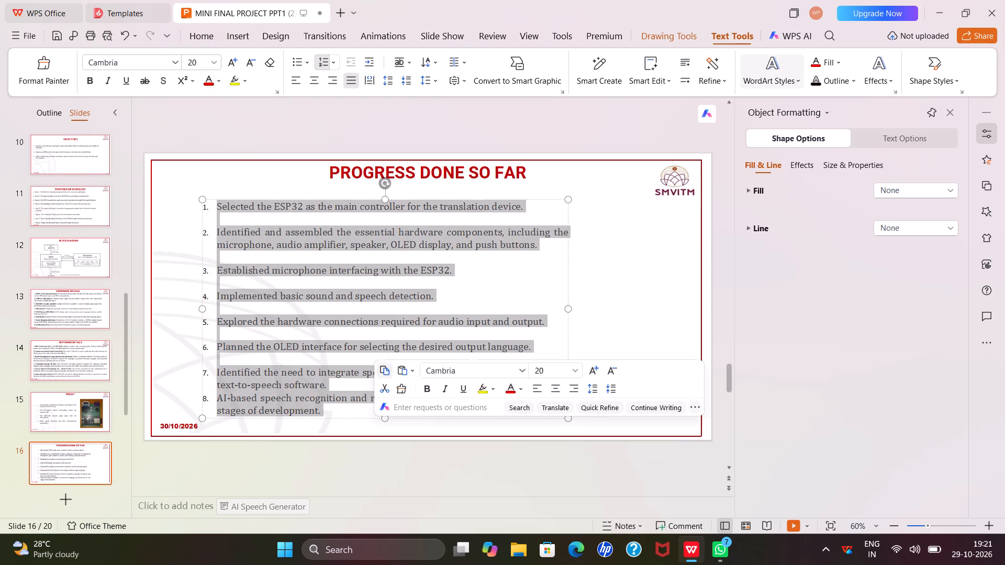
pyautogui.click(317, 56)
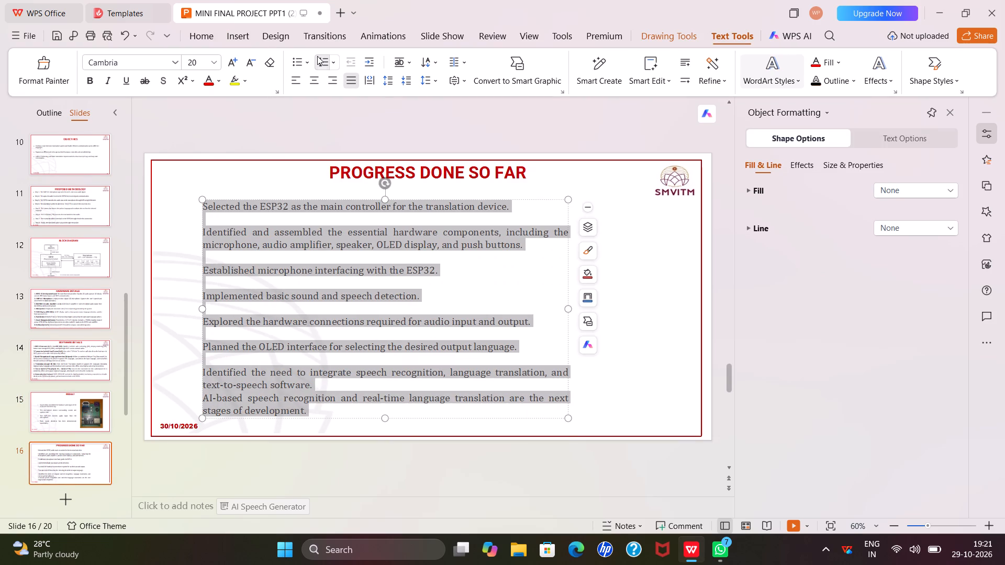
pyautogui.hotkey('ctrl', 'v')
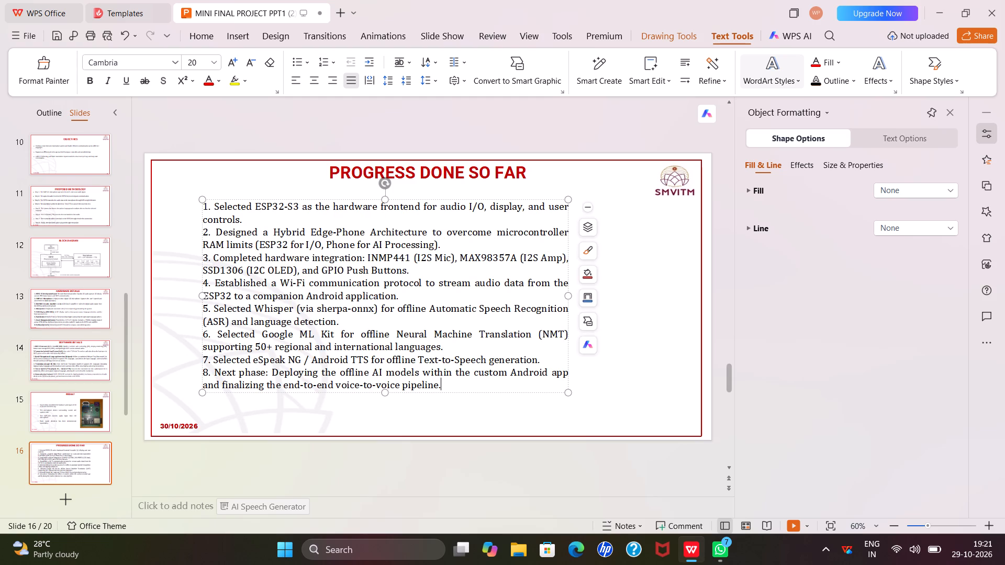
# Increase the line spacing of all eight items in the Progress Done So Far list by about half.
pyautogui.moveTo(206, 206); pyautogui.dragTo(230, 234)
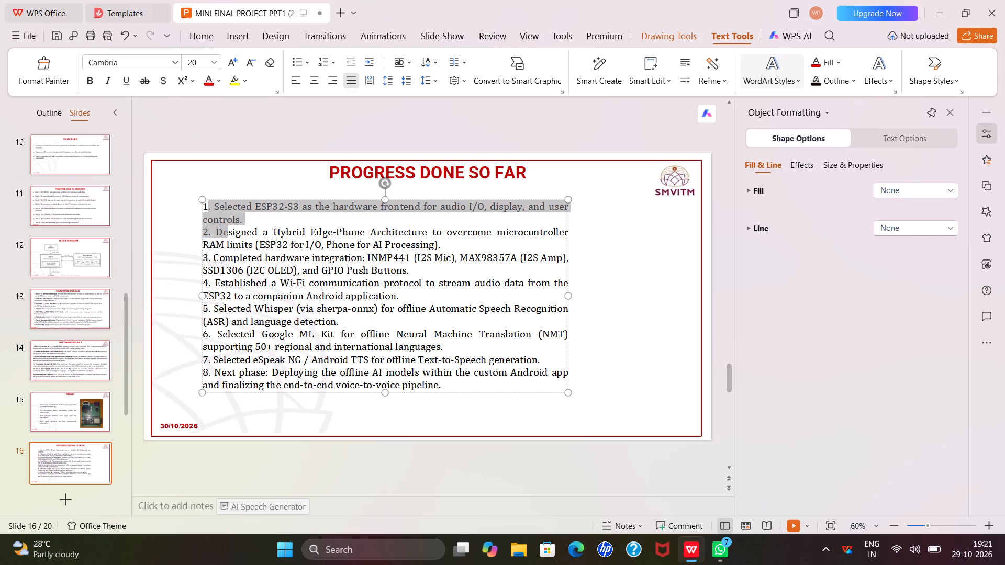
pyautogui.moveTo(230, 234); pyautogui.dragTo(252, 264)
pyautogui.click(252, 264)
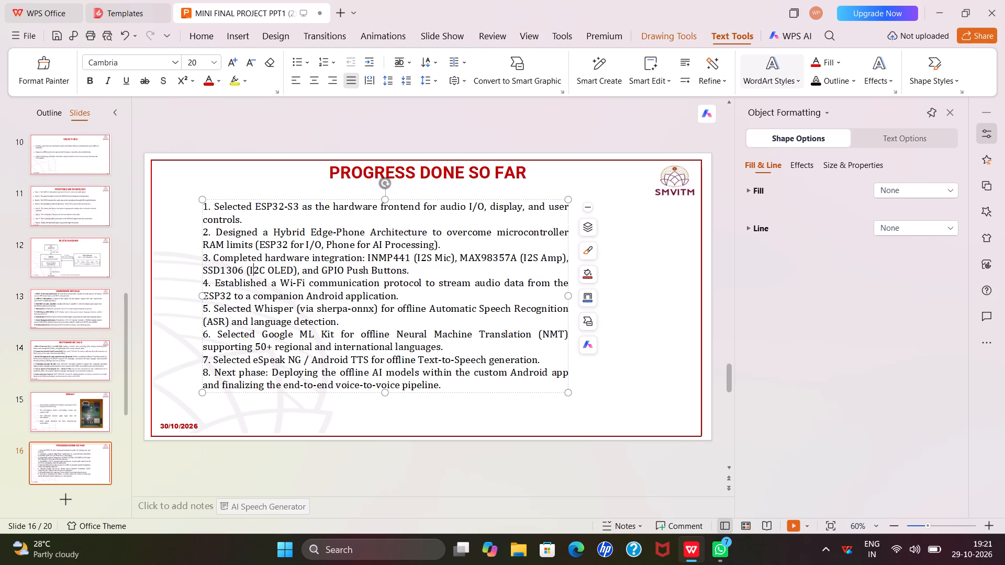
pyautogui.moveTo(205, 209); pyautogui.dragTo(388, 383)
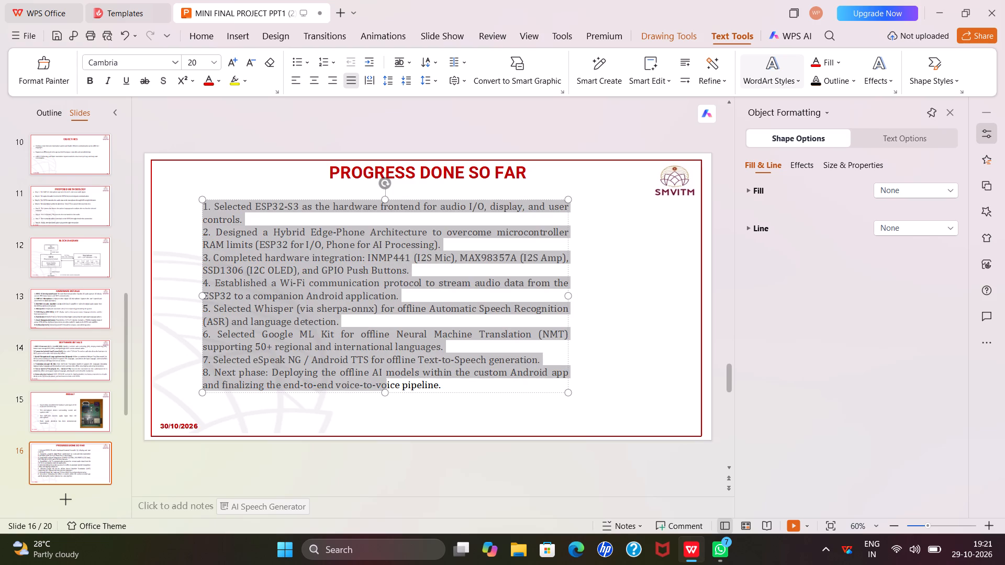
pyautogui.moveTo(388, 383); pyautogui.dragTo(470, 387)
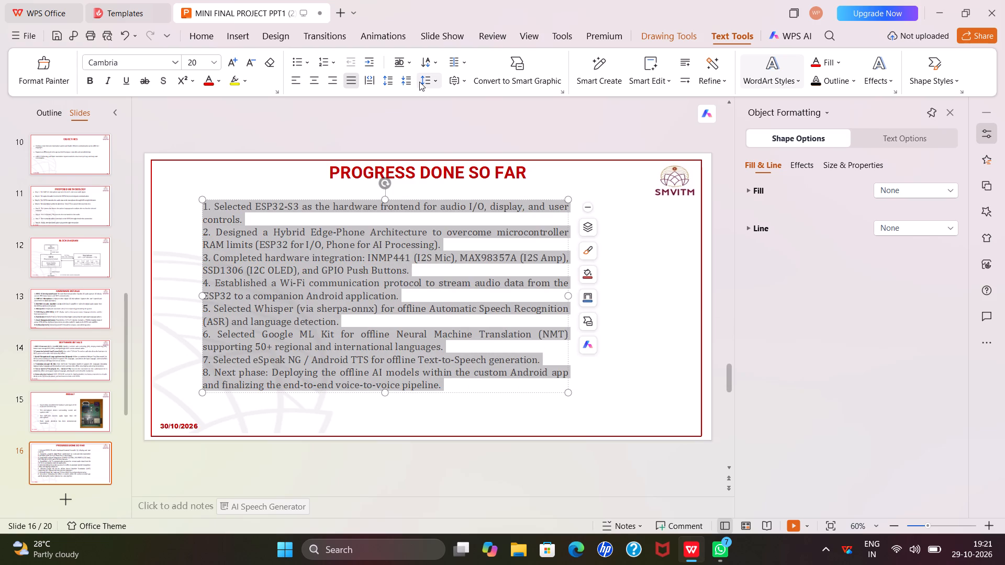
pyautogui.click(419, 82)
pyautogui.click(446, 127)
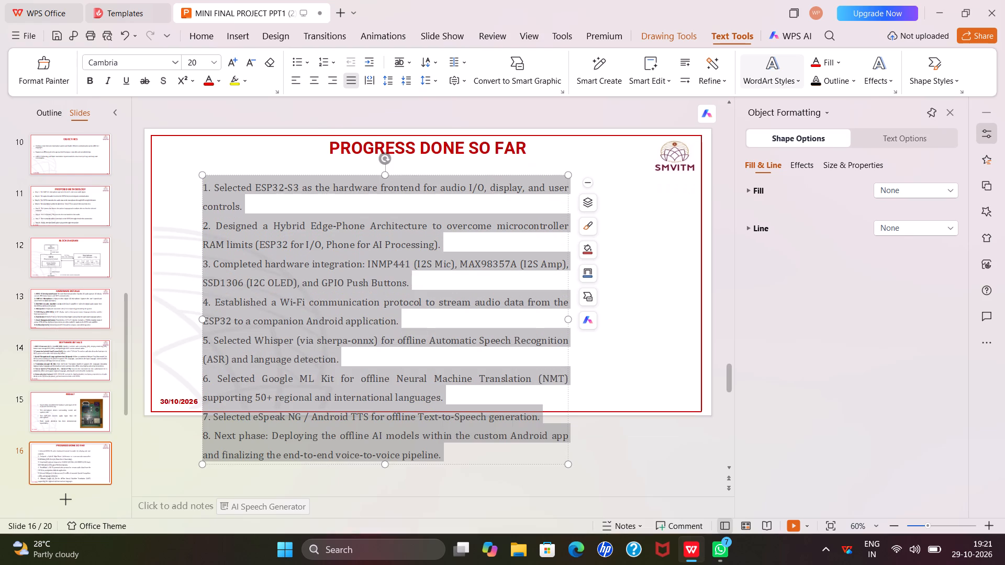
pyautogui.click(184, 217)
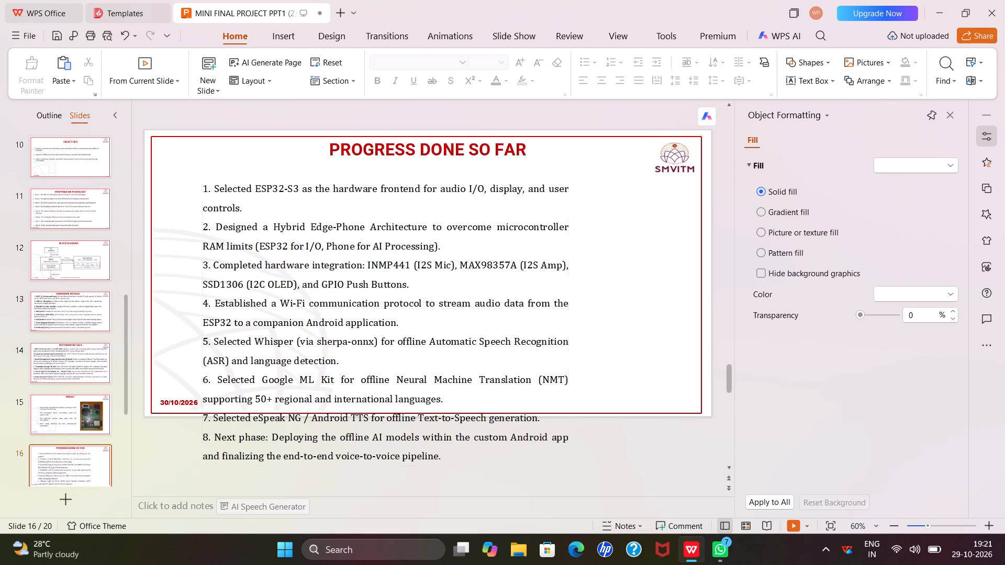
# Widen the progress list's text box on both sides so its lines run from near the slide's left border to near its right border.
pyautogui.click(436, 299)
pyautogui.moveTo(569, 320); pyautogui.dragTo(574, 318)
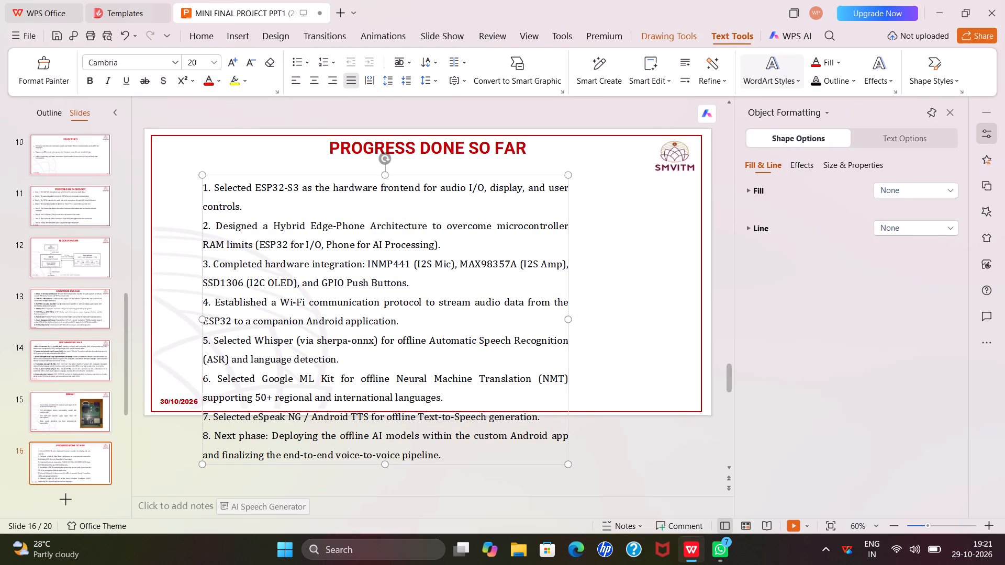
pyautogui.moveTo(574, 318); pyautogui.dragTo(611, 311)
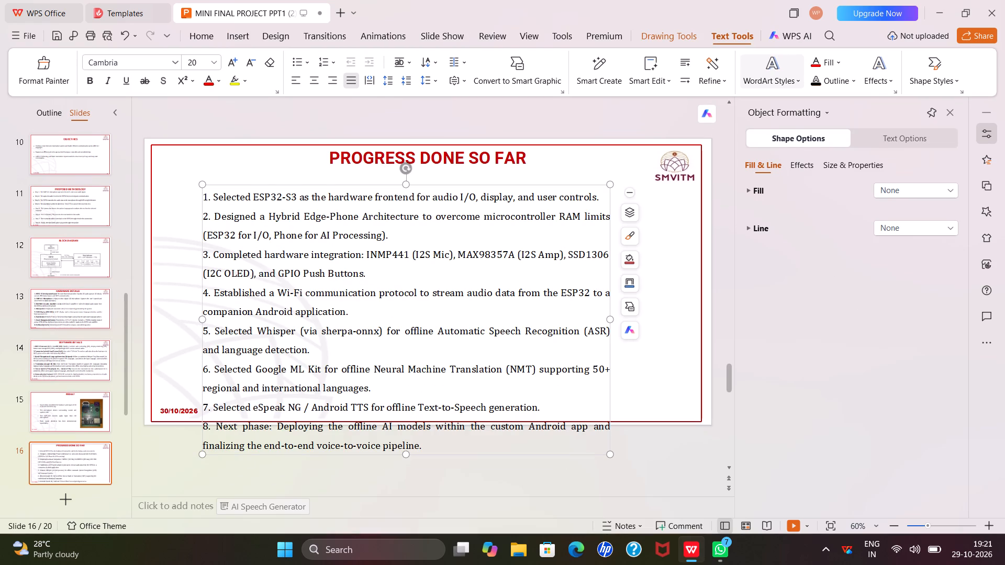
pyautogui.moveTo(611, 319); pyautogui.dragTo(635, 308)
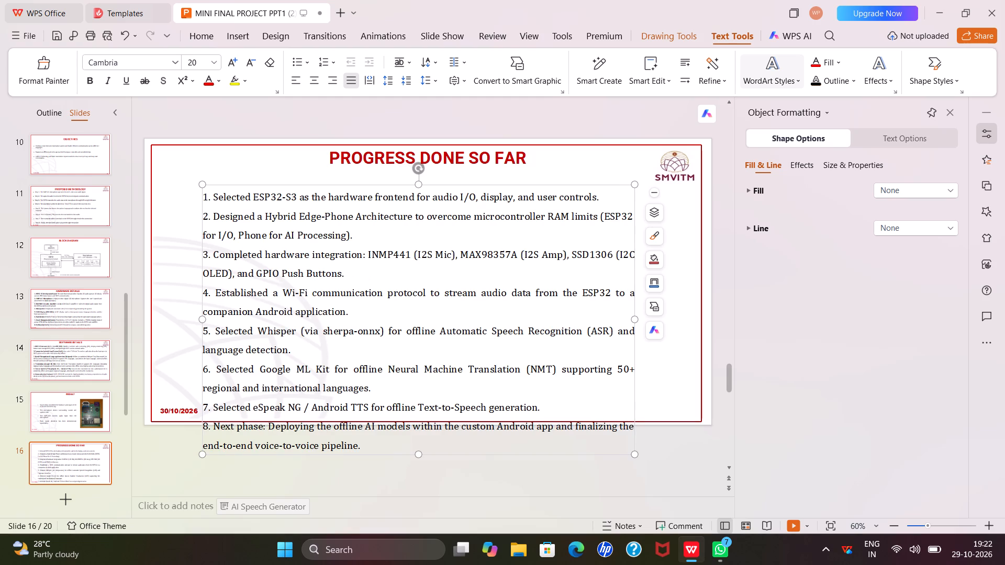
pyautogui.moveTo(202, 318); pyautogui.dragTo(185, 320)
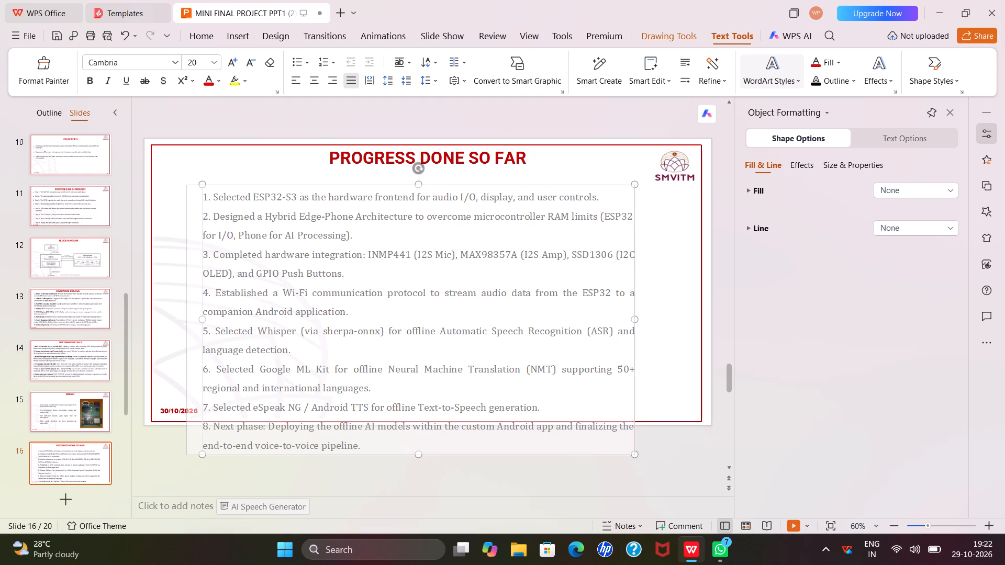
pyautogui.moveTo(185, 320); pyautogui.dragTo(176, 319)
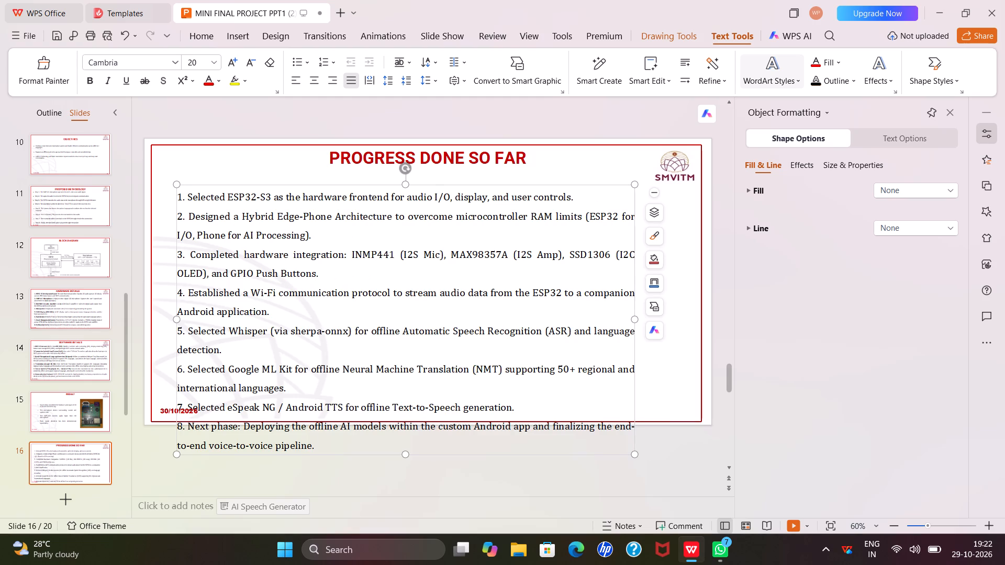
pyautogui.moveTo(634, 319); pyautogui.dragTo(683, 318)
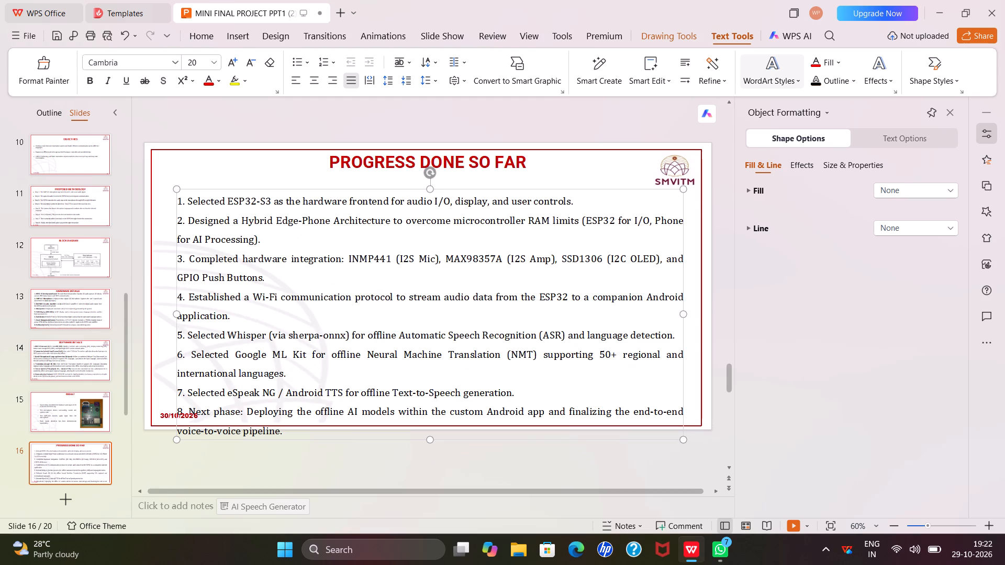
# Move the Progress Done So Far list's text box up beneath the title to fit inside the slide border, narrowing it slightly.
pyautogui.moveTo(684, 436); pyautogui.dragTo(673, 431)
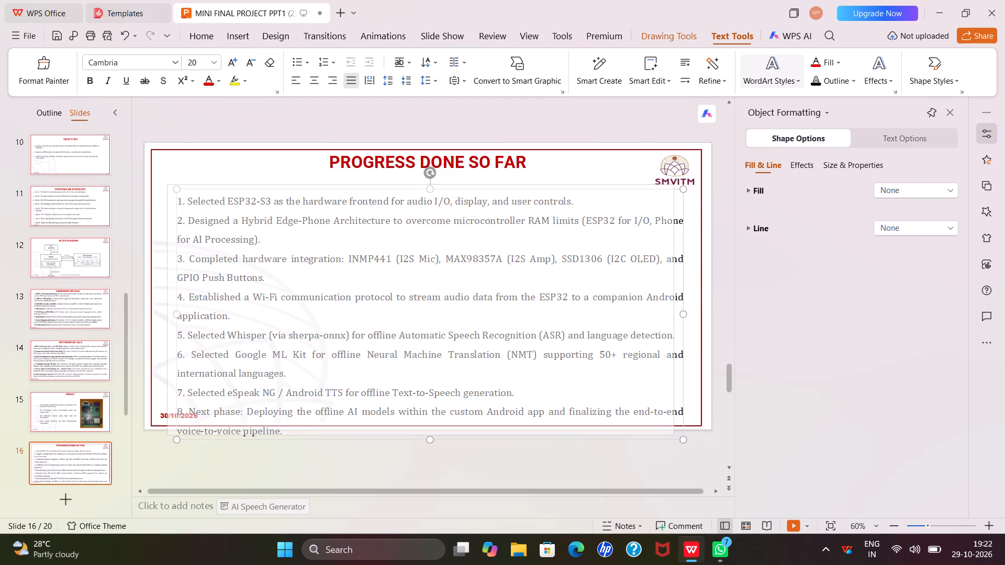
pyautogui.moveTo(673, 431); pyautogui.dragTo(673, 430)
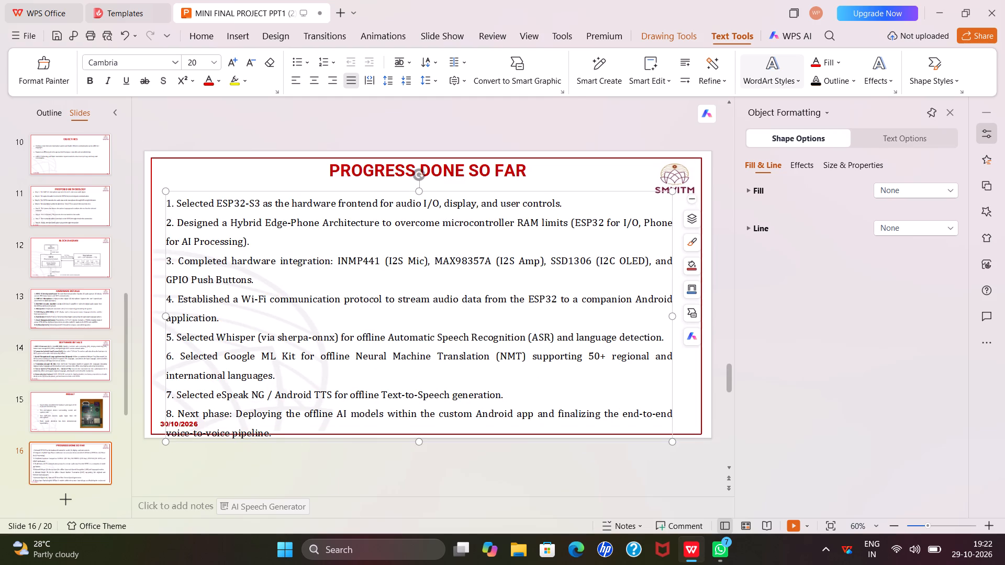
pyautogui.moveTo(674, 444); pyautogui.dragTo(669, 422)
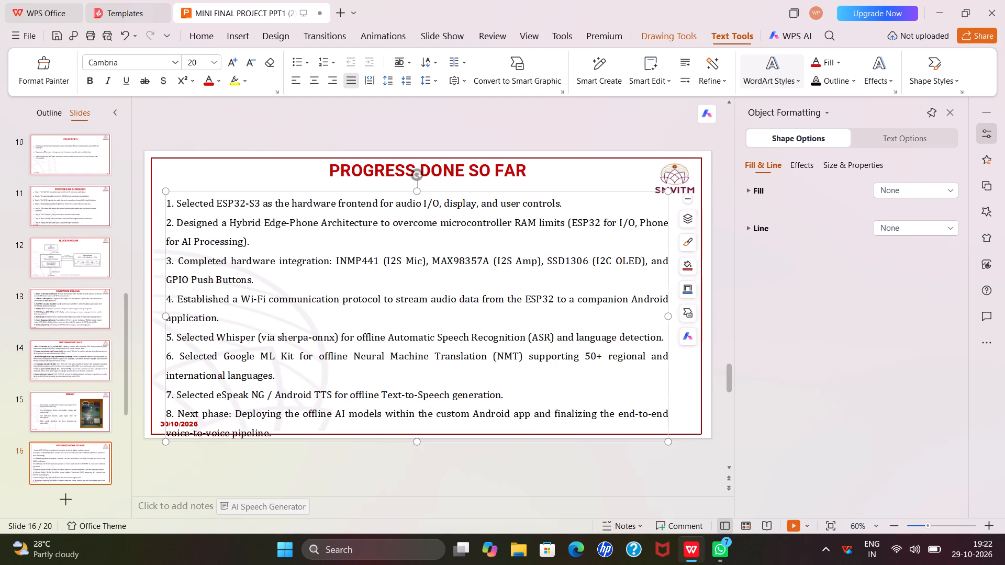
pyautogui.moveTo(669, 435); pyautogui.dragTo(661, 428)
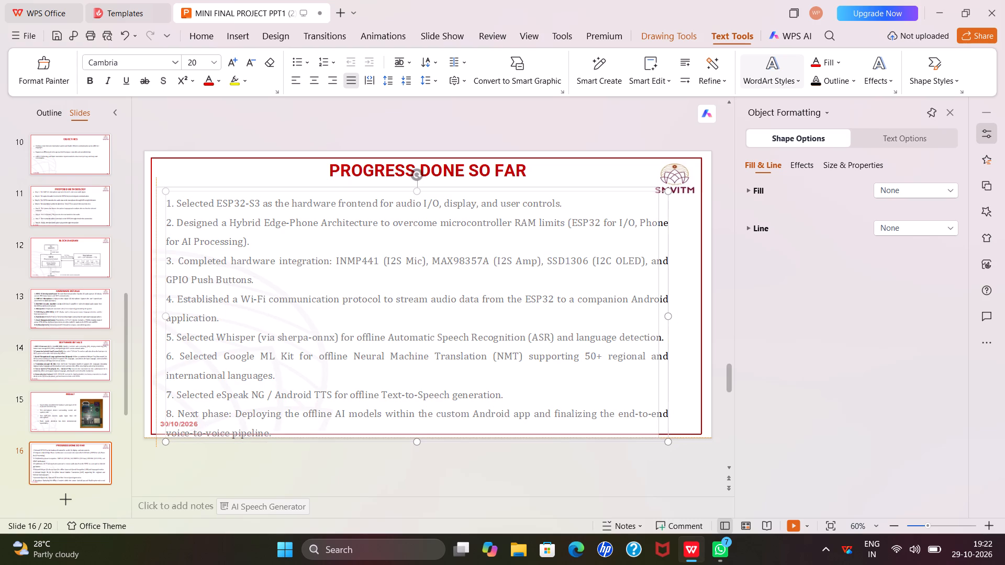
pyautogui.moveTo(661, 428); pyautogui.dragTo(675, 424)
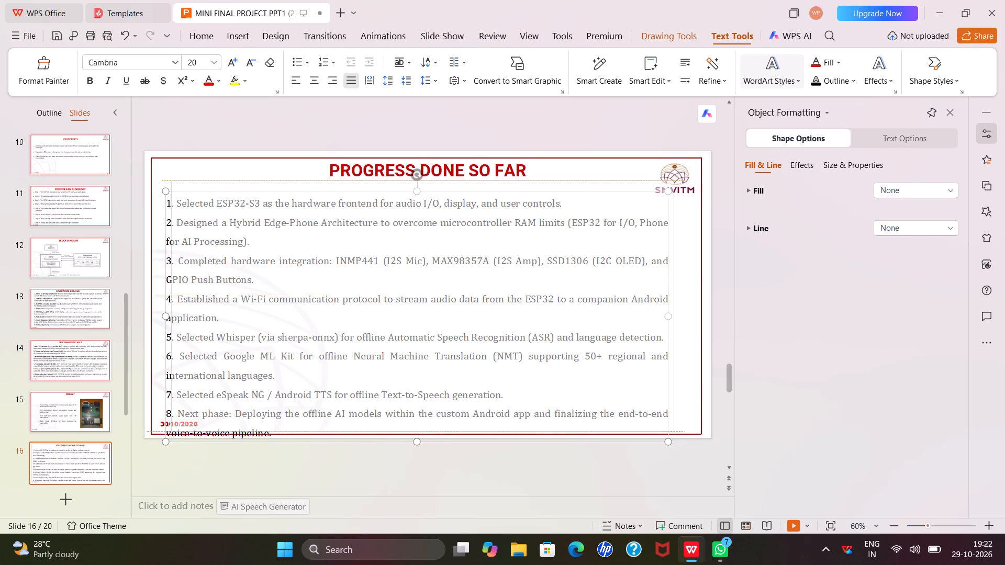
pyautogui.moveTo(675, 424); pyautogui.dragTo(676, 424)
pyautogui.click(528, 371)
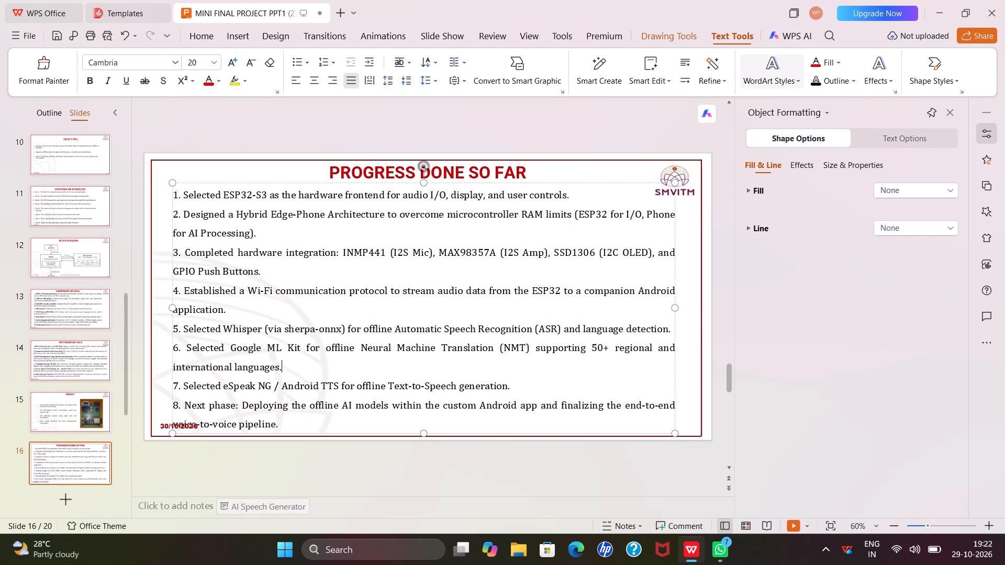
# Stretch the Progress Done So Far list's text box closer to the slide border on both sides.
pyautogui.moveTo(425, 433); pyautogui.dragTo(425, 426)
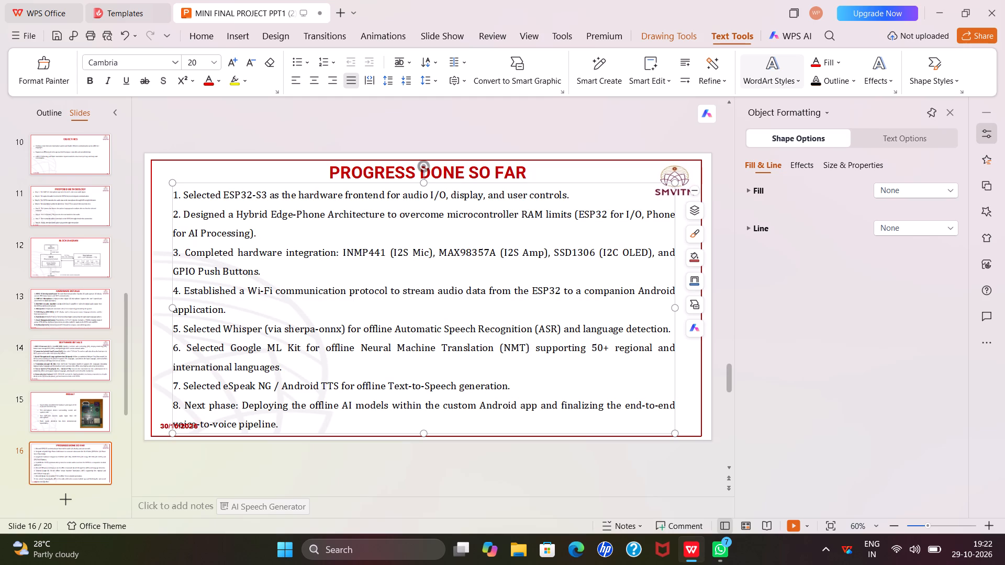
pyautogui.moveTo(172, 306); pyautogui.dragTo(166, 303)
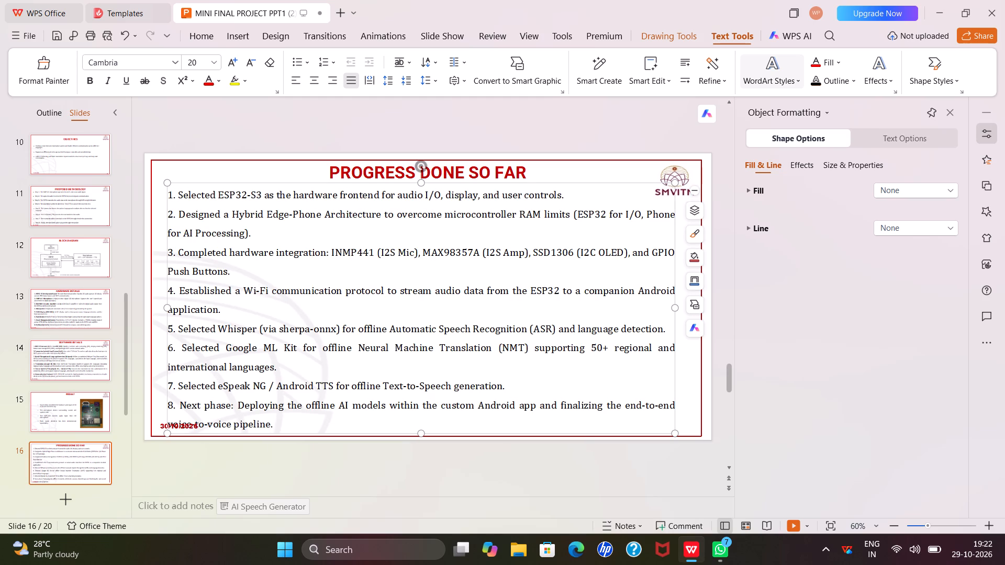
pyautogui.moveTo(677, 306); pyautogui.dragTo(686, 306)
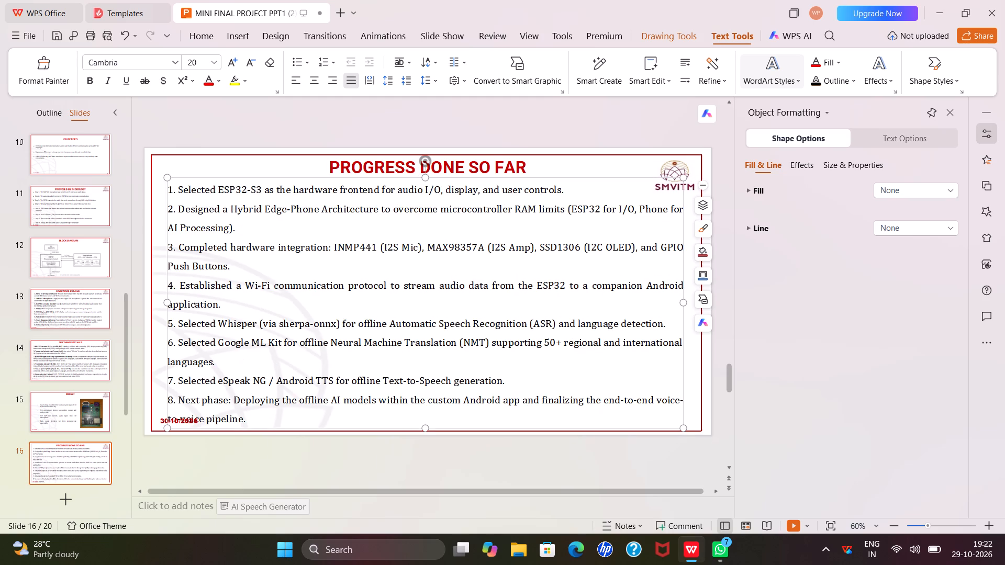
pyautogui.click(396, 439)
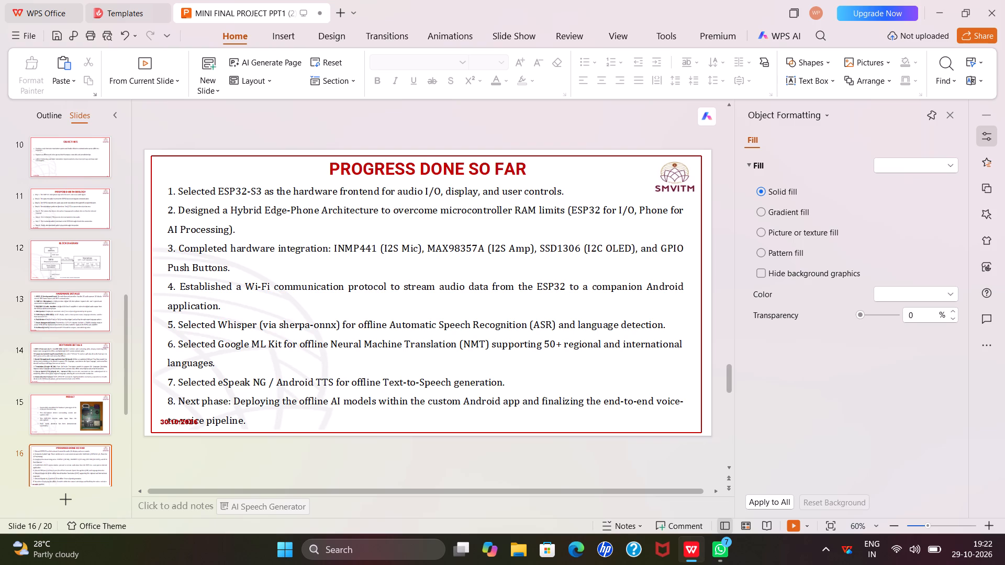
pyautogui.click(323, 363)
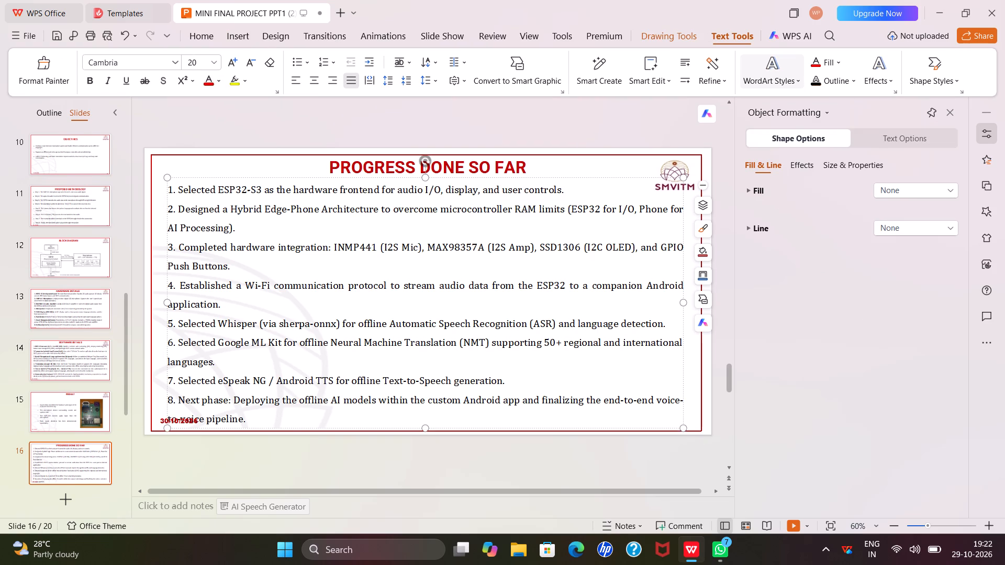
pyautogui.moveTo(168, 303); pyautogui.dragTo(161, 302)
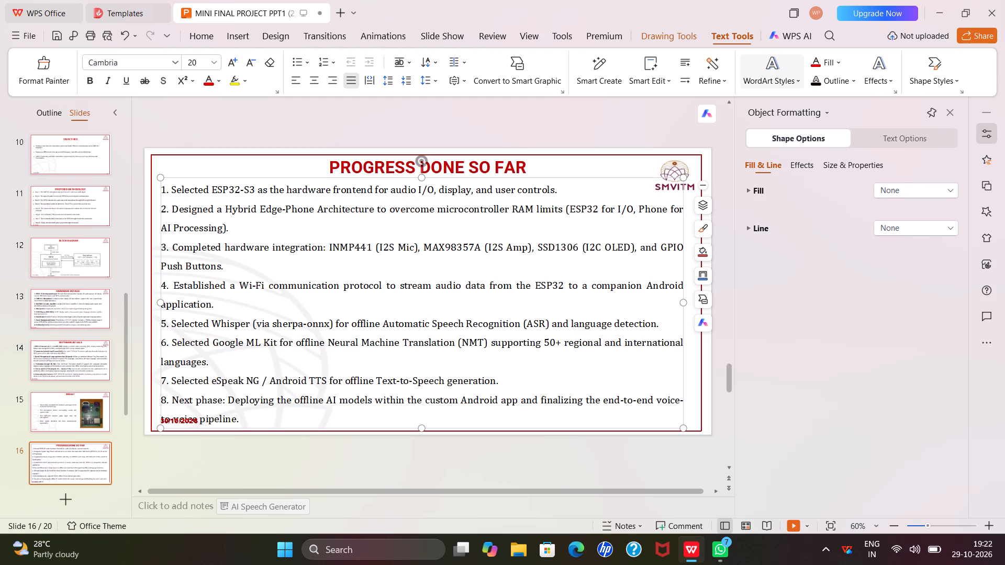
pyautogui.moveTo(683, 303); pyautogui.dragTo(693, 301)
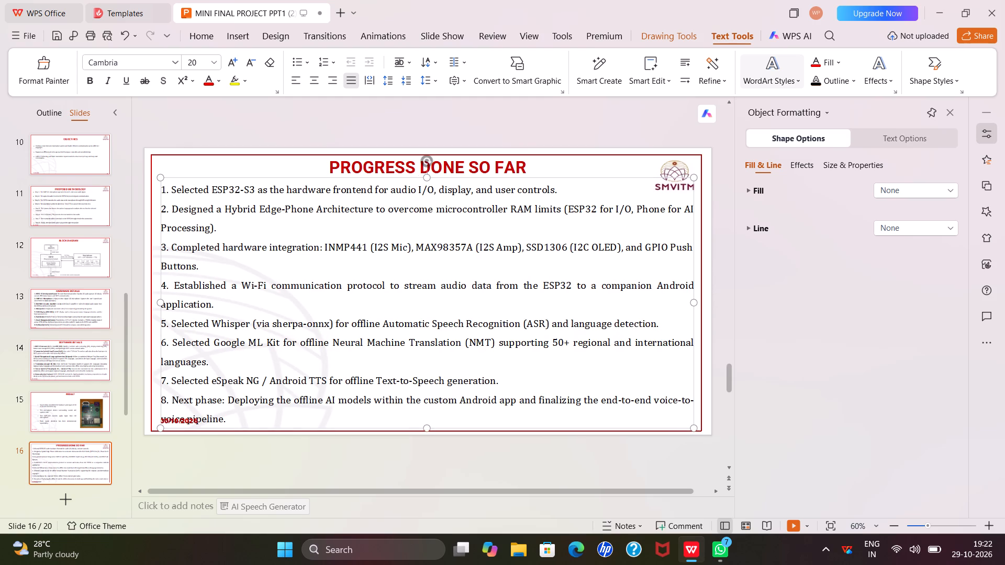
pyautogui.moveTo(426, 430); pyautogui.dragTo(426, 422)
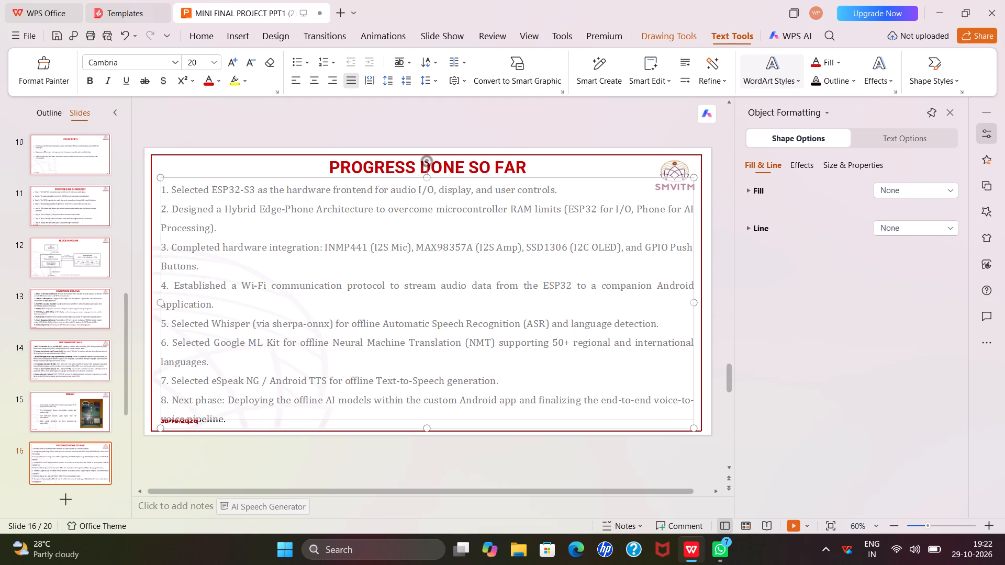
pyautogui.moveTo(695, 428); pyautogui.dragTo(688, 417)
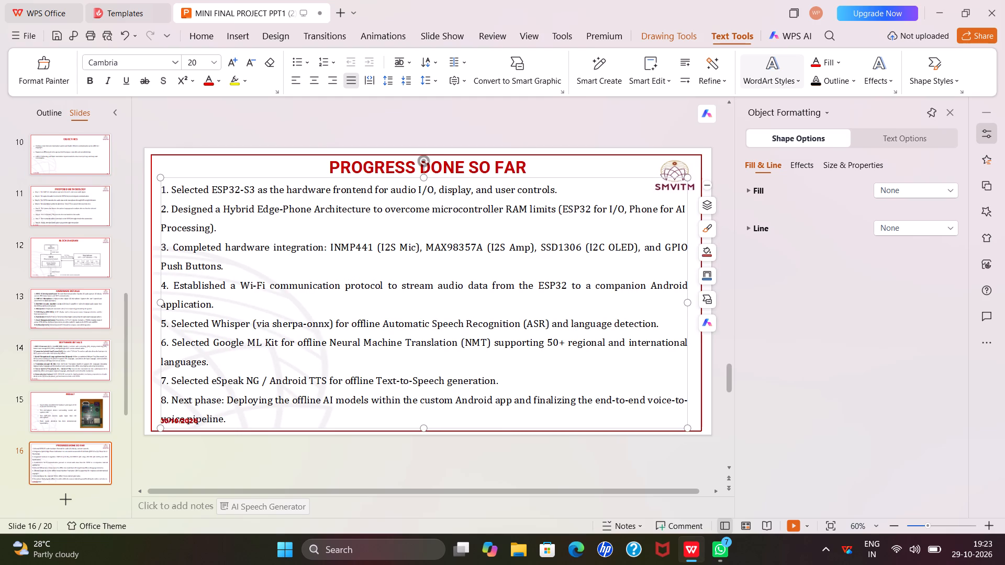
# Pull in the upper-left corner of the Progress Done So Far list's text box, away from the border and title.
pyautogui.moveTo(159, 176); pyautogui.dragTo(169, 183)
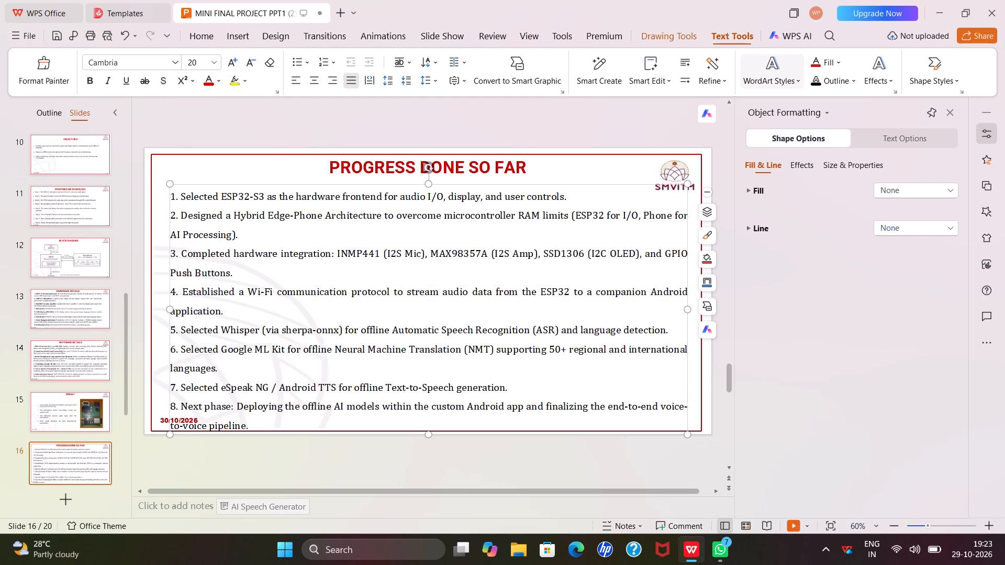
pyautogui.click(237, 158)
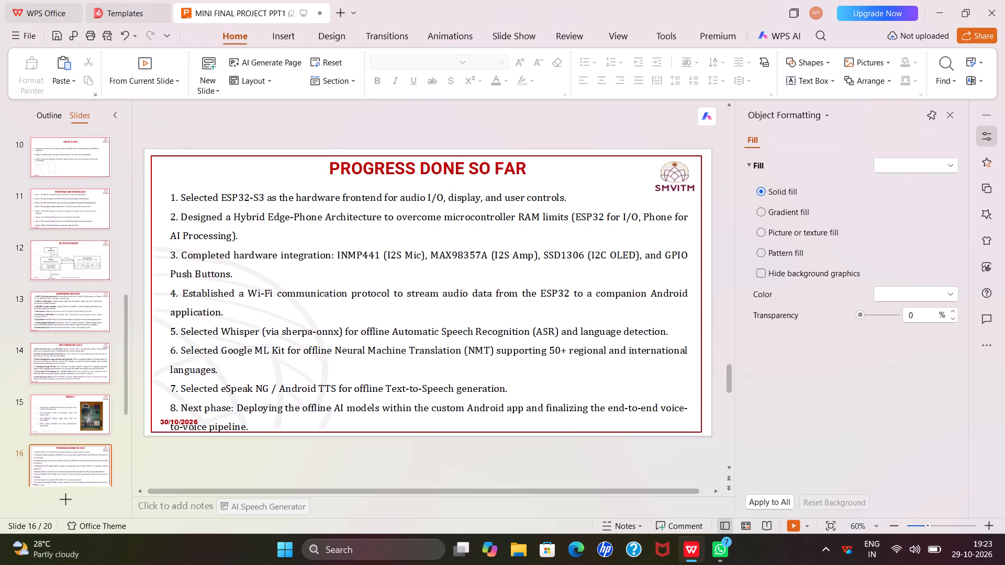
# Narrow the date's text box at the bottom of the Progress Done So Far slide.
pyautogui.click(163, 422)
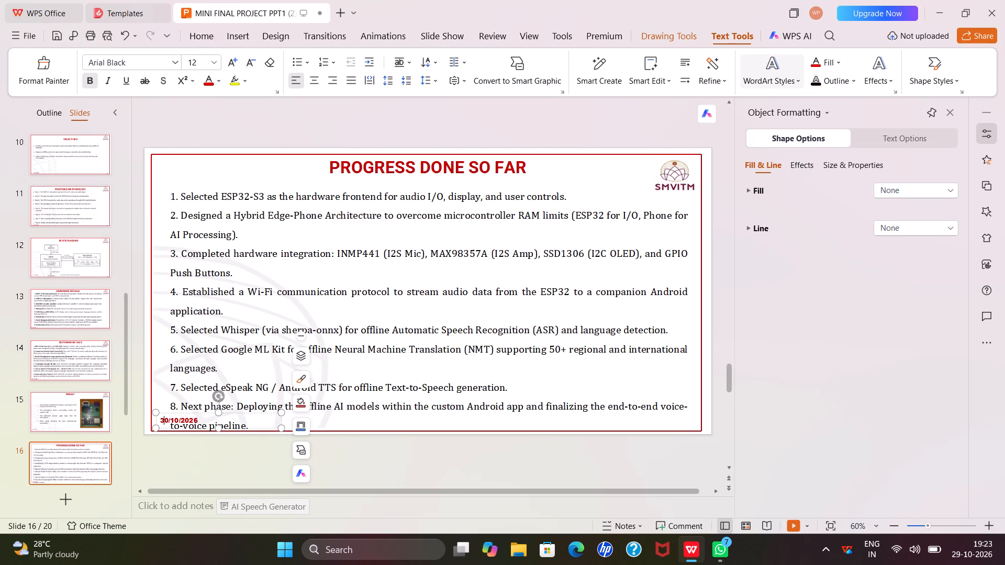
pyautogui.moveTo(281, 413); pyautogui.dragTo(275, 413)
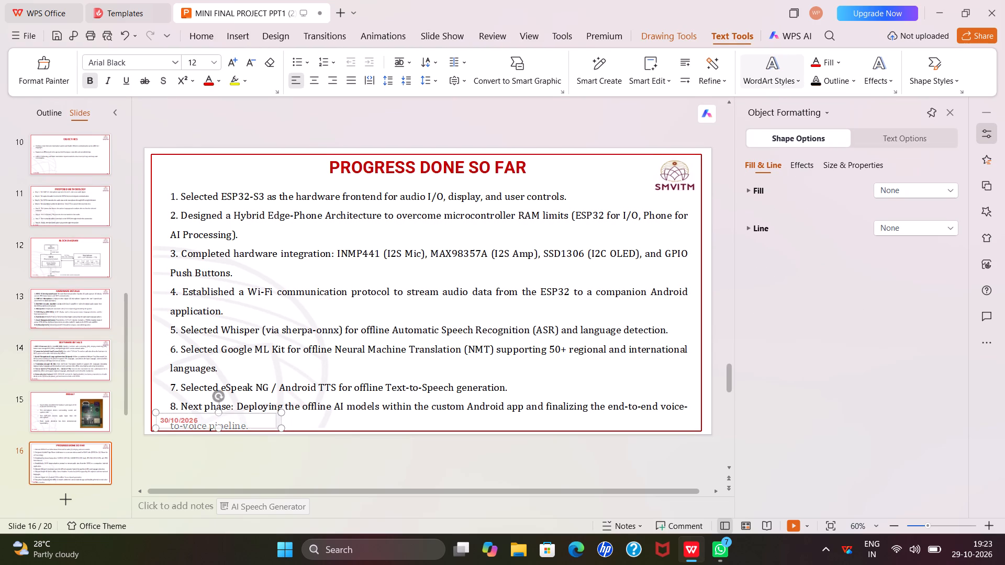
pyautogui.moveTo(275, 413); pyautogui.dragTo(240, 413)
pyautogui.moveTo(240, 413); pyautogui.dragTo(237, 413)
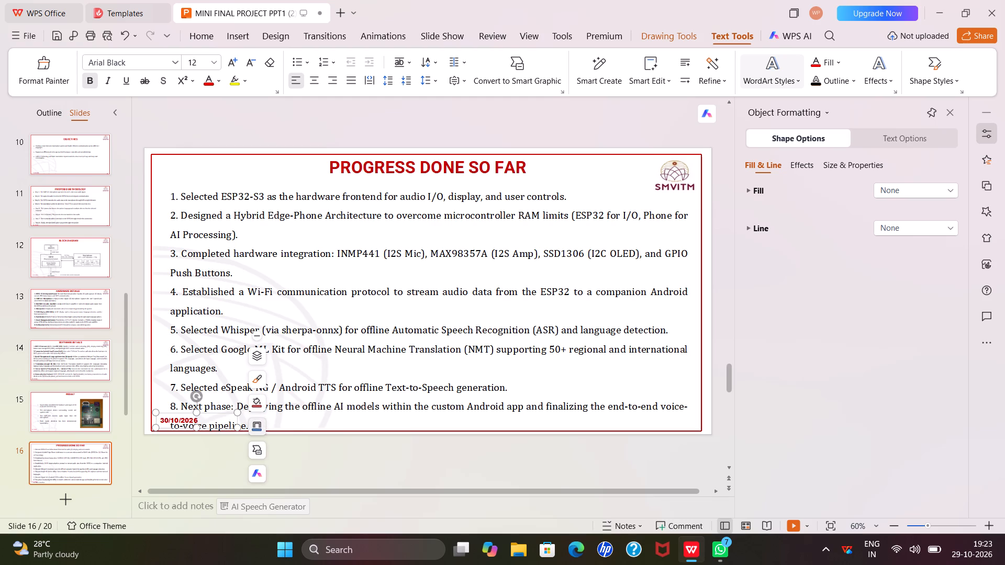
pyautogui.moveTo(238, 413); pyautogui.dragTo(218, 413)
# Move the Progress Done So Far list's text box up so its last line sits inside the slide border.
pyautogui.click(325, 421)
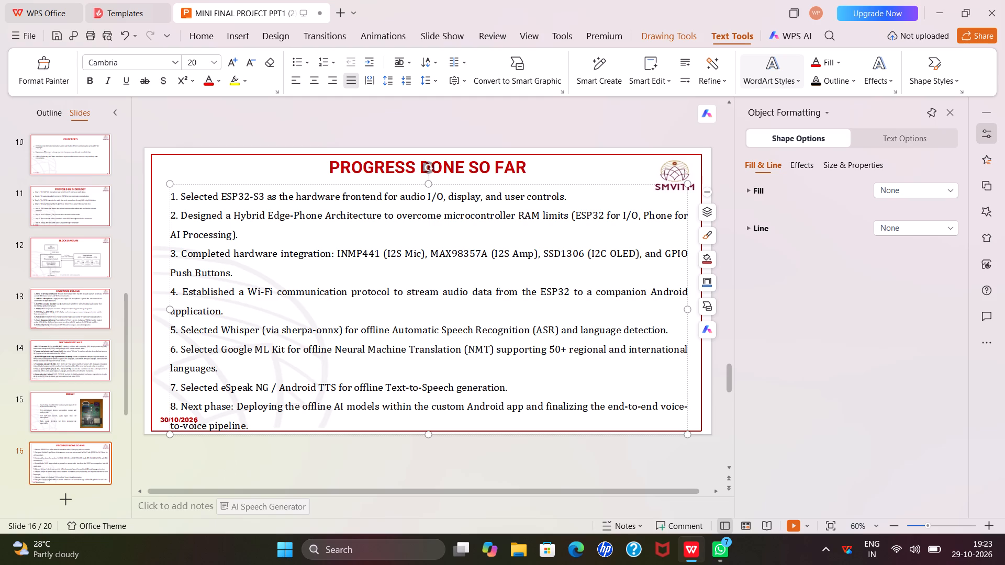
pyautogui.moveTo(287, 184); pyautogui.dragTo(289, 171)
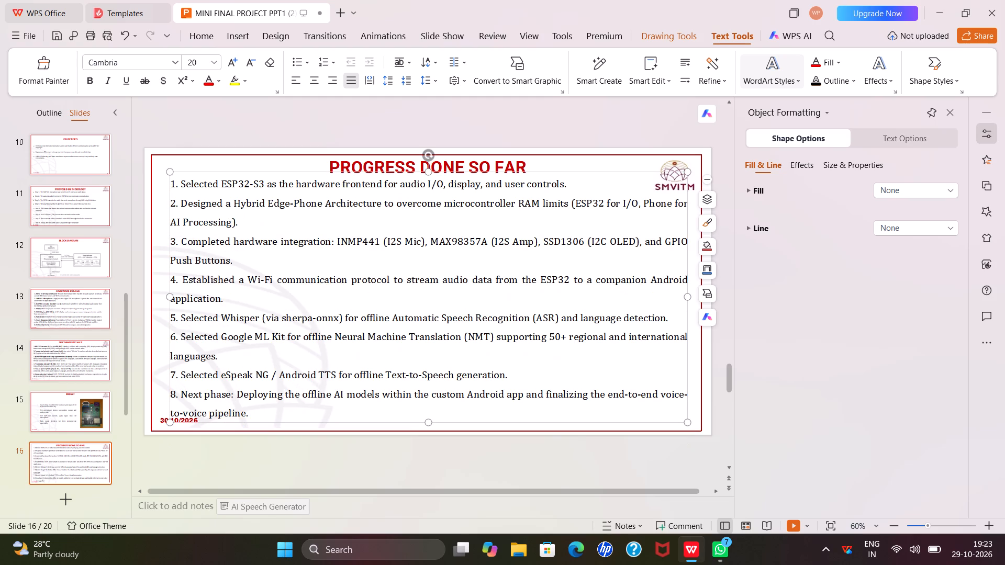
pyautogui.click(368, 280)
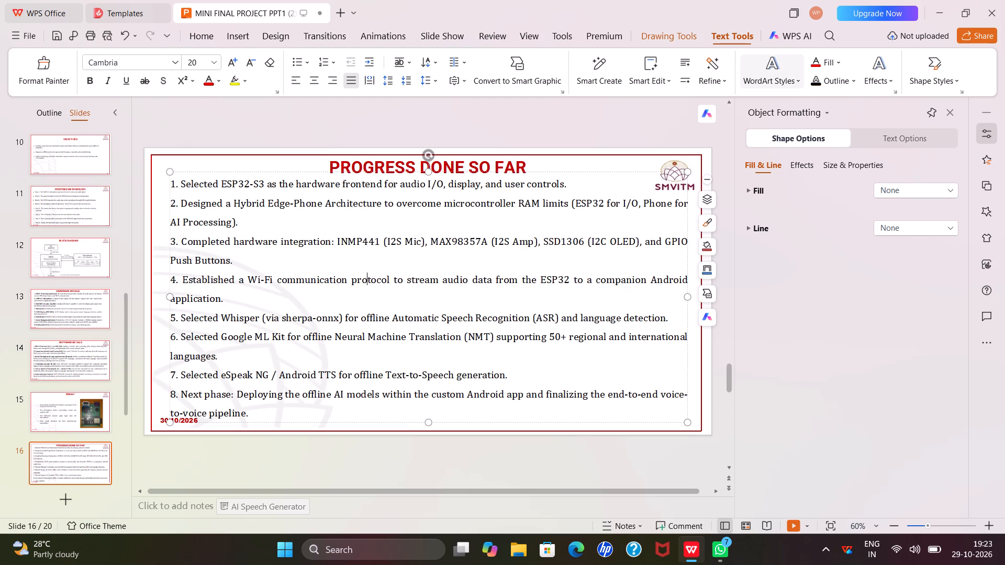
pyautogui.click(156, 217)
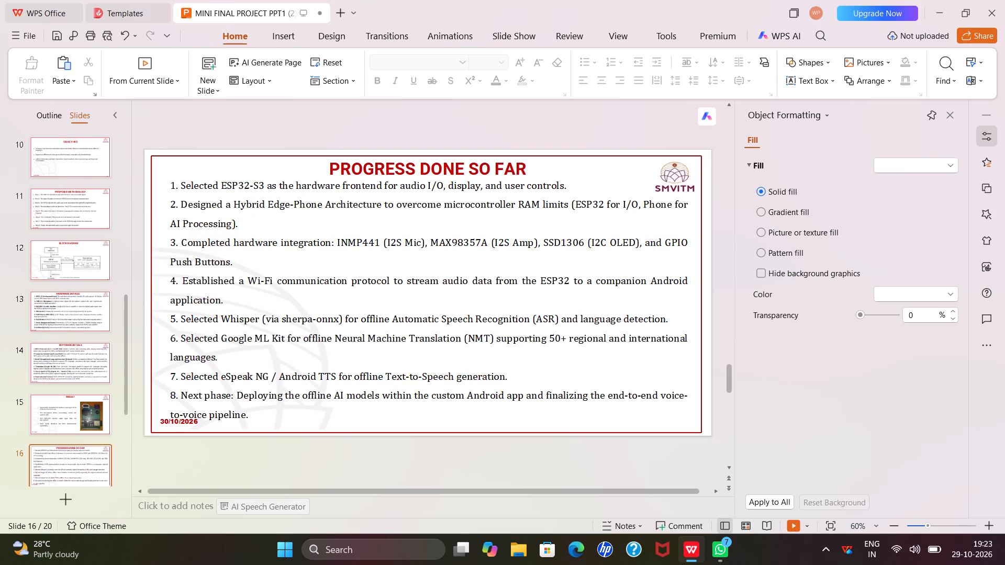
# Look back over slides 14 to 16 and open the Conclusion slide, slide 17.
pyautogui.click(90, 360)
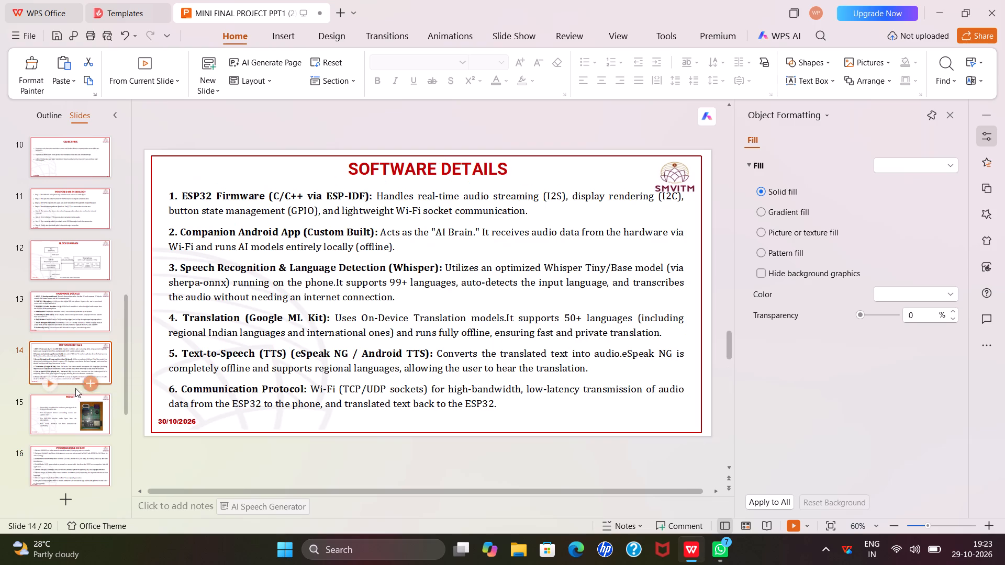
pyautogui.click(63, 417)
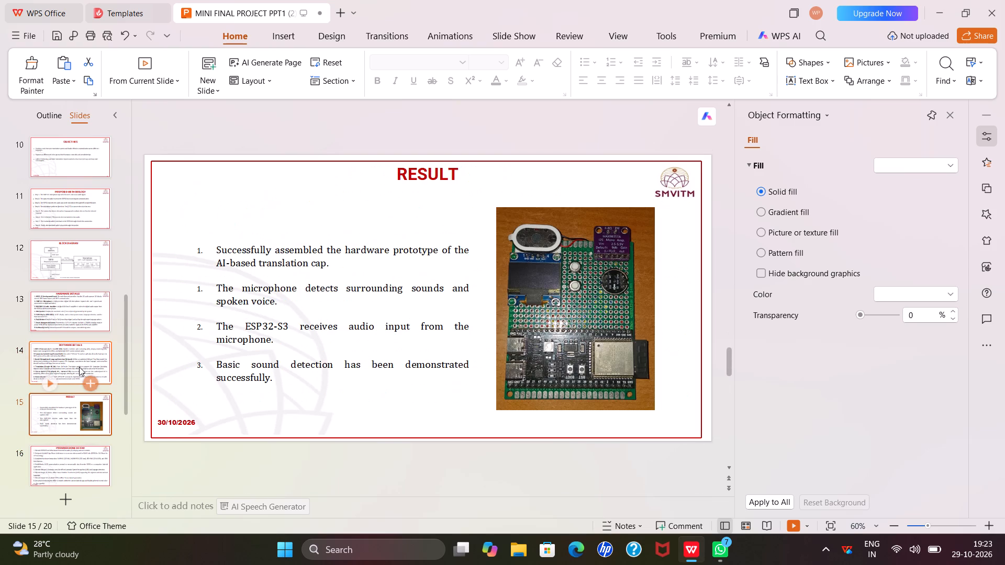
pyautogui.click(79, 366)
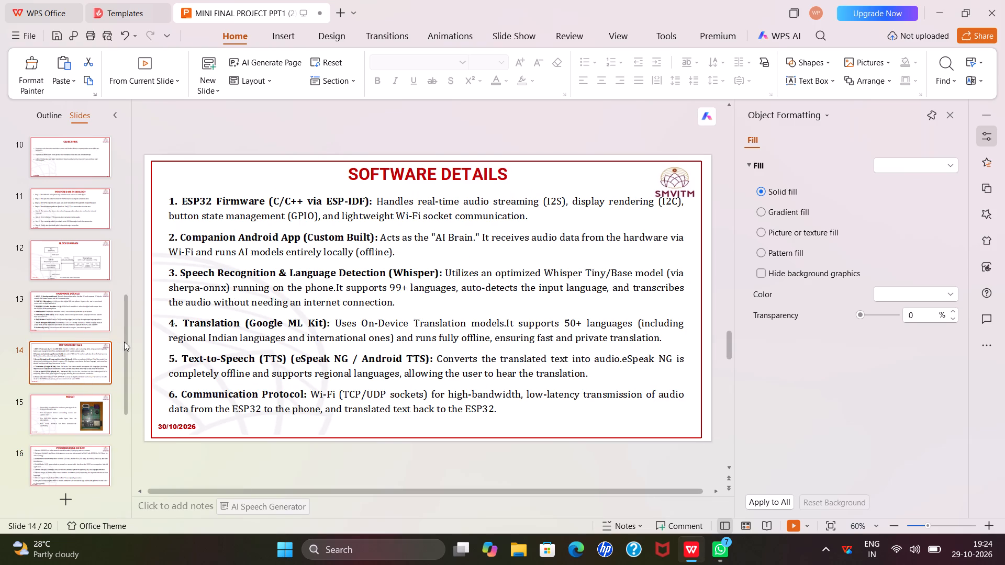
pyautogui.moveTo(127, 342); pyautogui.dragTo(134, 379)
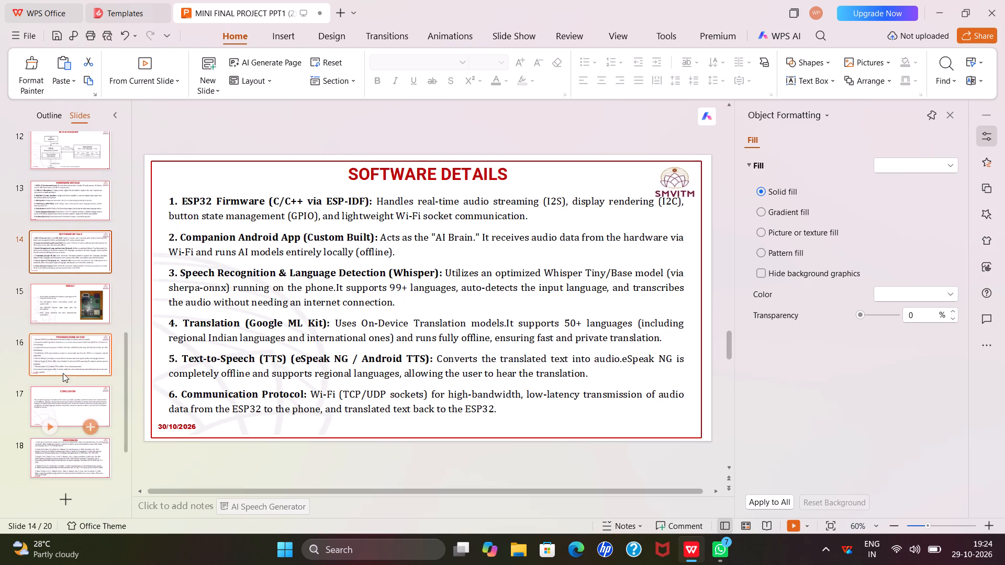
pyautogui.click(63, 363)
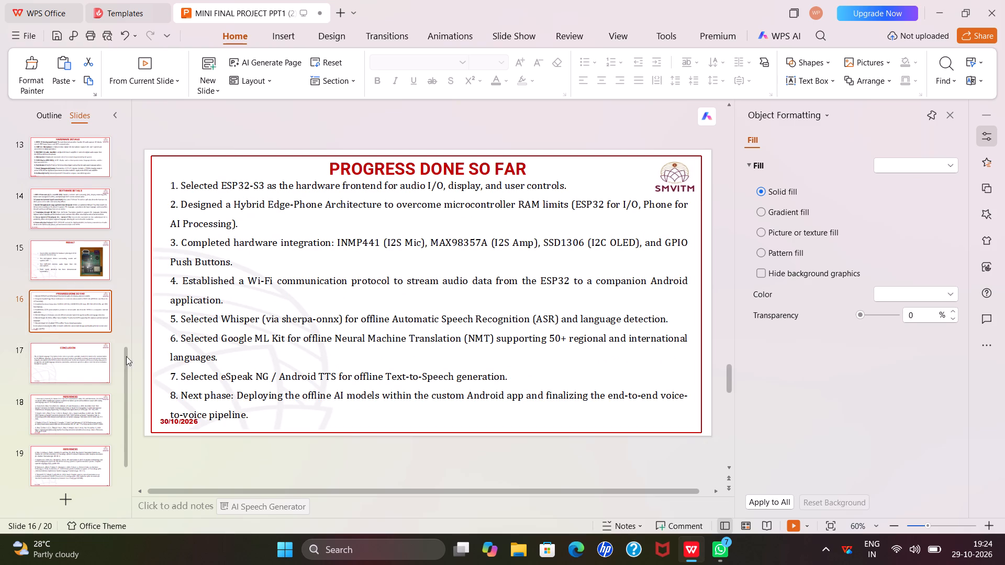
pyautogui.click(73, 365)
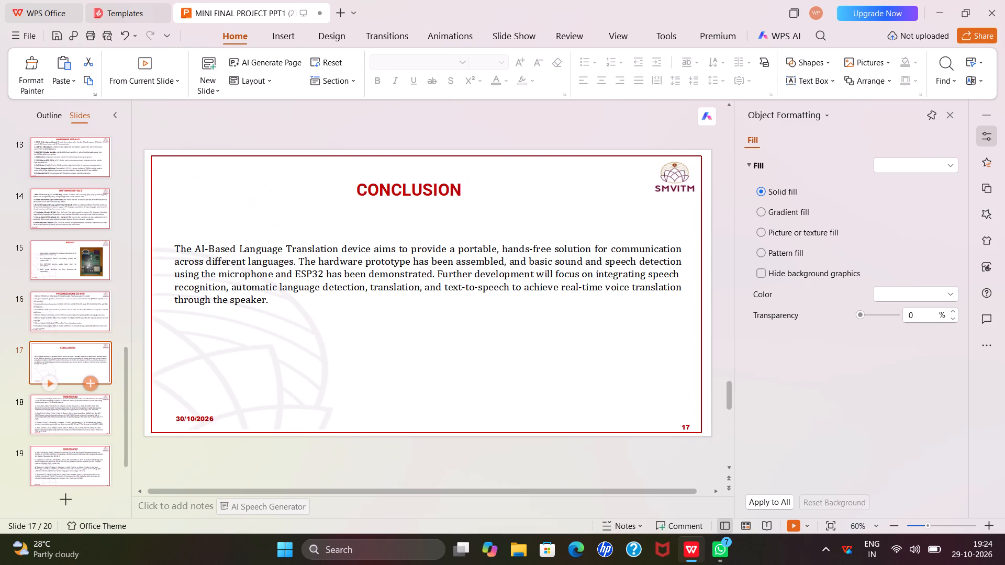
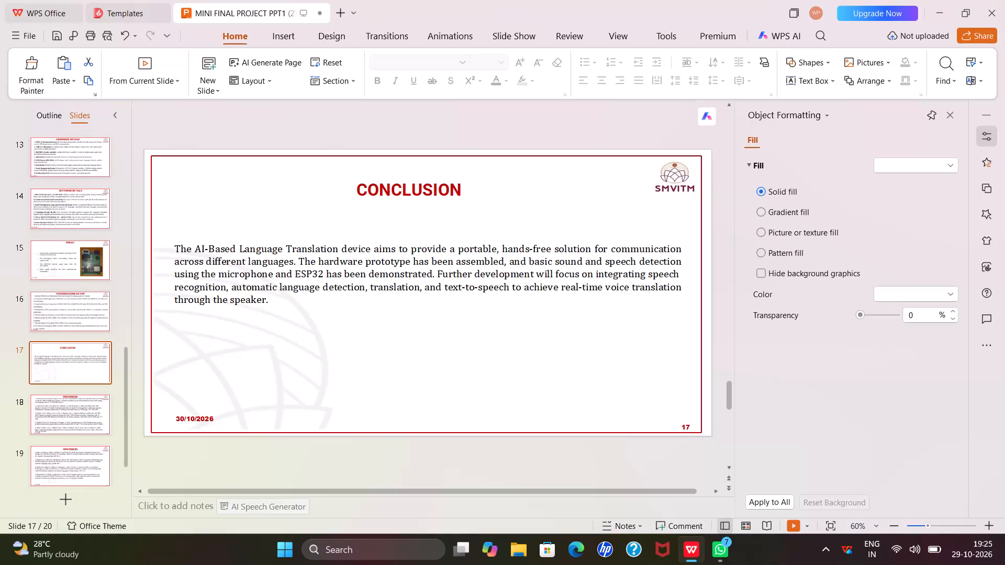
# Replace the Conclusion paragraph on slide 17 with the copied text beginning "The project successfully delivers a portable translation device".
pyautogui.moveTo(175, 245); pyautogui.dragTo(270, 301)
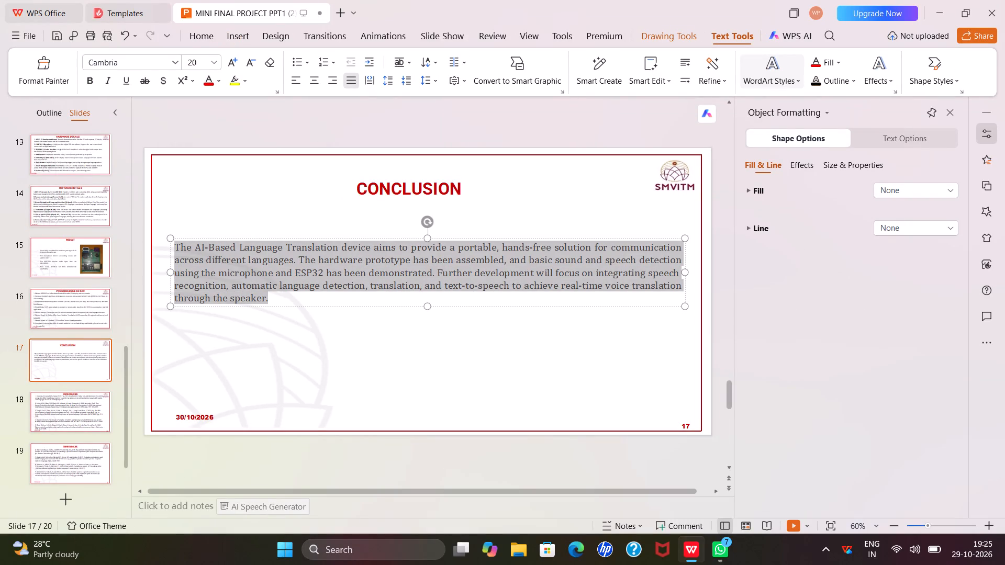
pyautogui.moveTo(270, 301); pyautogui.dragTo(271, 301)
pyautogui.hotkey('ctrl', 'v')
pyautogui.keyDown('ctrl'); pyautogui.click(271, 301); pyautogui.keyUp('ctrl')
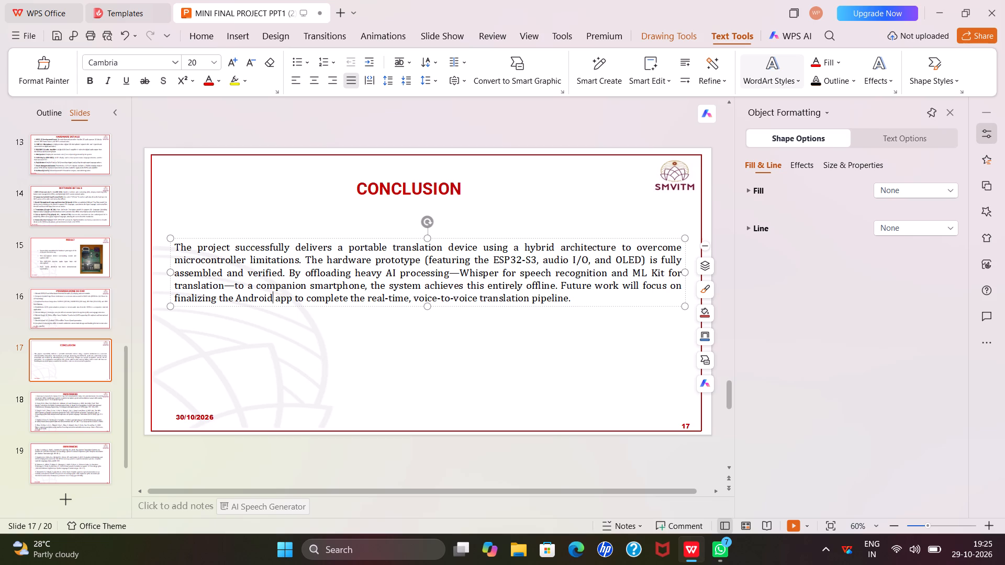
# Delete "-S3" from the board name in the Conclusion paragraph so it reads "ESP32".
pyautogui.moveTo(535, 258); pyautogui.dragTo(528, 259)
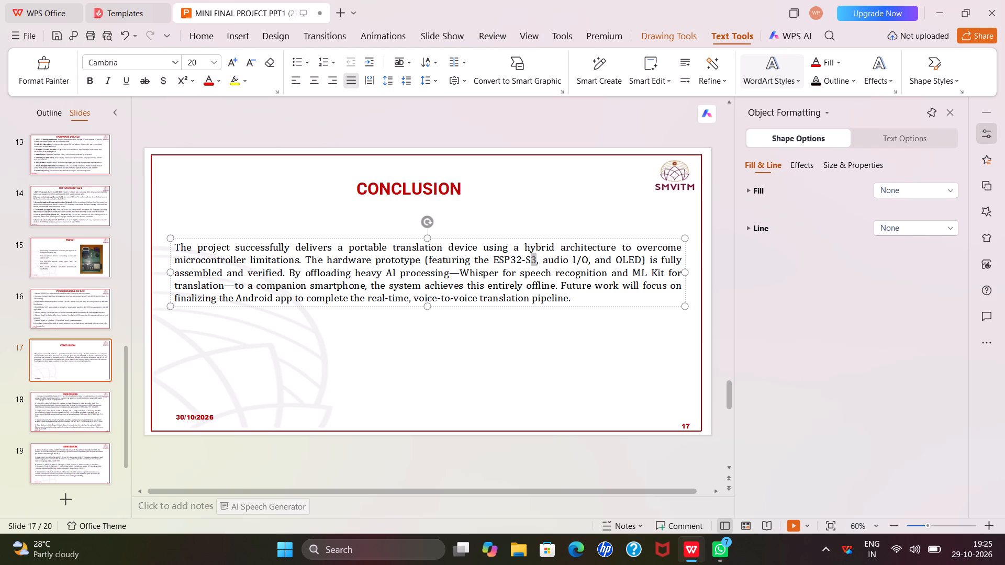
pyautogui.moveTo(528, 259); pyautogui.dragTo(523, 260)
pyautogui.press('BackSpace')
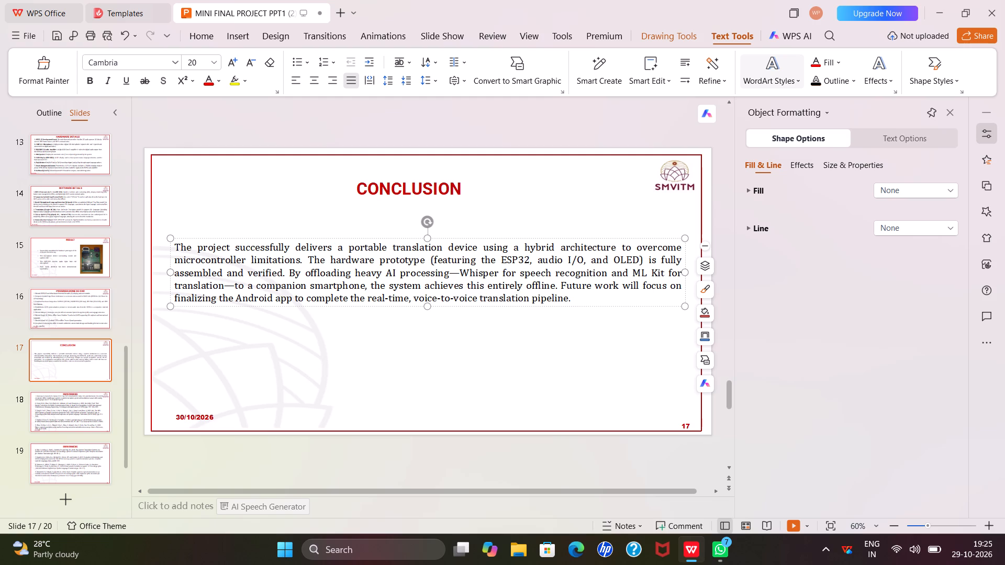
# Play the slide show from the title slide and check the content and layout of slides 1 through 14.
pyautogui.moveTo(123, 367); pyautogui.dragTo(124, 389)
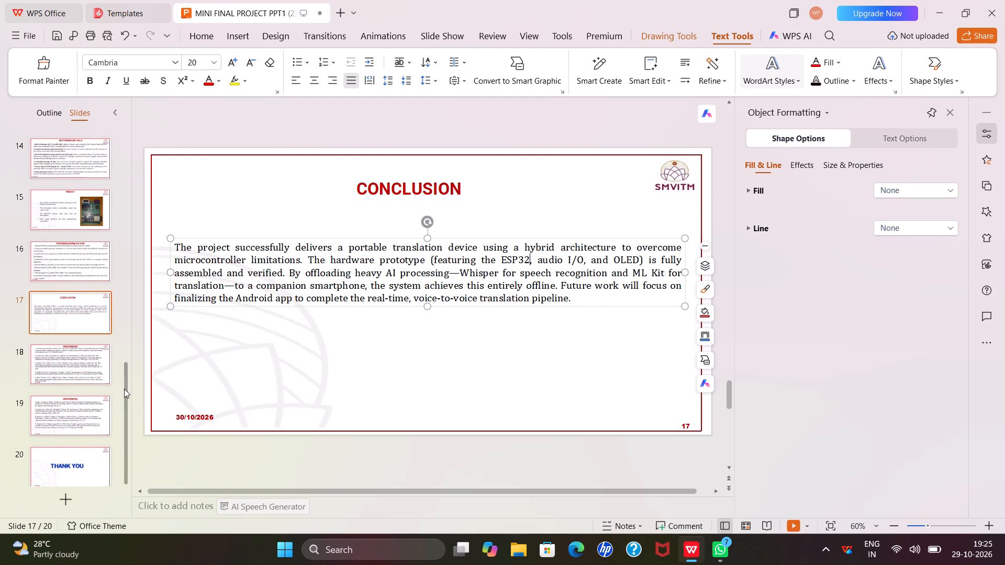
pyautogui.moveTo(124, 389); pyautogui.dragTo(123, 409)
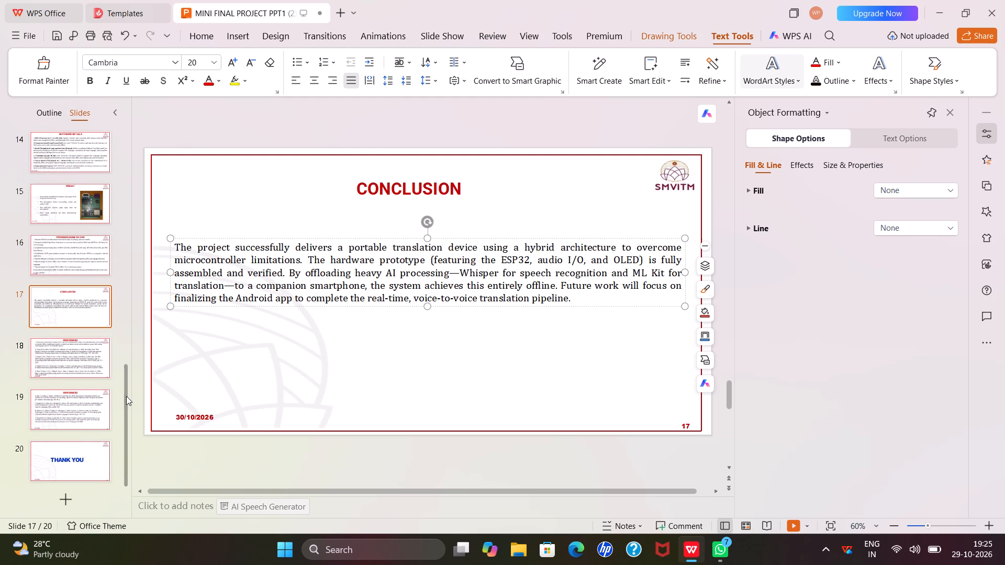
pyautogui.moveTo(126, 396); pyautogui.dragTo(158, 148)
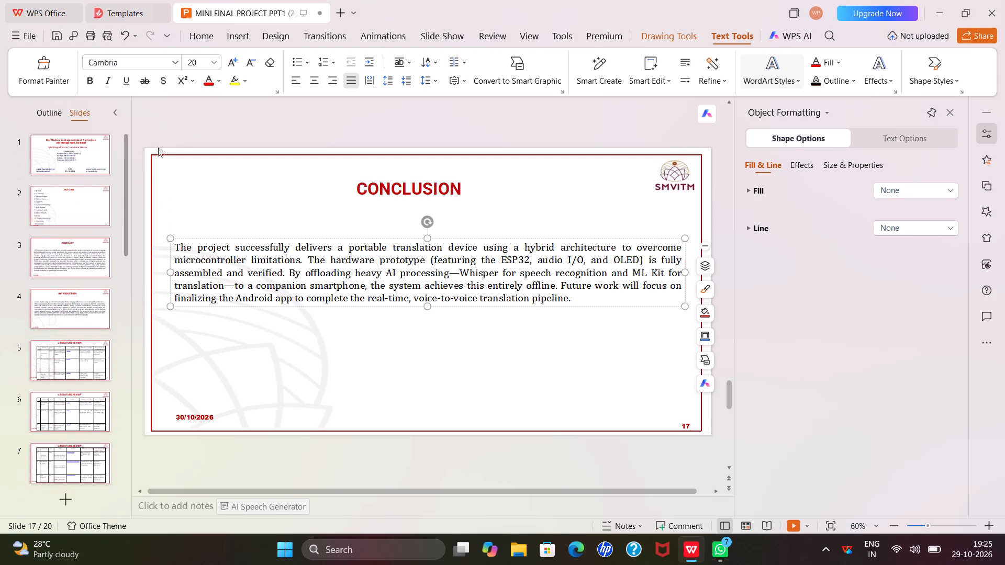
pyautogui.moveTo(158, 148); pyautogui.dragTo(156, 125)
pyautogui.click(47, 151)
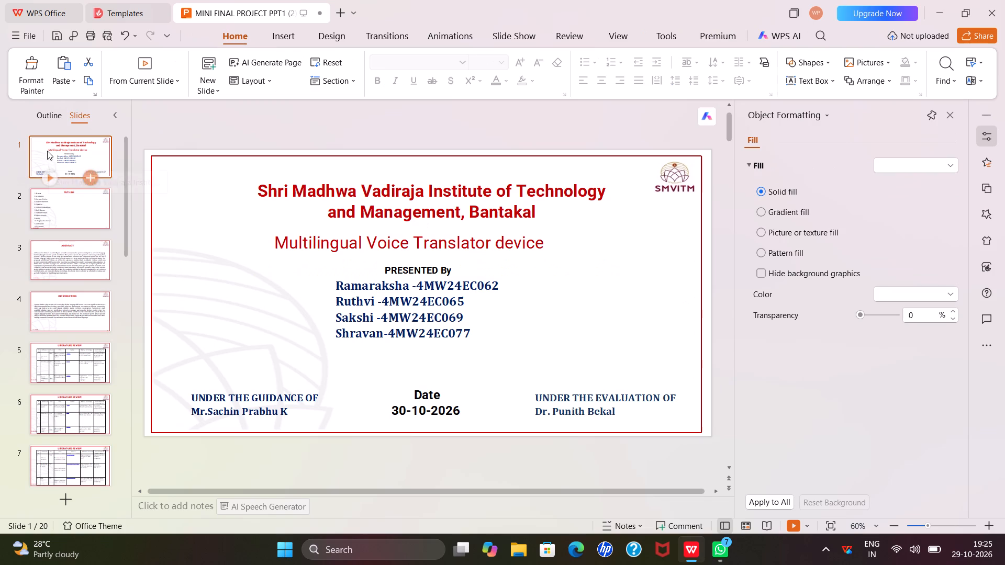
pyautogui.click(790, 523)
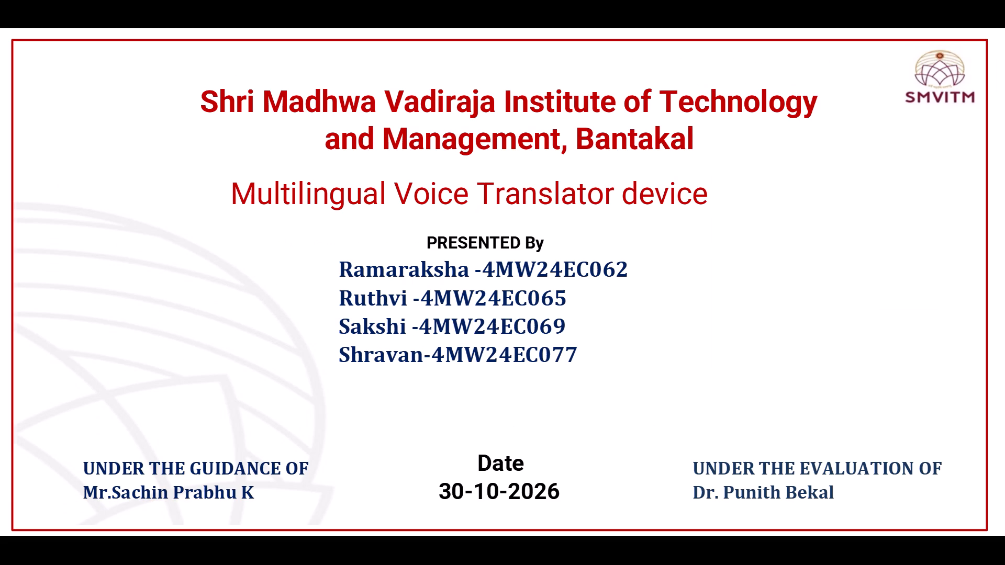
pyautogui.press('Right')
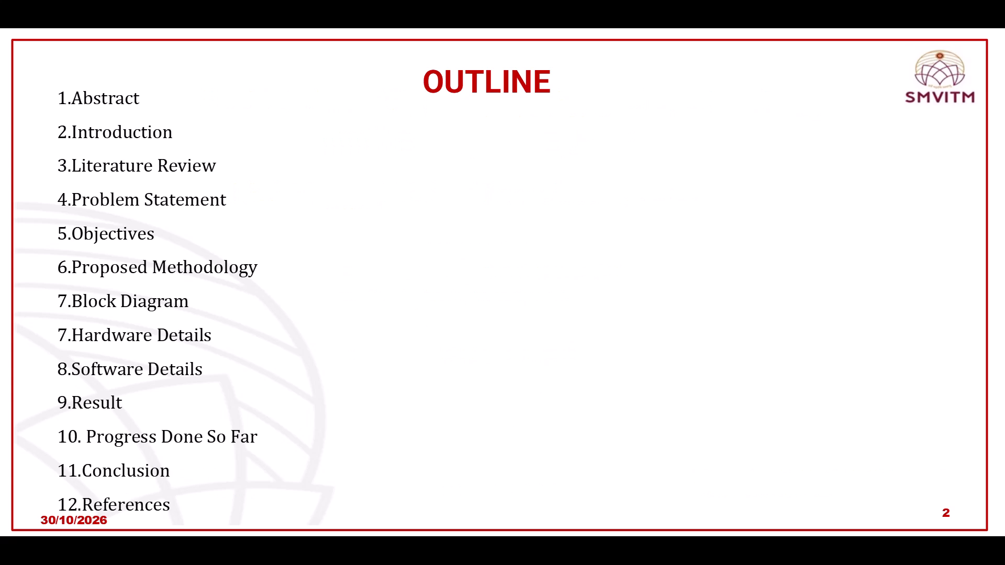
pyautogui.press('Right')
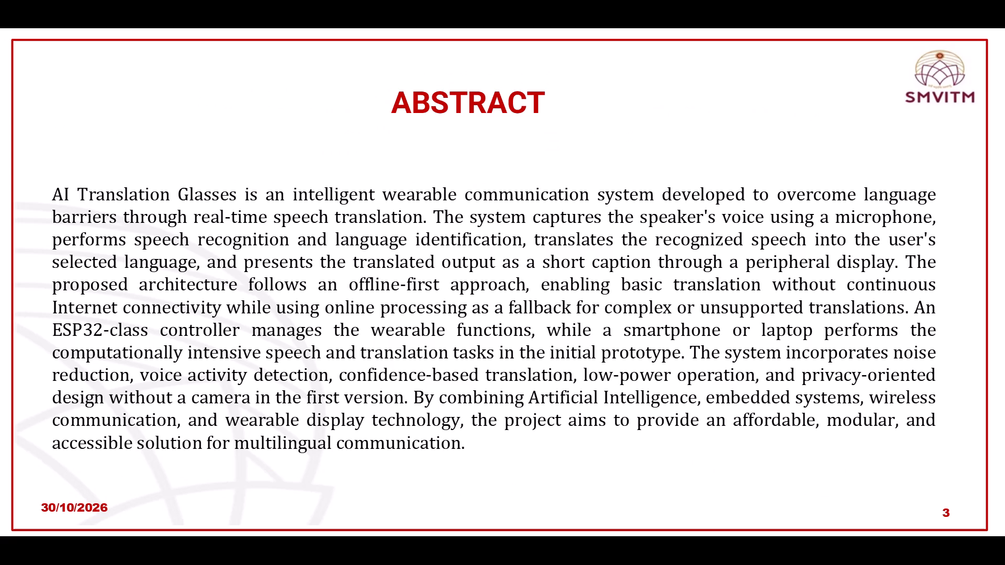
pyautogui.press('Left')
pyautogui.press('Right')
pyautogui.press('Right')
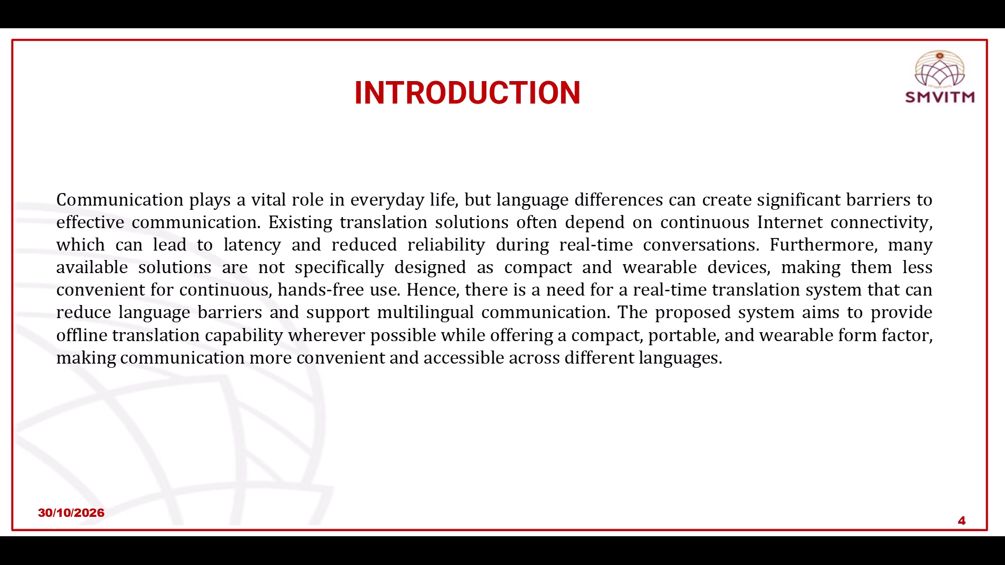
pyautogui.press('Right')
pyautogui.press('Right')
pyautogui.press('Right')
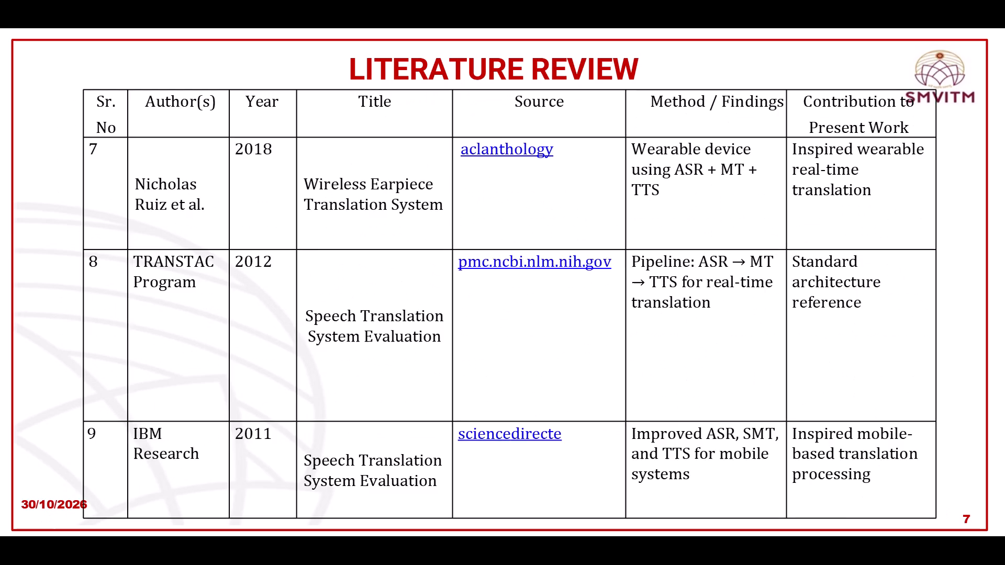
pyautogui.press('Right')
pyautogui.press('Right')
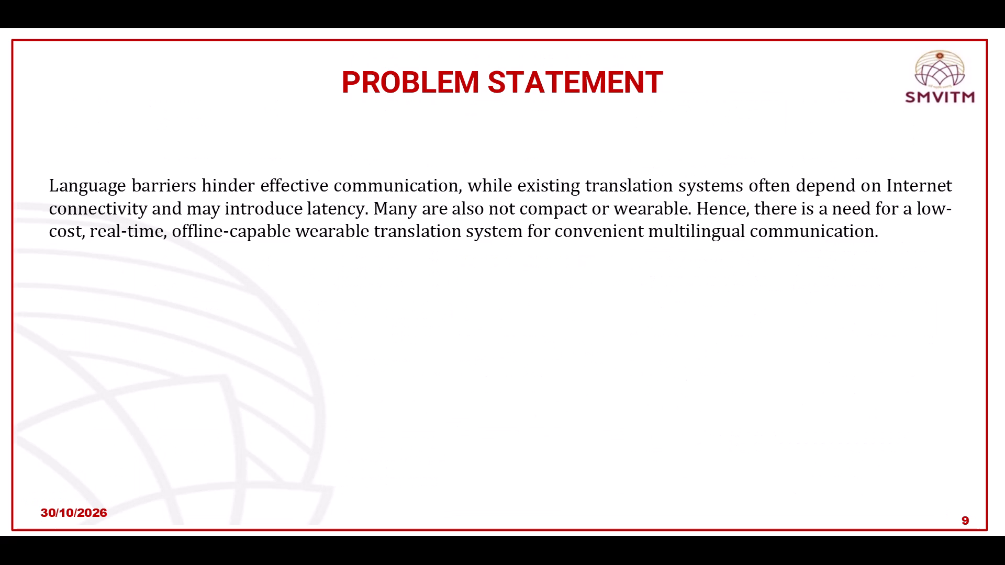
pyautogui.press('Right')
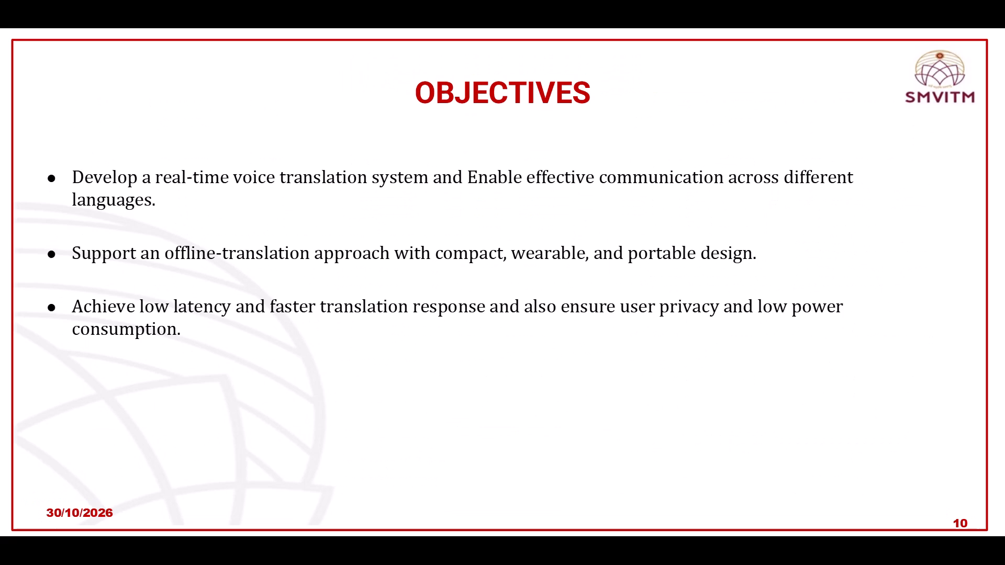
pyautogui.press('Right')
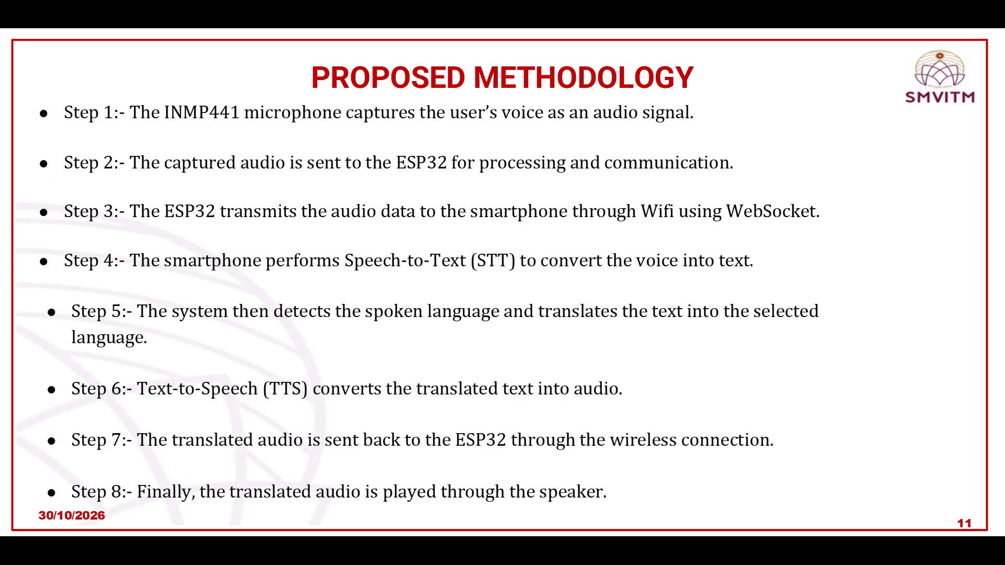
pyautogui.press('Right')
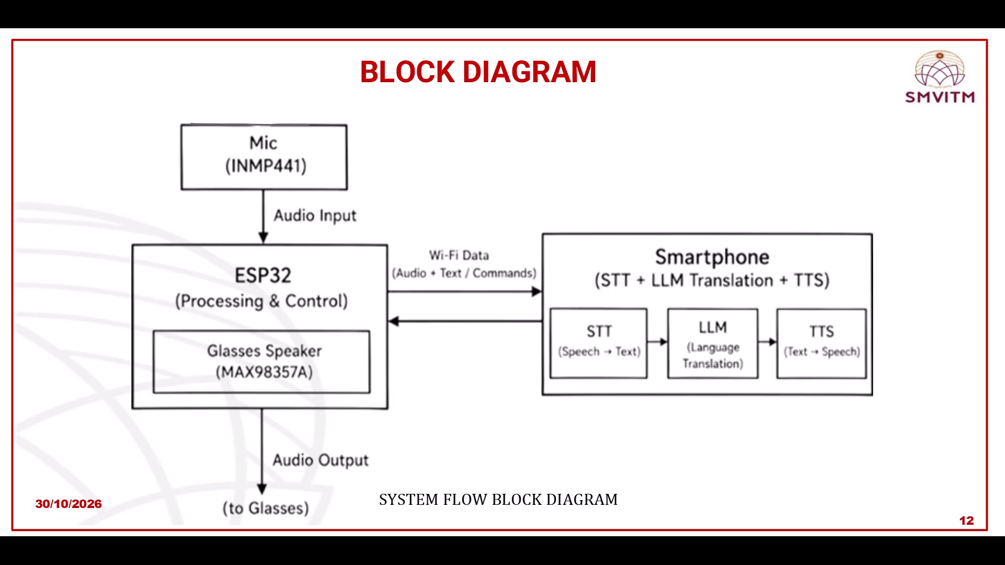
pyautogui.press('Right')
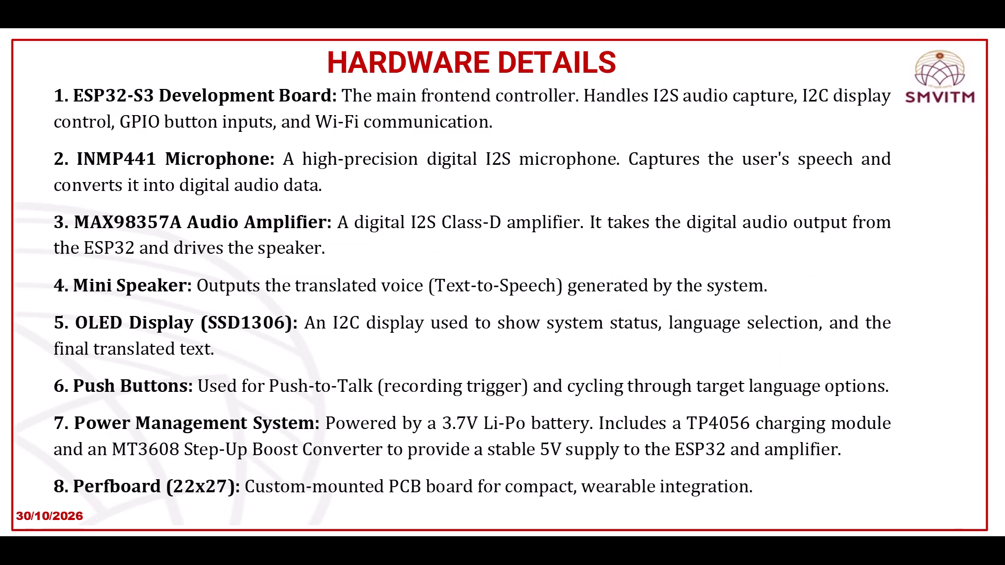
pyautogui.press('Right')
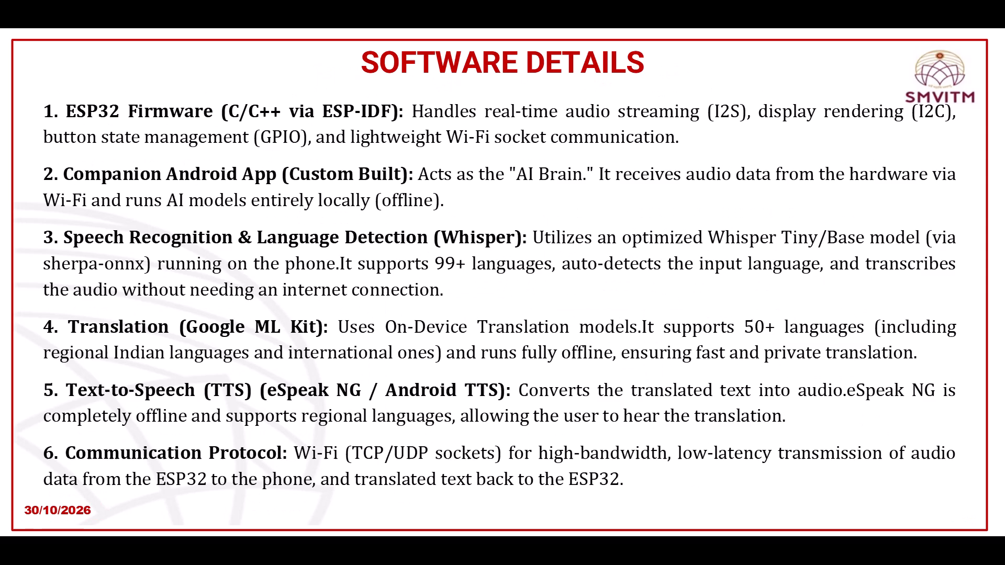
# Recheck the Hardware and Software Details slides, review the remaining slides through Thank You, and end the slide show.
pyautogui.press('Left')
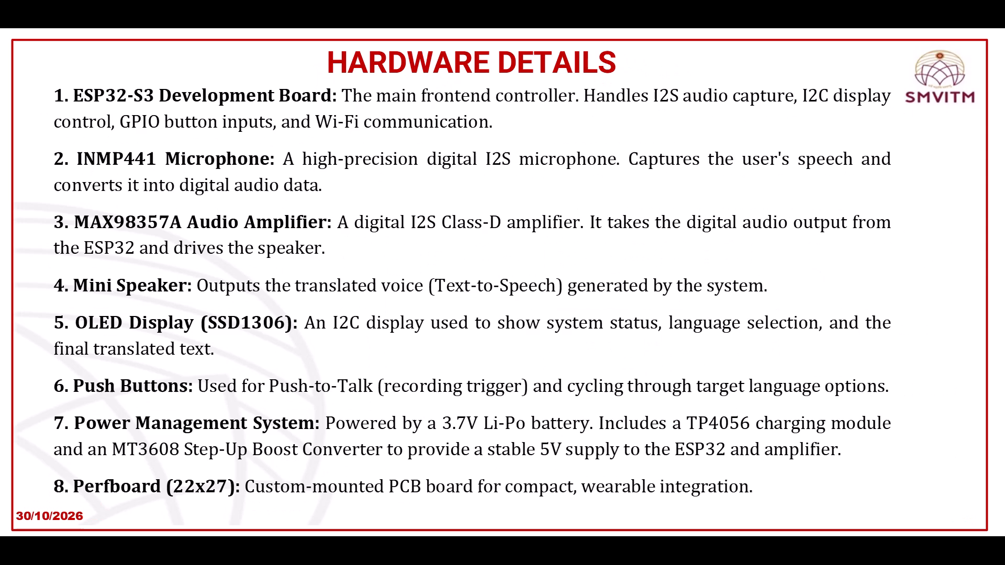
pyautogui.press('Right')
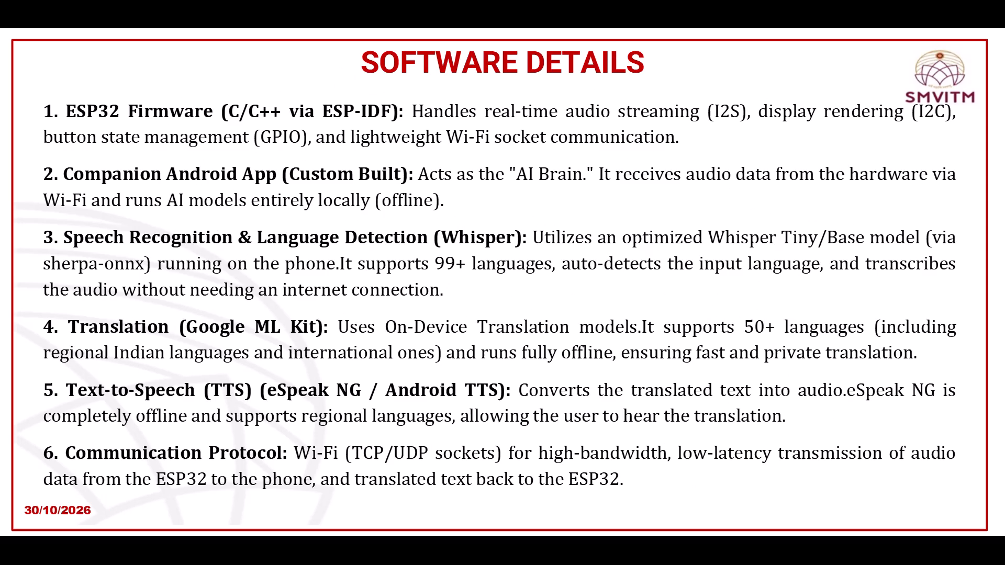
pyautogui.press('Right')
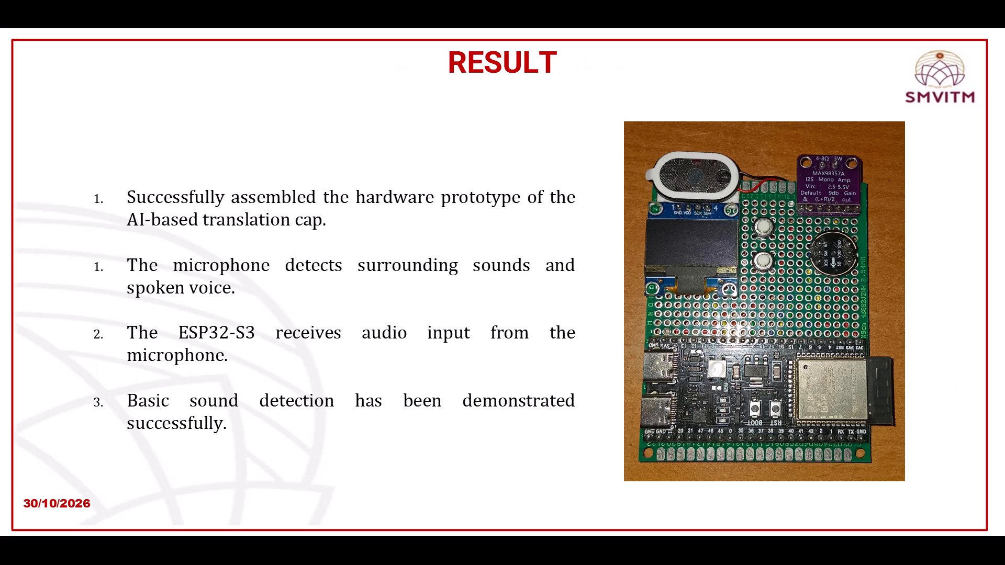
pyautogui.press('Right')
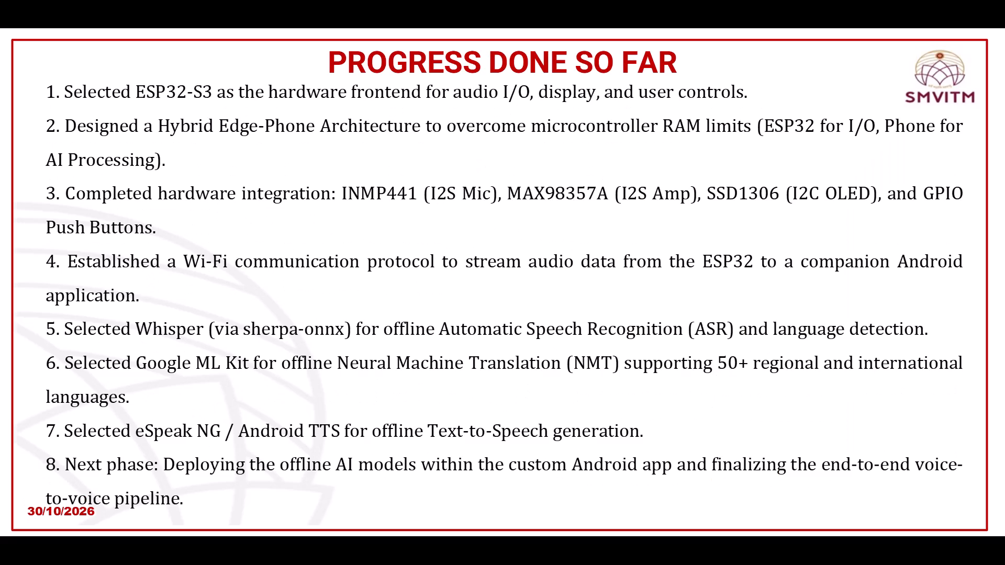
pyautogui.press('Right')
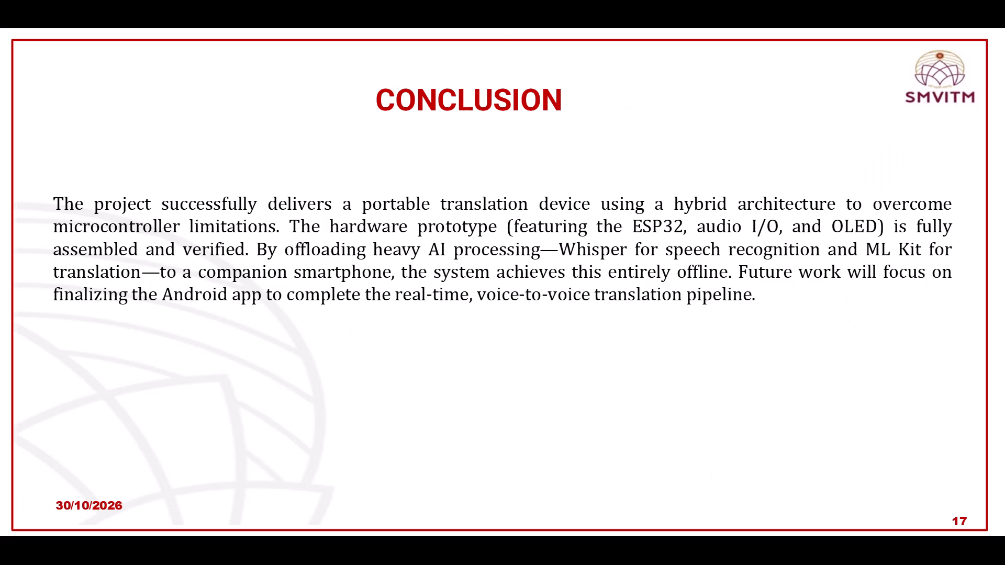
pyautogui.press('Right')
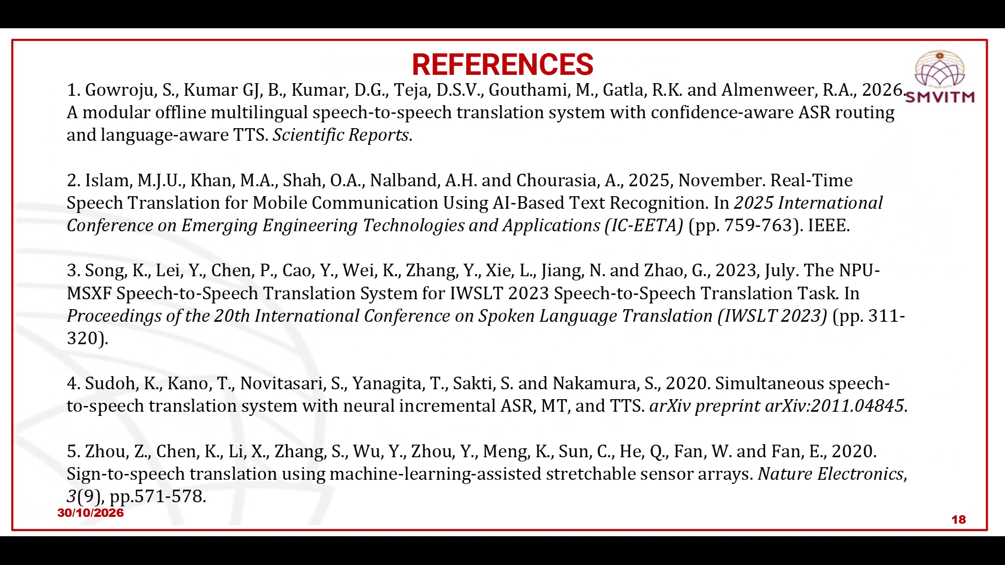
pyautogui.press('Right')
pyautogui.press('Right')
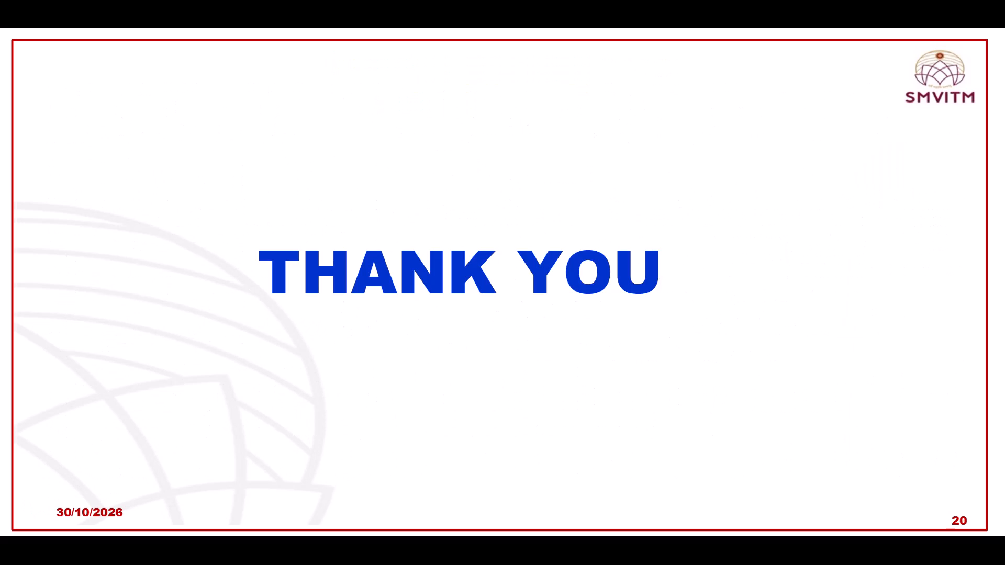
pyautogui.press('Right')
pyautogui.press('Right')
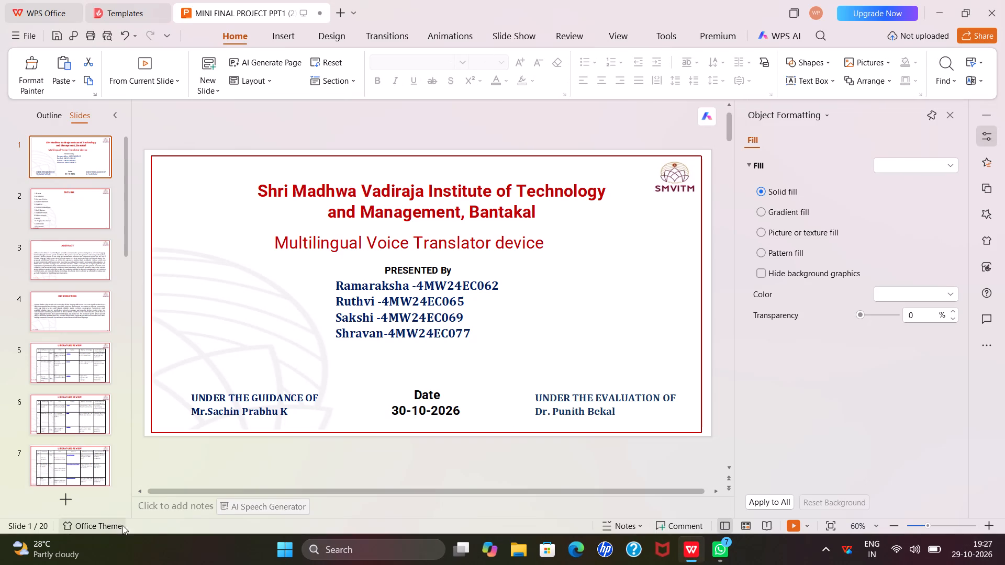
# Replace "Glasses" with "device" in the opening sentence of the Abstract on slide 3.
pyautogui.click(77, 266)
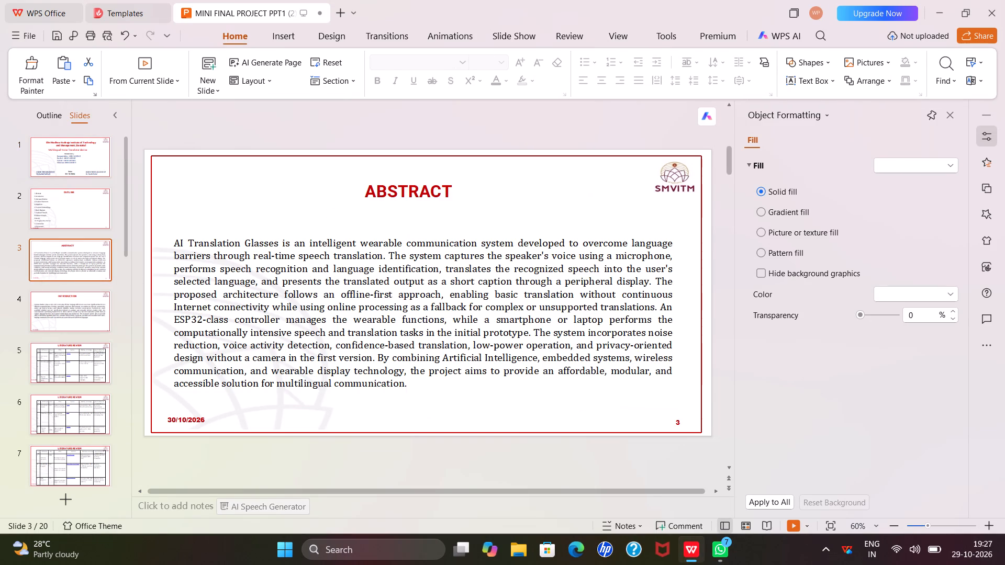
pyautogui.moveTo(278, 241); pyautogui.dragTo(246, 241)
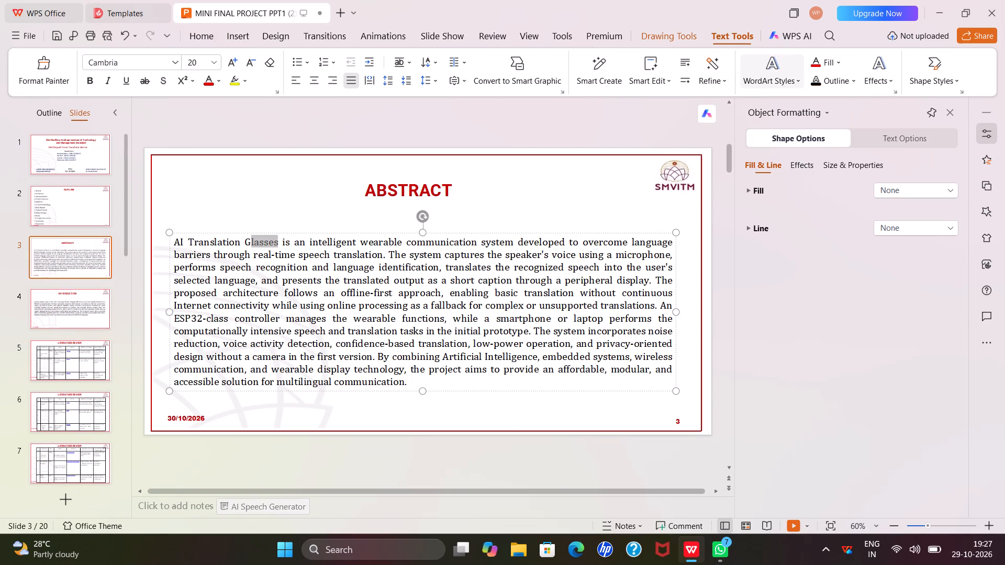
pyautogui.moveTo(246, 241); pyautogui.dragTo(244, 241)
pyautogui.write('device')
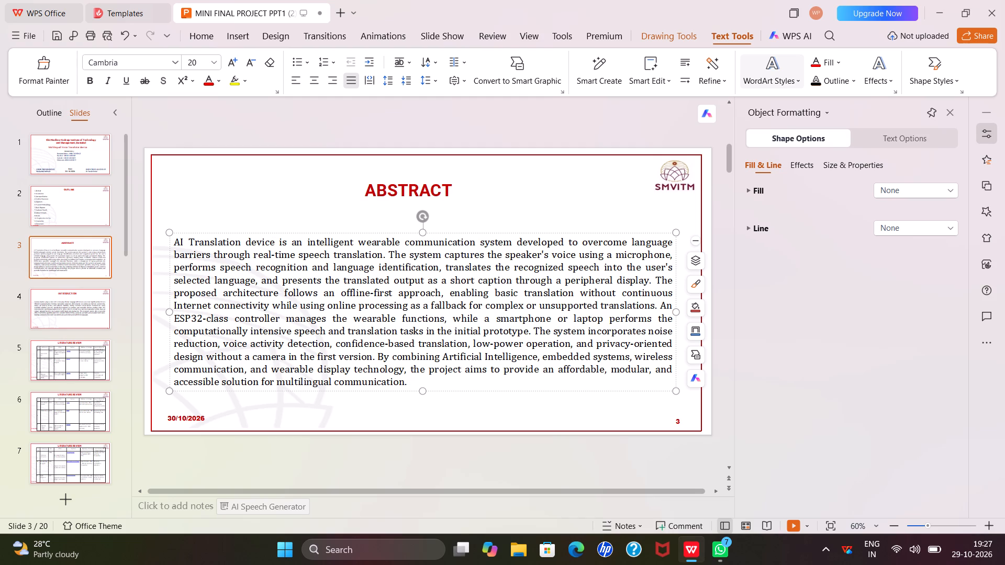
# Format the Objectives list on slide 10 as justified text numbered 1., 2., 3. instead of bulleted.
pyautogui.click(68, 295)
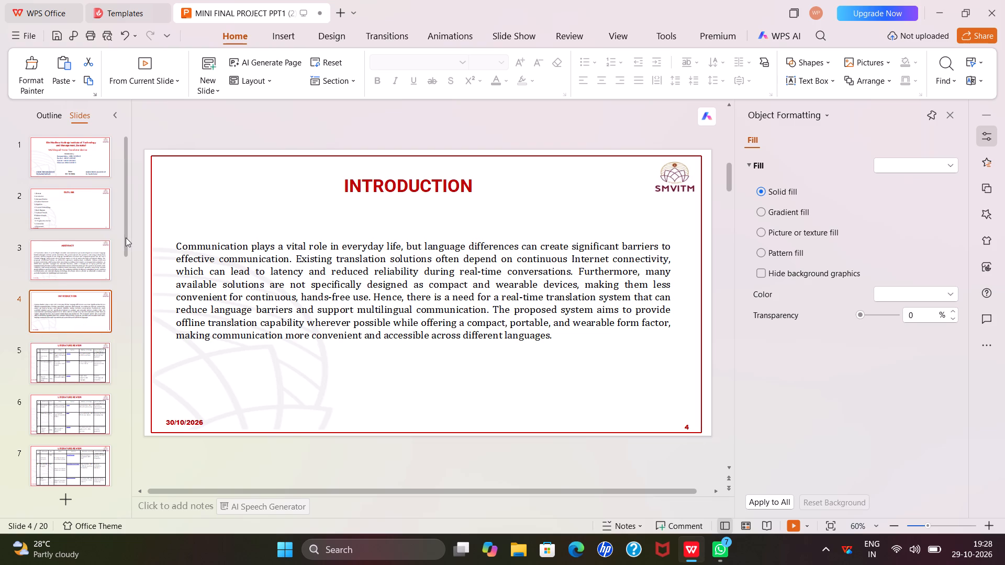
pyautogui.moveTo(126, 238); pyautogui.dragTo(128, 349)
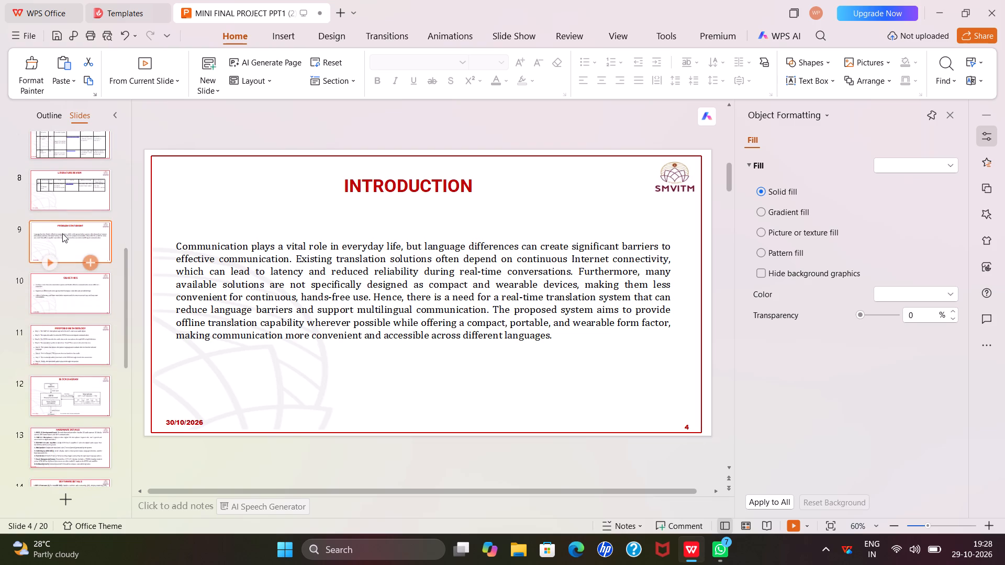
pyautogui.click(62, 233)
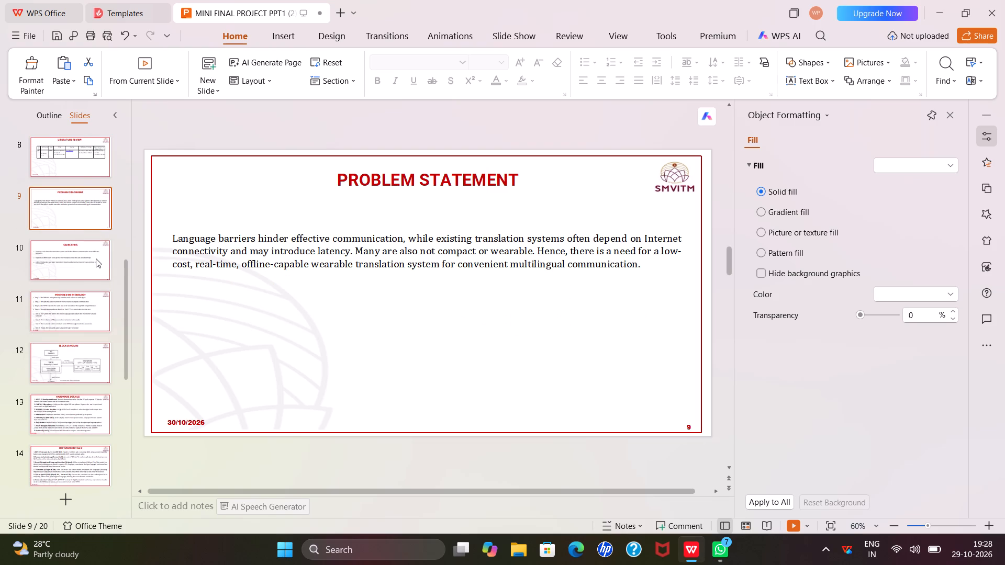
pyautogui.click(96, 258)
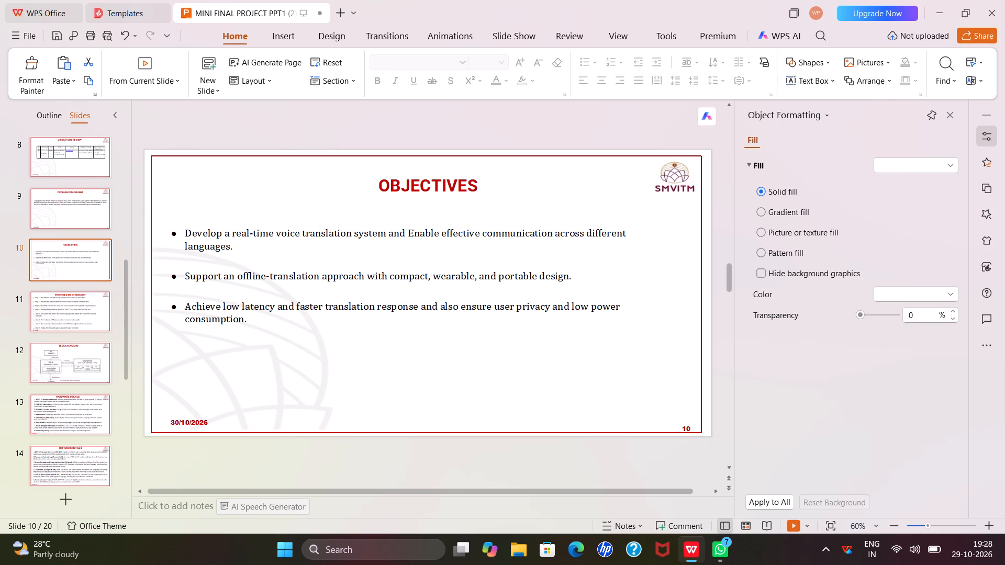
pyautogui.moveTo(183, 229); pyautogui.dragTo(247, 305)
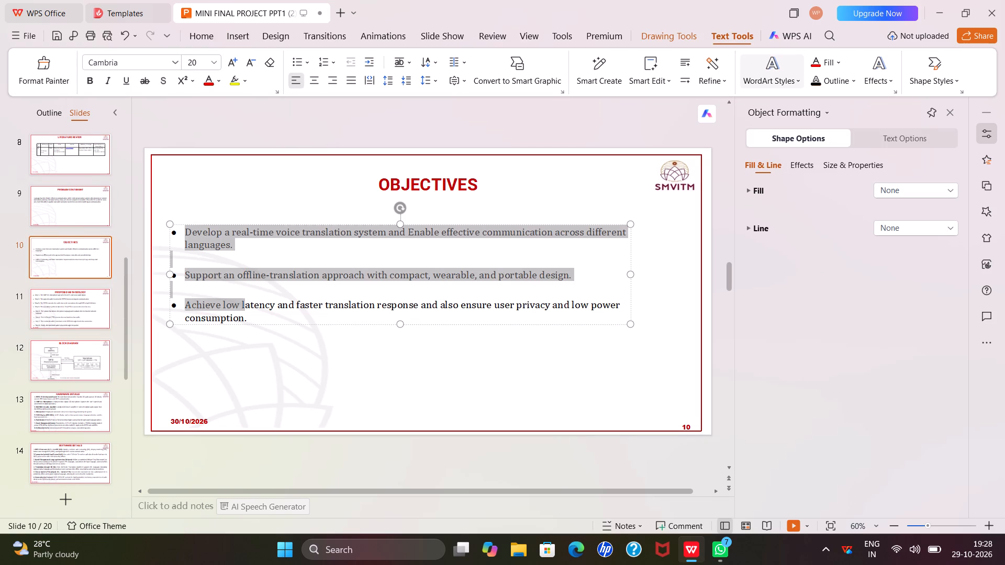
pyautogui.moveTo(247, 305); pyautogui.dragTo(258, 323)
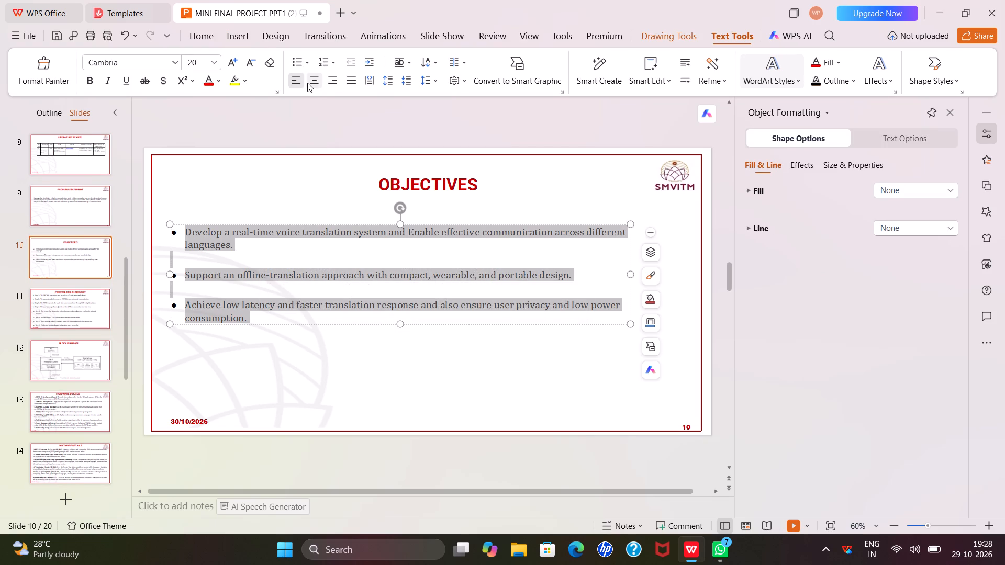
pyautogui.click(348, 75)
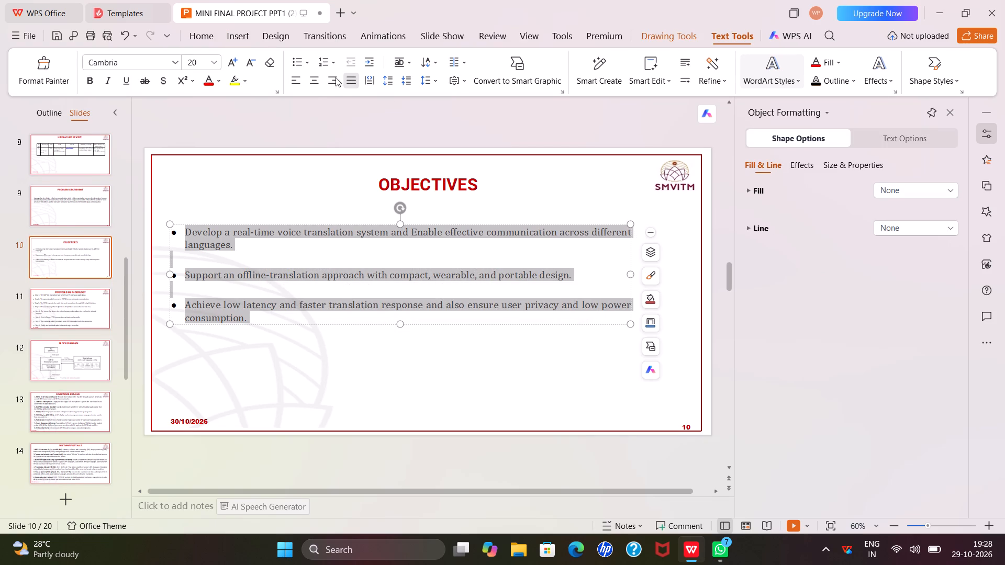
pyautogui.click(317, 63)
pyautogui.click(252, 248)
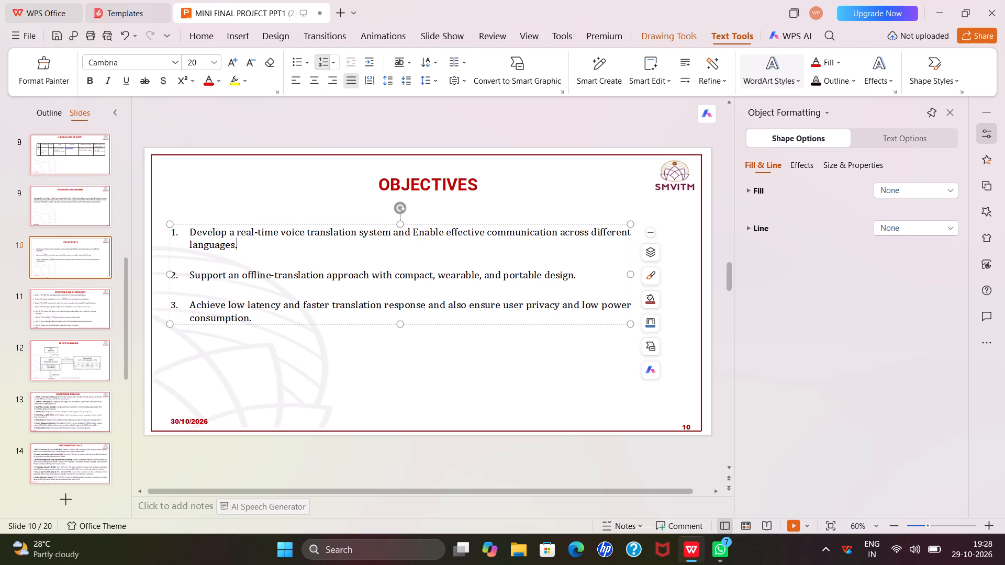
pyautogui.click(272, 196)
pyautogui.click(202, 353)
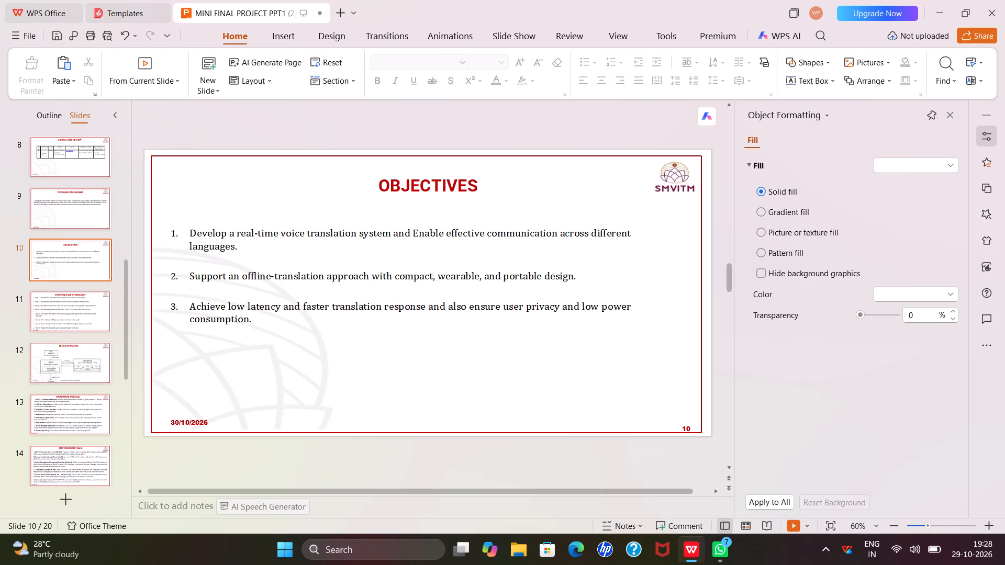
pyautogui.moveTo(190, 229); pyautogui.dragTo(271, 323)
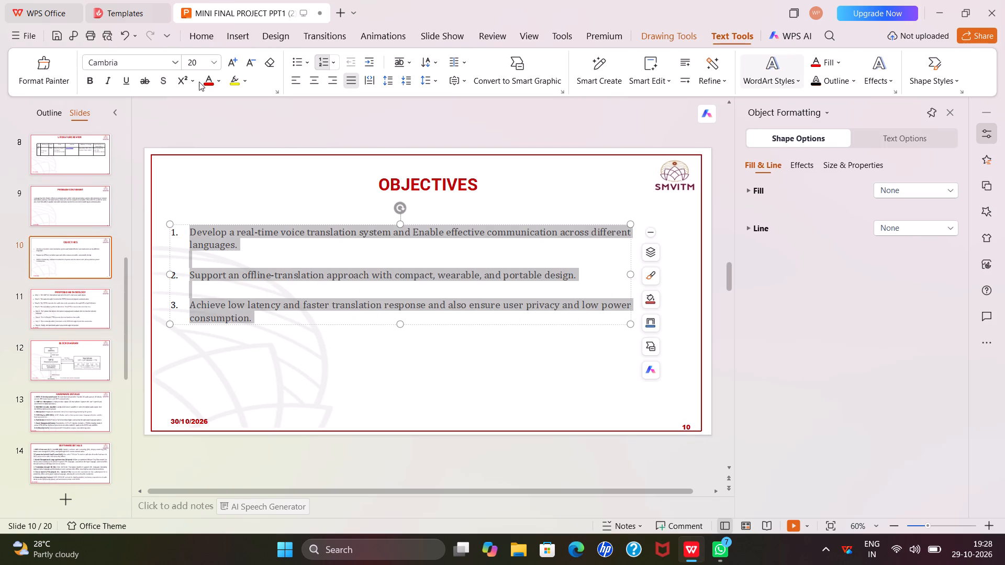
pyautogui.click(216, 178)
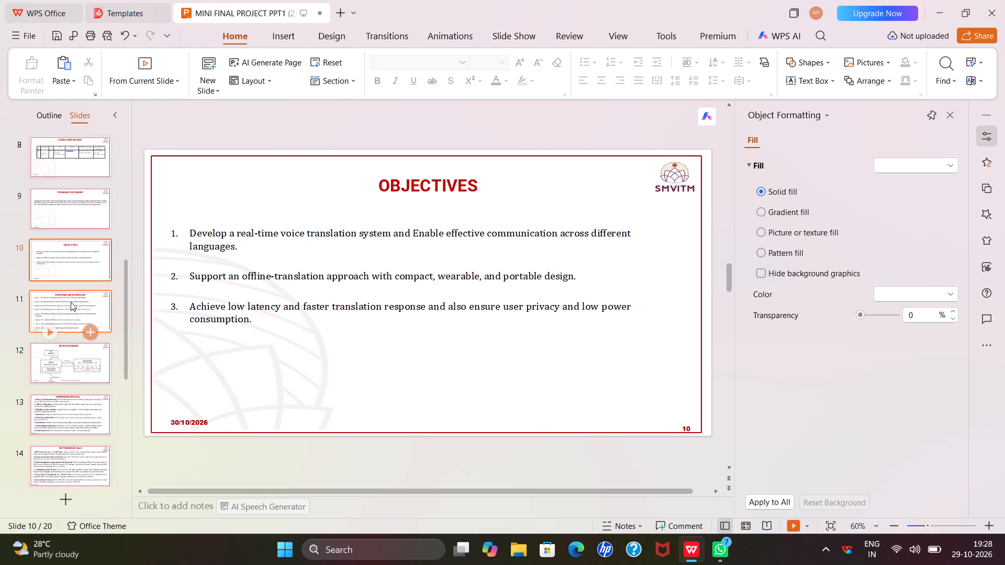
# Widen the Hardware Details text box on slide 13 slightly so its right edge ends just before the SMVITM logo.
pyautogui.click(71, 302)
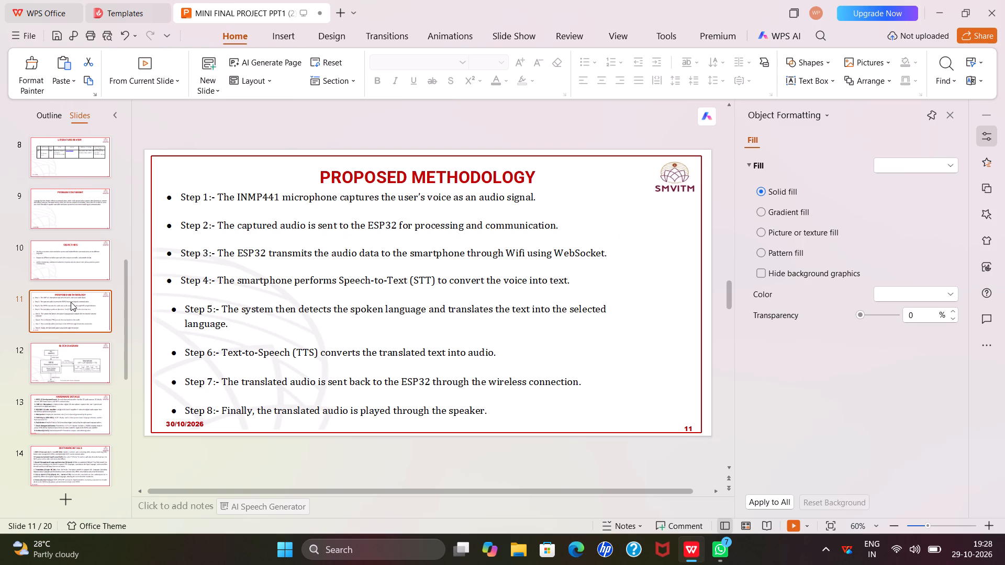
pyautogui.click(70, 360)
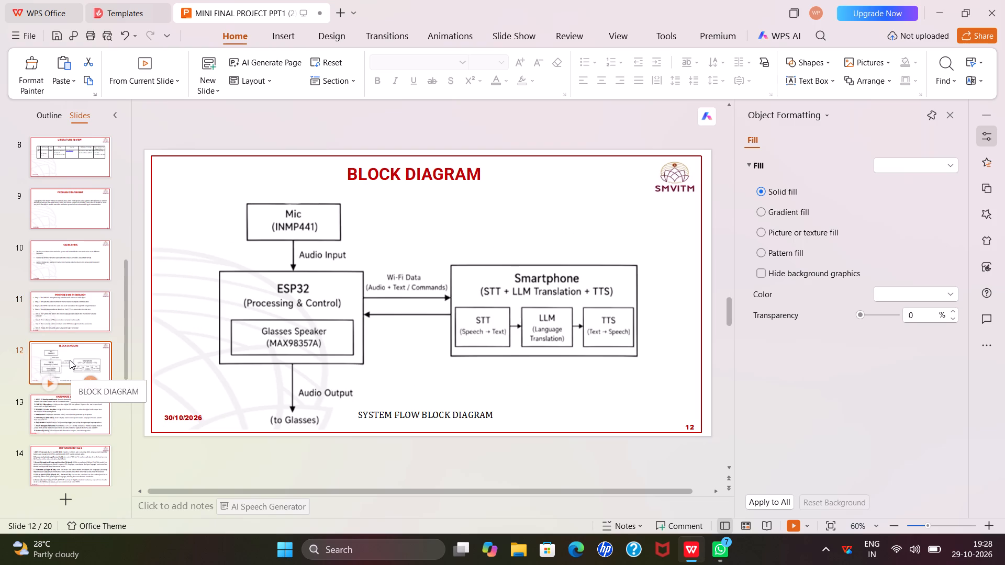
pyautogui.click(63, 418)
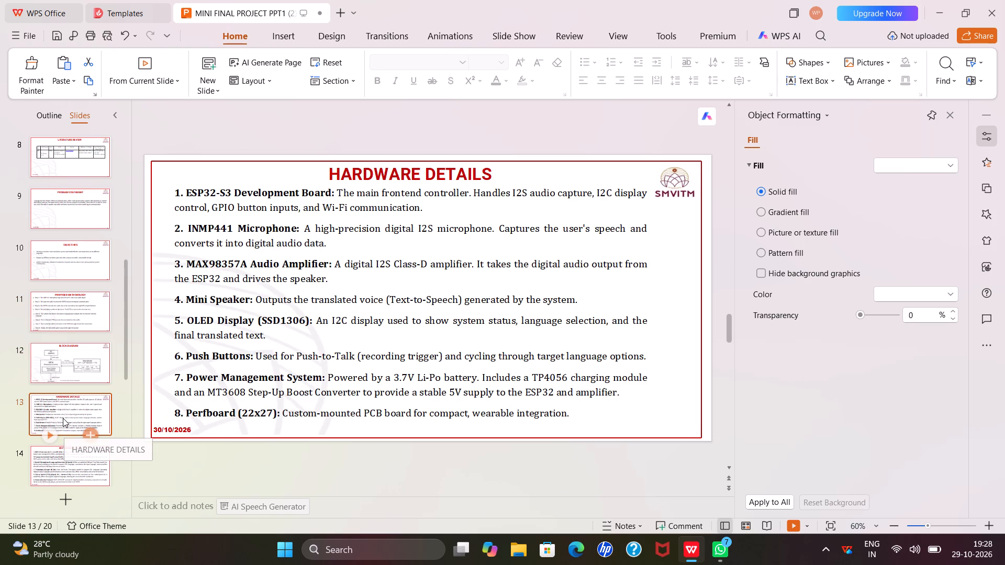
pyautogui.click(439, 279)
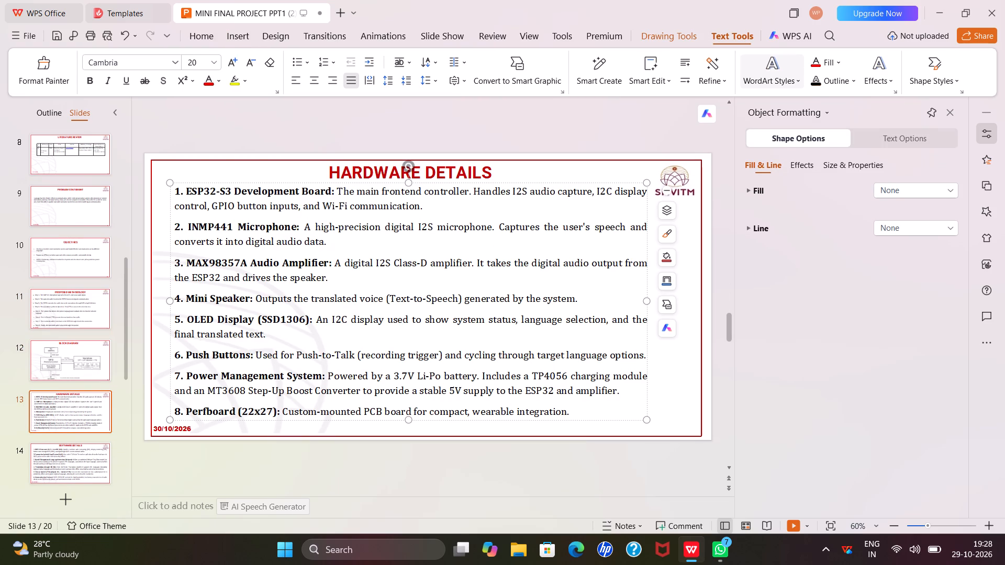
pyautogui.moveTo(647, 302); pyautogui.dragTo(677, 302)
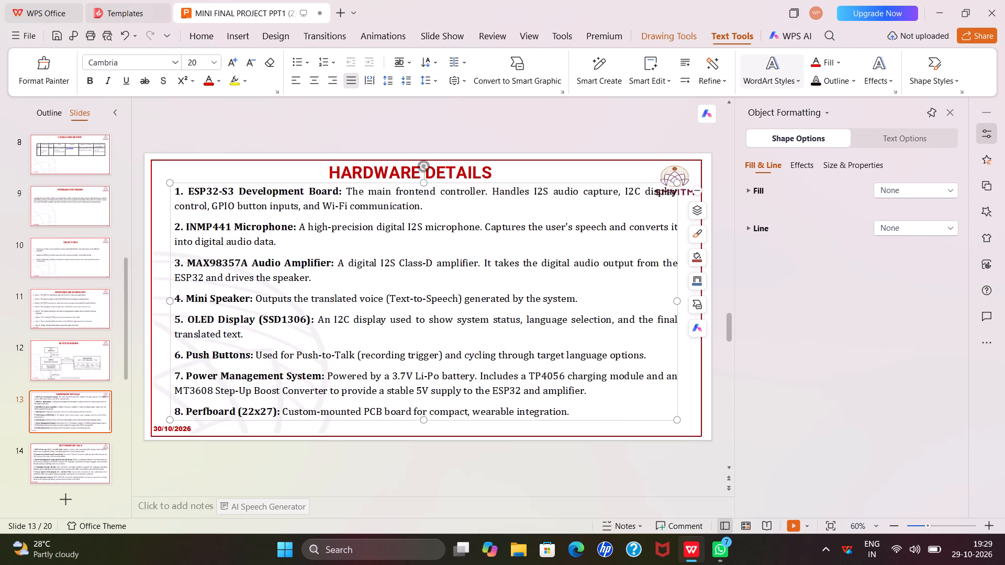
pyautogui.click(582, 317)
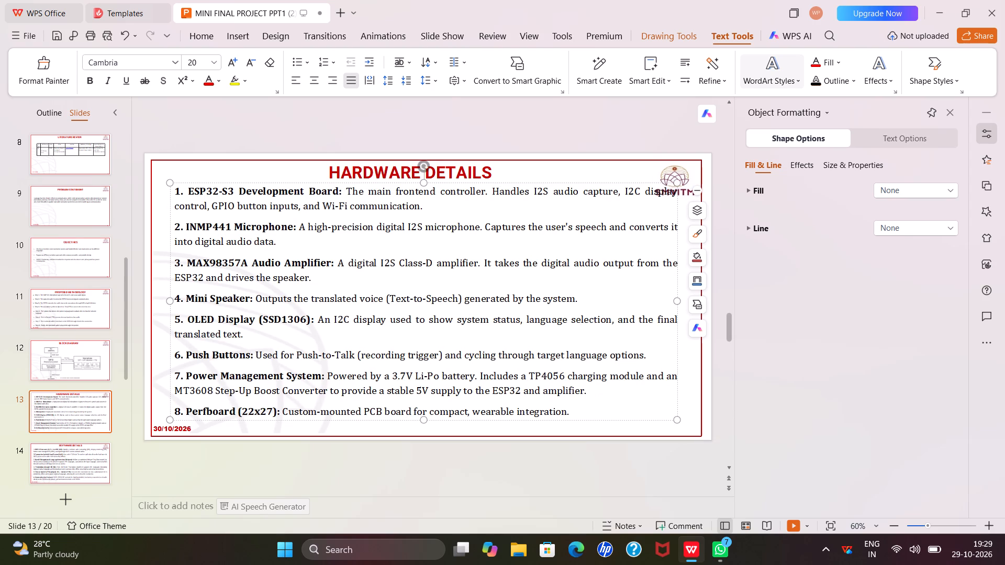
pyautogui.moveTo(675, 300); pyautogui.dragTo(665, 305)
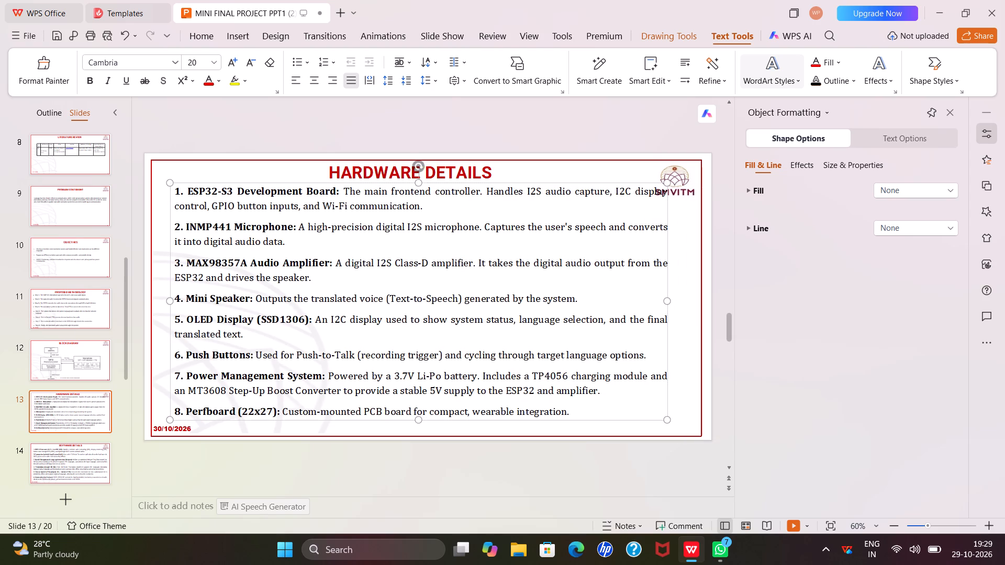
pyautogui.moveTo(667, 302); pyautogui.dragTo(657, 306)
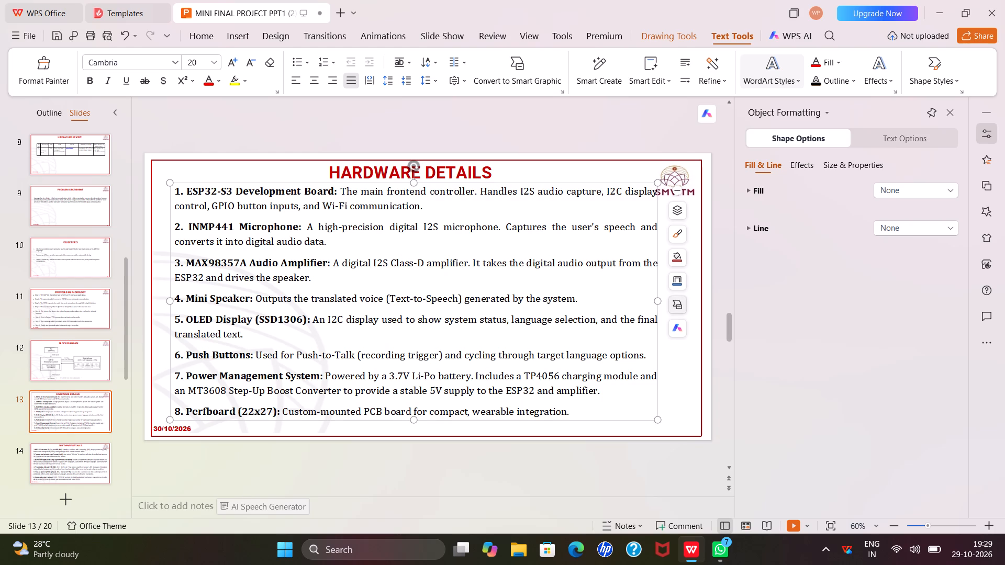
pyautogui.click(617, 218)
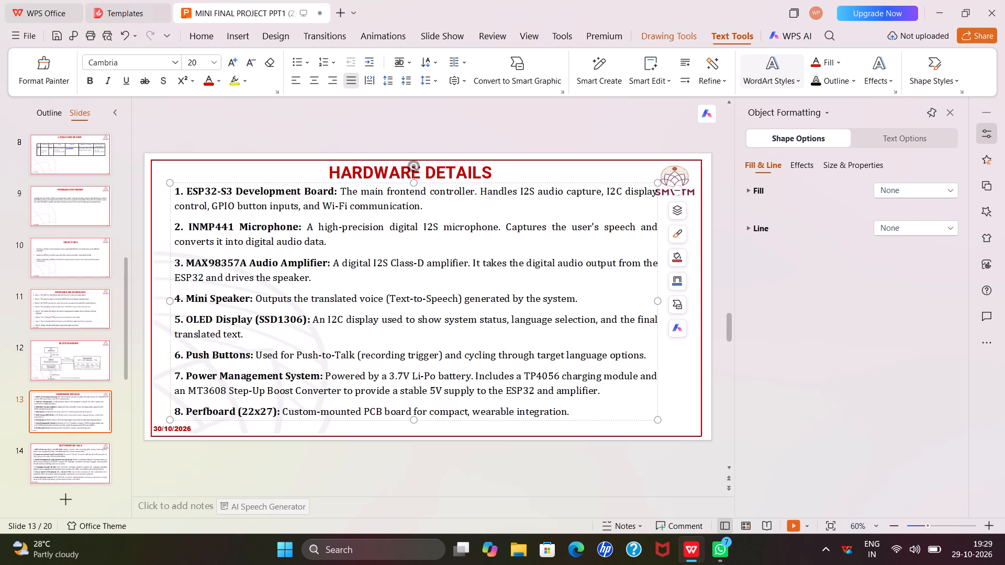
pyautogui.moveTo(659, 302); pyautogui.dragTo(650, 303)
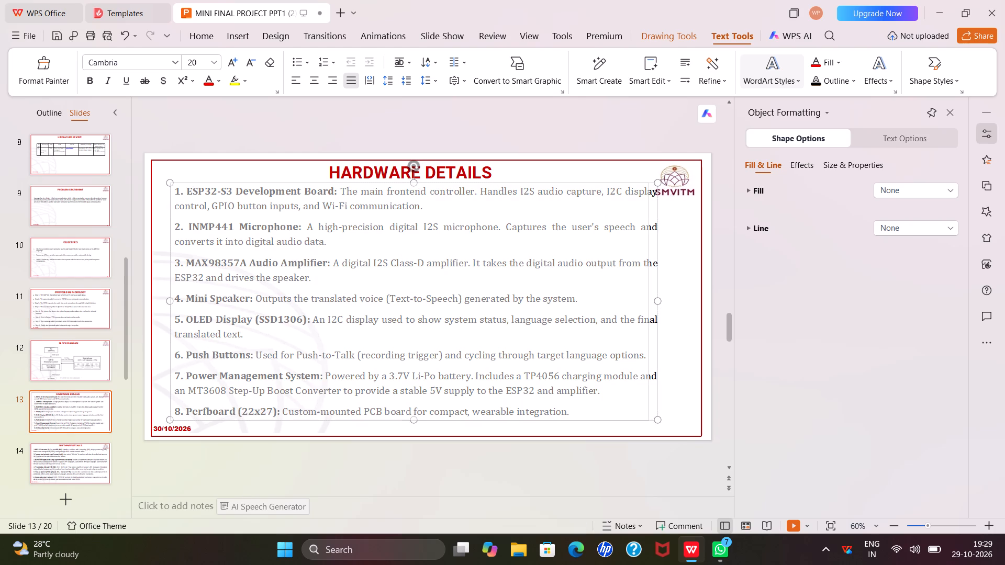
pyautogui.click(651, 301)
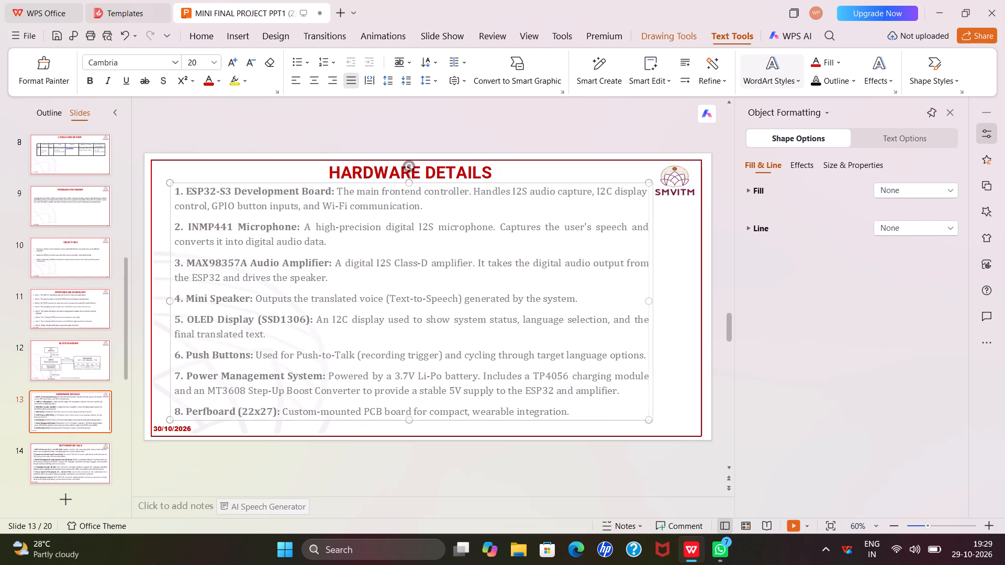
pyautogui.click(656, 280)
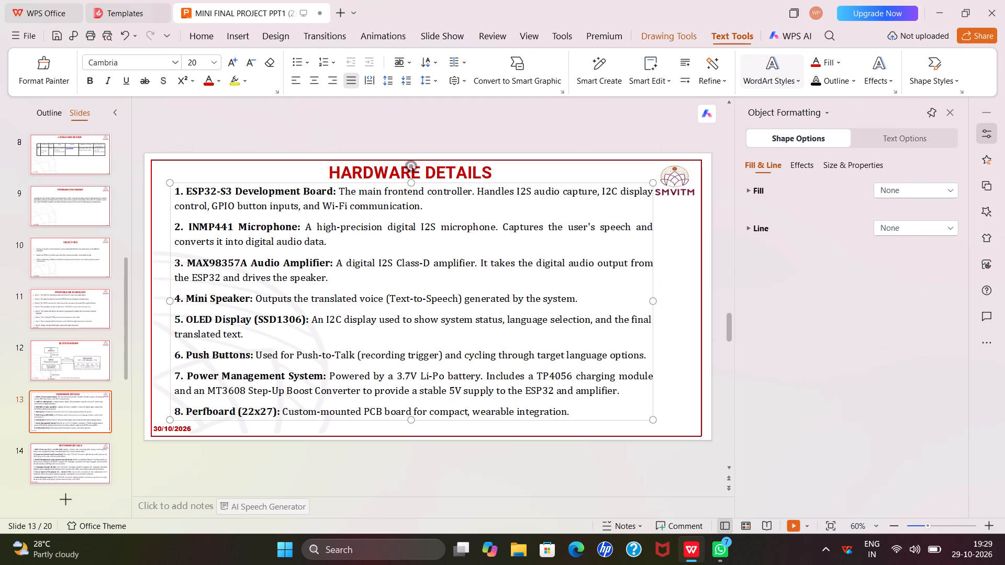
pyautogui.click(675, 393)
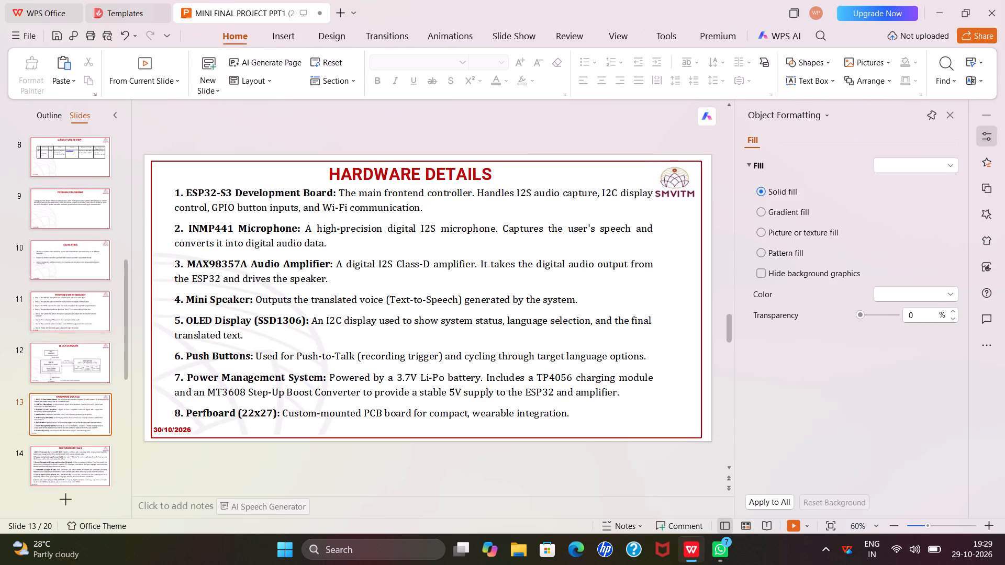
# Check the content and layout of slides 14 through 20, from Software Details to Thank You, and return to the title slide.
pyautogui.press('Down')
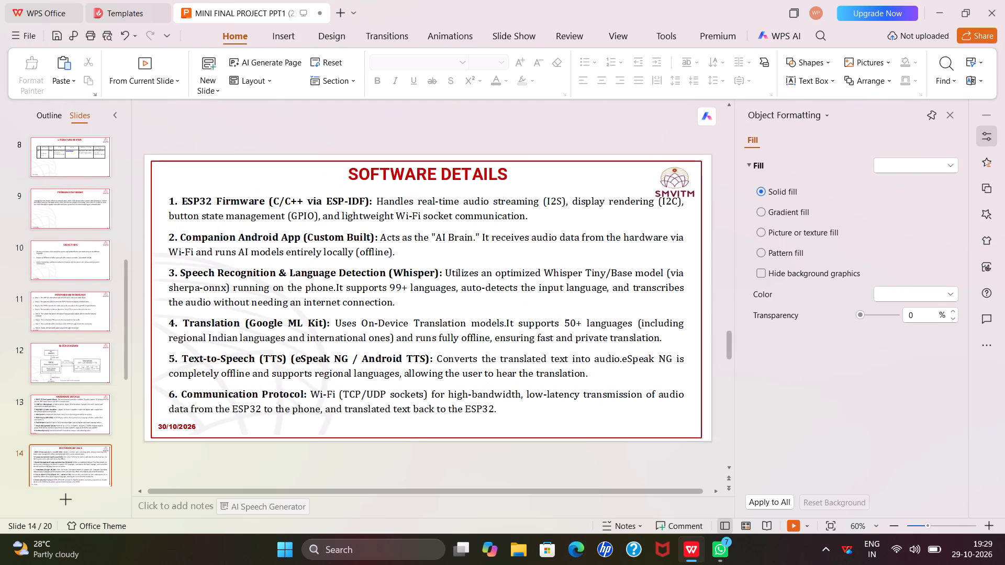
pyautogui.press('Down')
pyautogui.press('Down')
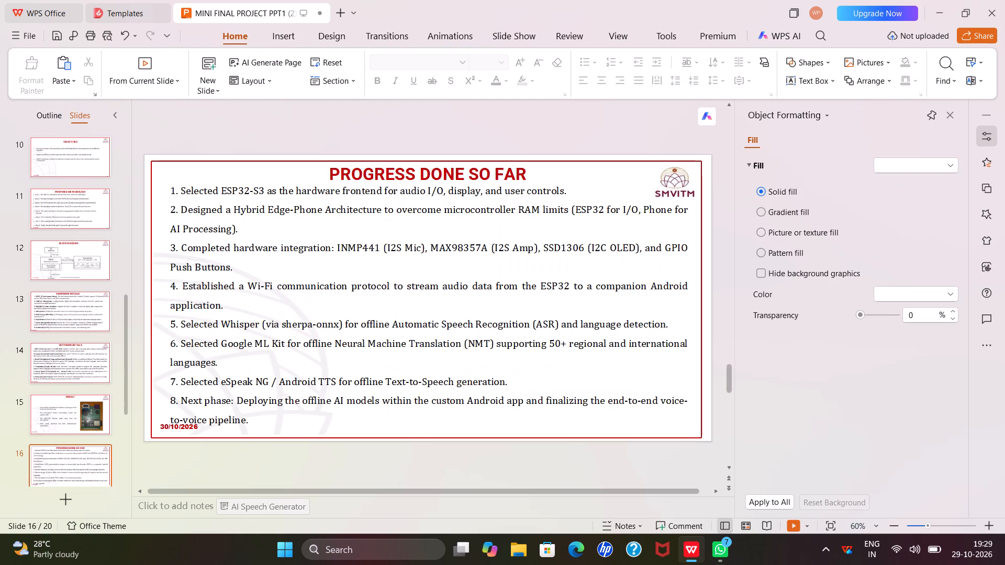
pyautogui.press('Down')
pyautogui.press('Up')
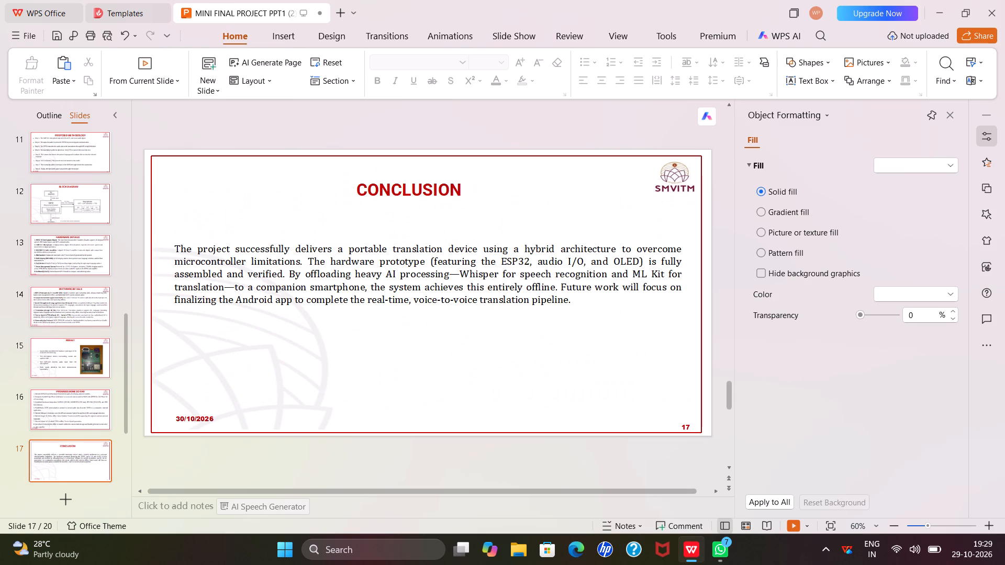
pyautogui.press('Down')
pyautogui.press('Down')
pyautogui.press('Down')
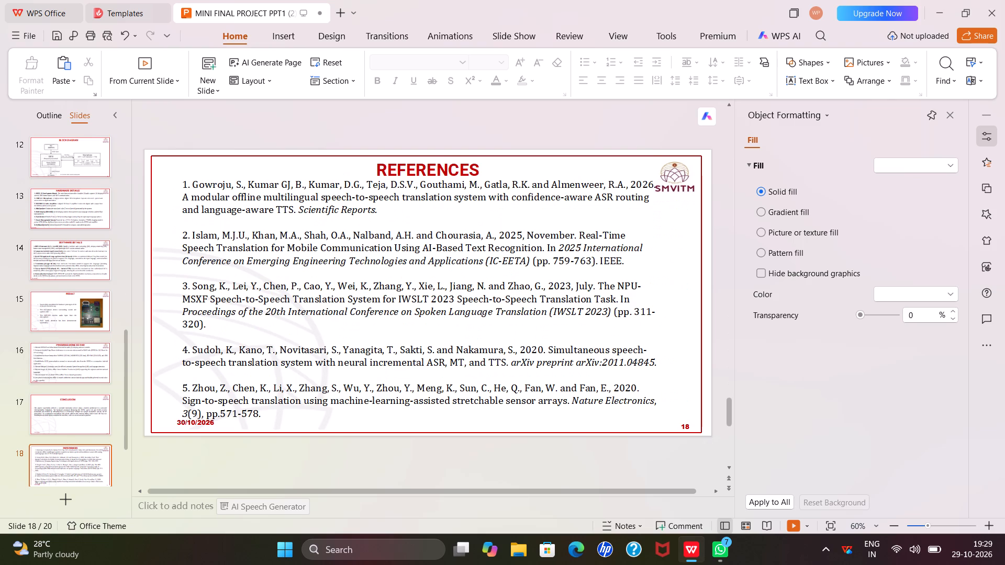
pyautogui.press('Down')
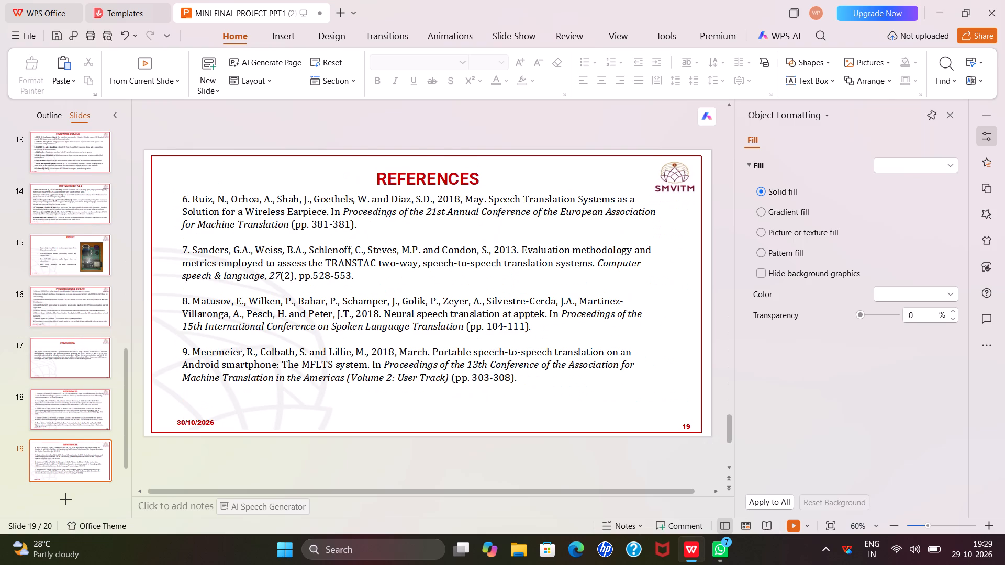
pyautogui.press('Down')
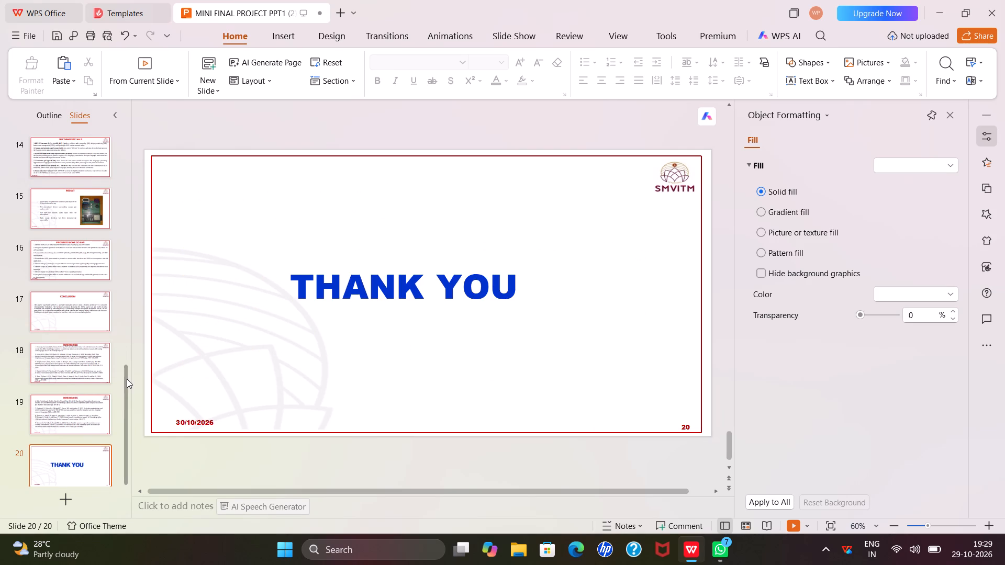
pyautogui.moveTo(127, 379); pyautogui.dragTo(148, 126)
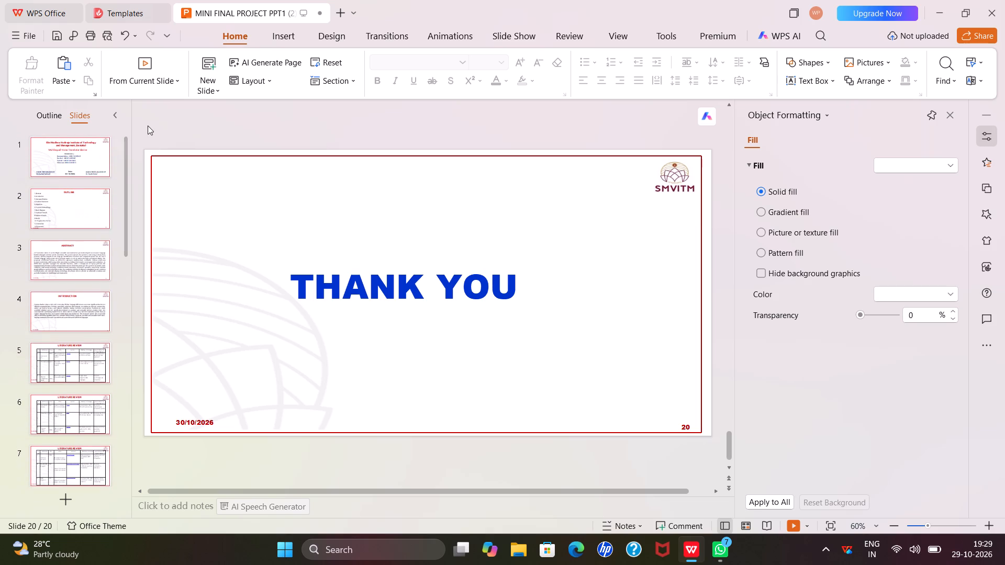
pyautogui.click(89, 142)
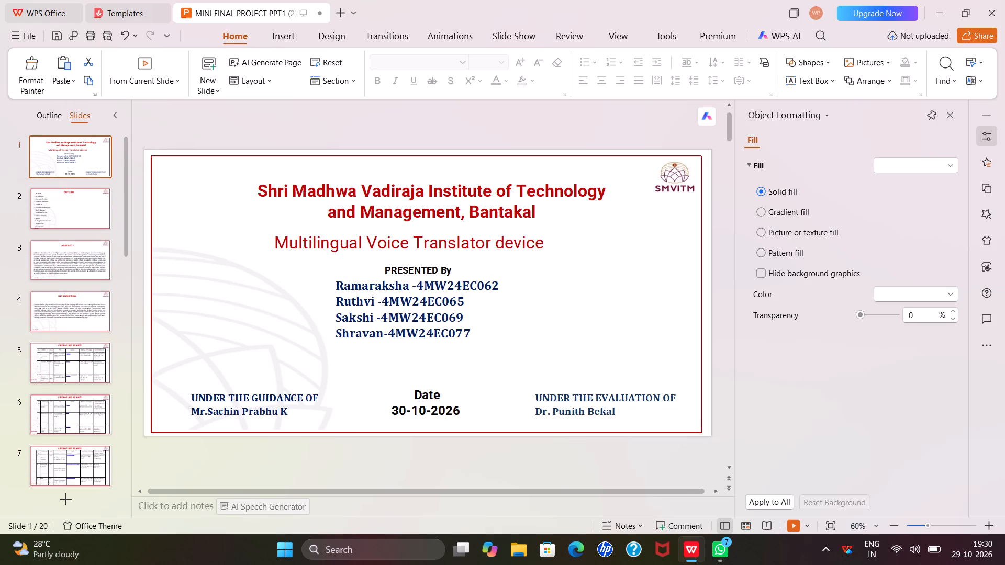
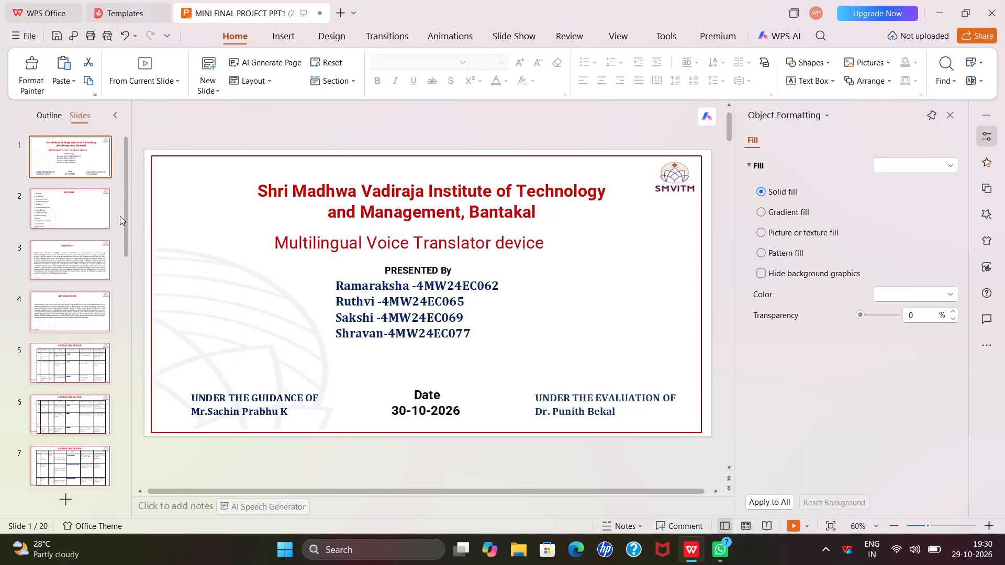
# Bring the closing slides, 14 through 20, into view among the slide thumbnails.
pyautogui.moveTo(125, 212); pyautogui.dragTo(130, 477)
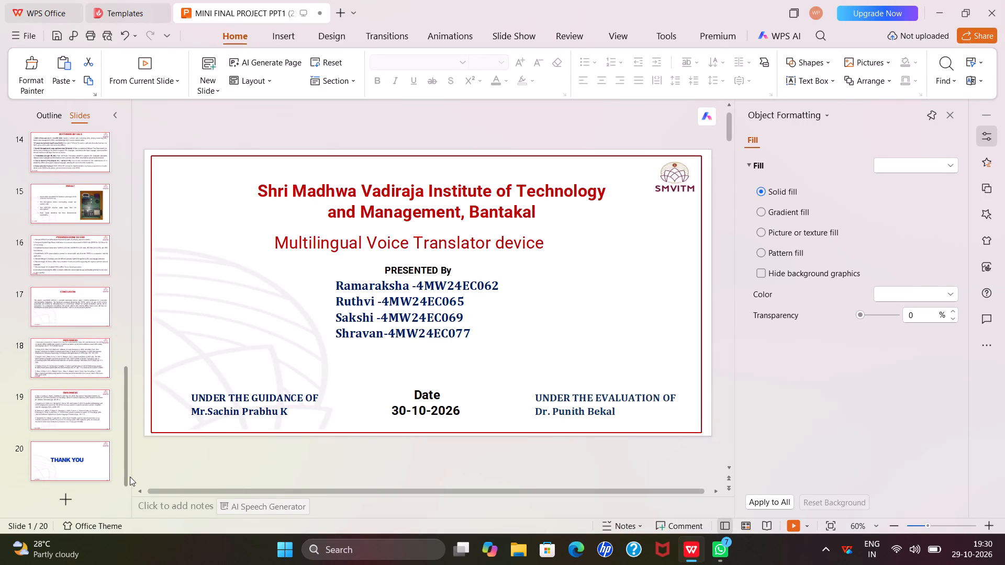
pyautogui.moveTo(130, 477); pyautogui.dragTo(130, 478)
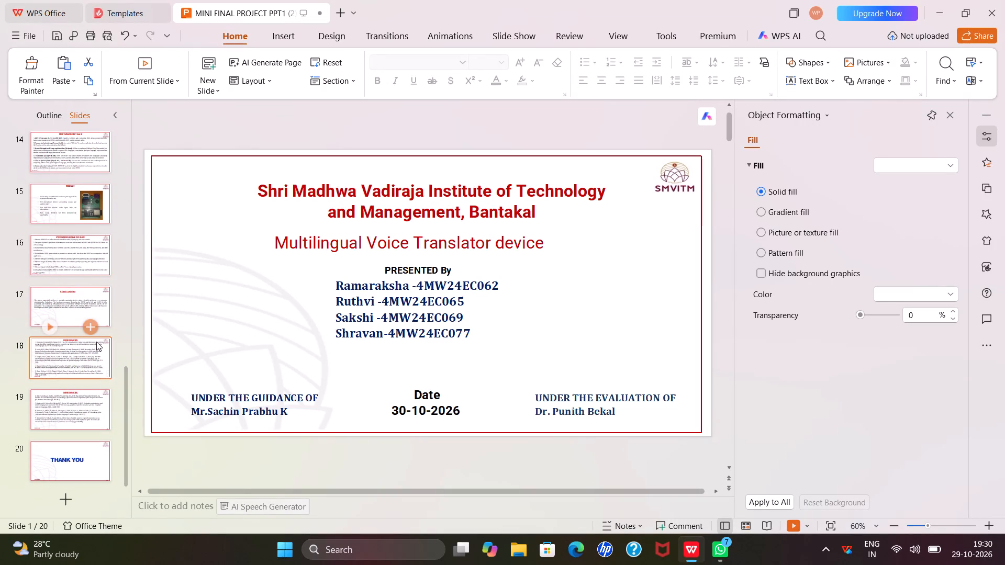
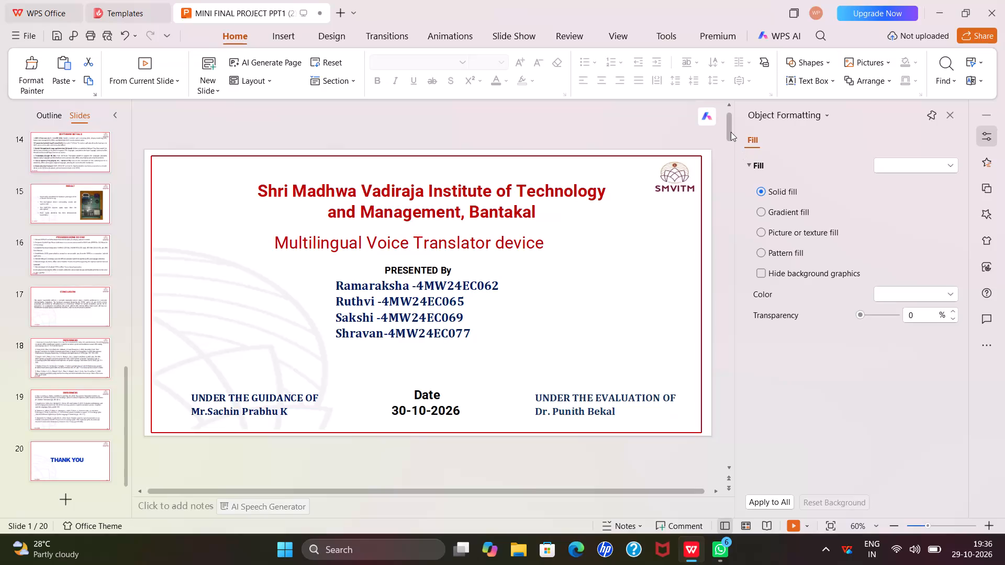
# Review slides 1 through 7 in order, examining the title, outline, Abstract, Introduction and Literature Review tables.
pyautogui.moveTo(731, 132); pyautogui.dragTo(734, 140)
pyautogui.moveTo(734, 140); pyautogui.dragTo(729, 202)
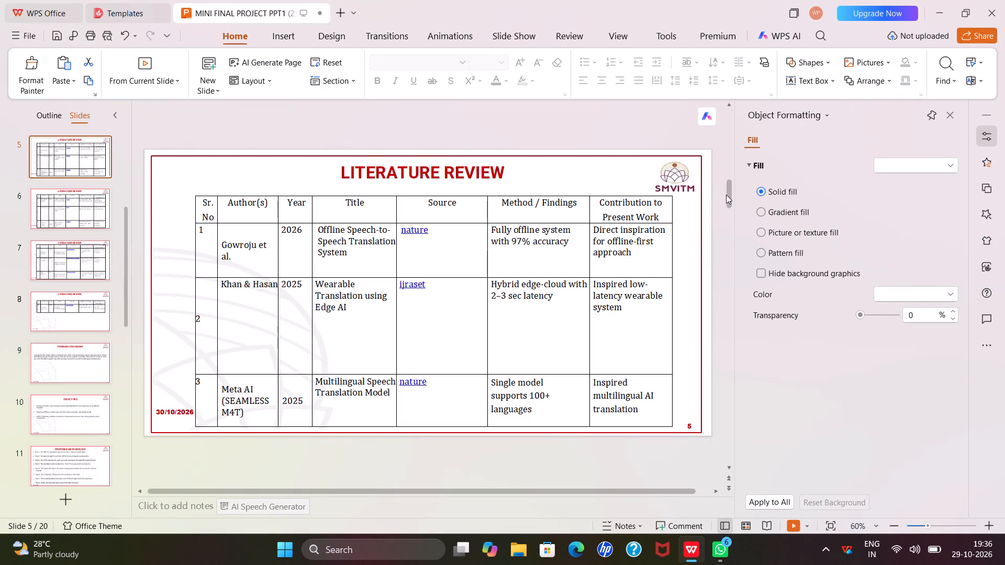
pyautogui.moveTo(726, 195); pyautogui.dragTo(734, 133)
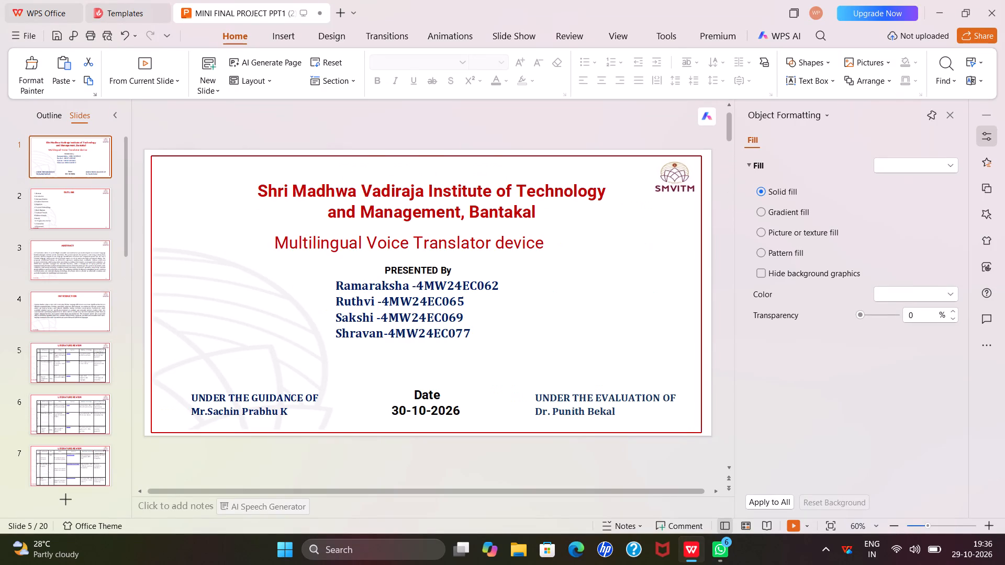
pyautogui.click(82, 204)
pyautogui.click(69, 261)
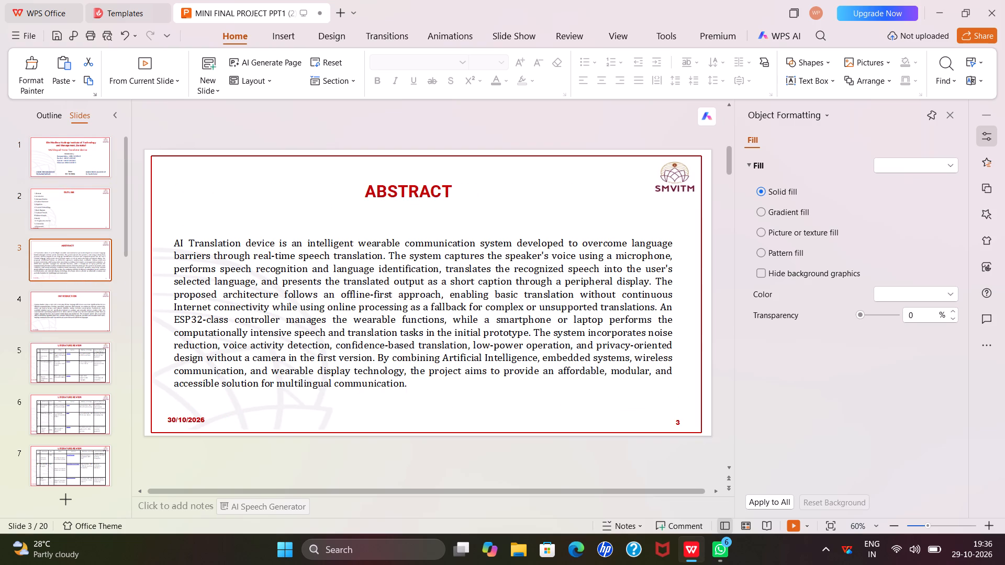
pyautogui.click(79, 309)
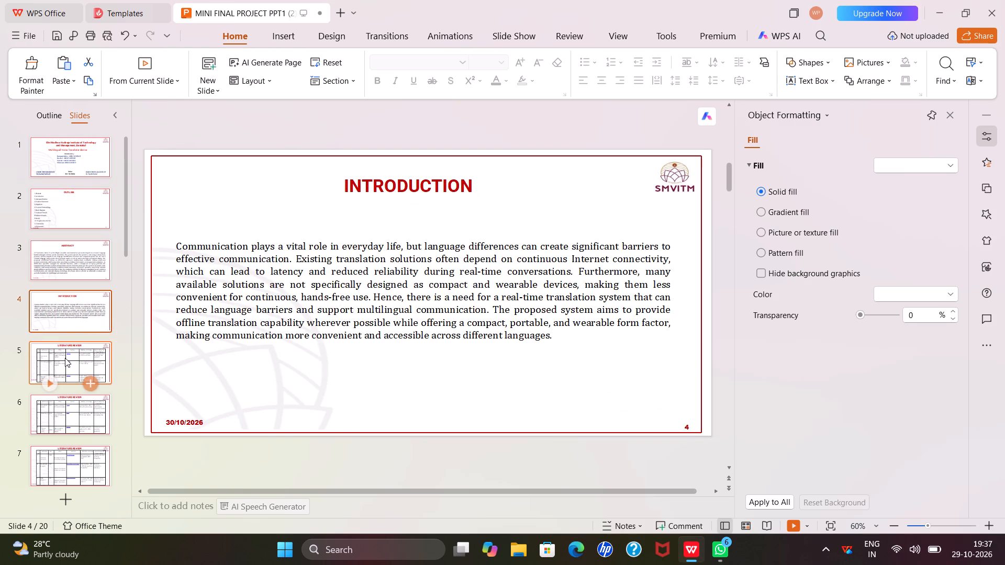
pyautogui.click(65, 358)
pyautogui.click(72, 411)
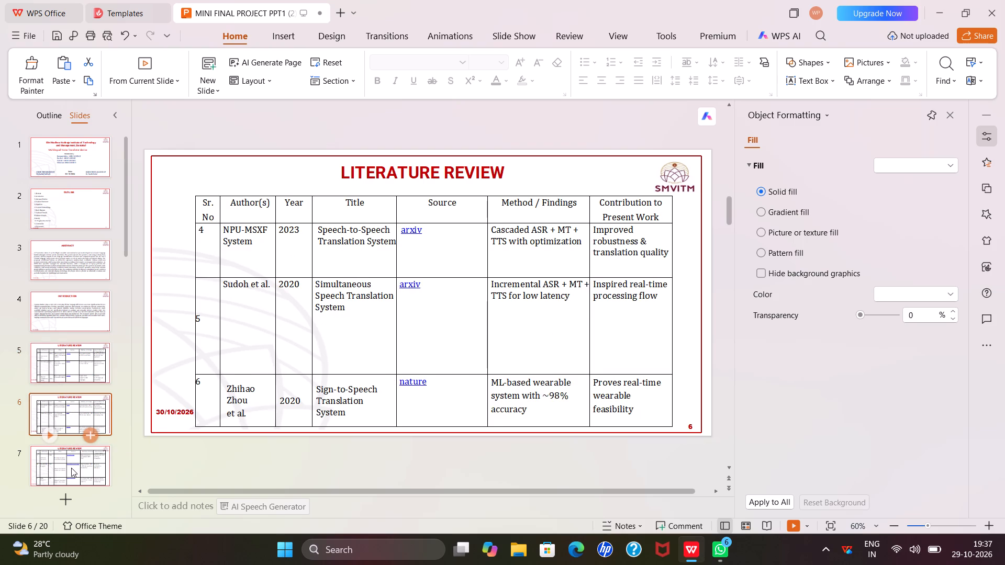
pyautogui.click(71, 468)
pyautogui.moveTo(127, 230); pyautogui.dragTo(127, 239)
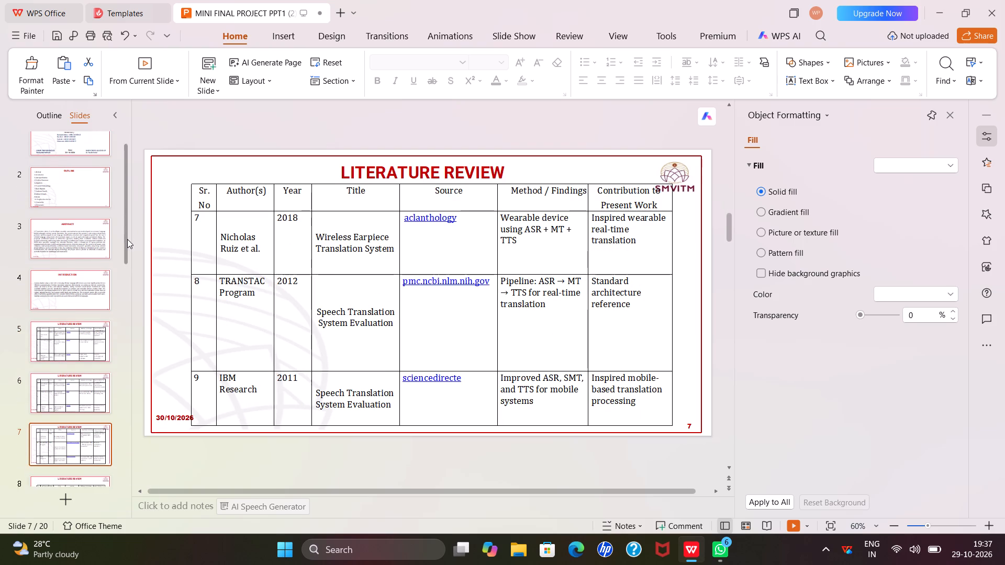
# Review slides 8 through 10 in order, examining the last Literature Review table, the Problem Statement and the Objectives.
pyautogui.moveTo(127, 239); pyautogui.dragTo(127, 274)
pyautogui.click(65, 383)
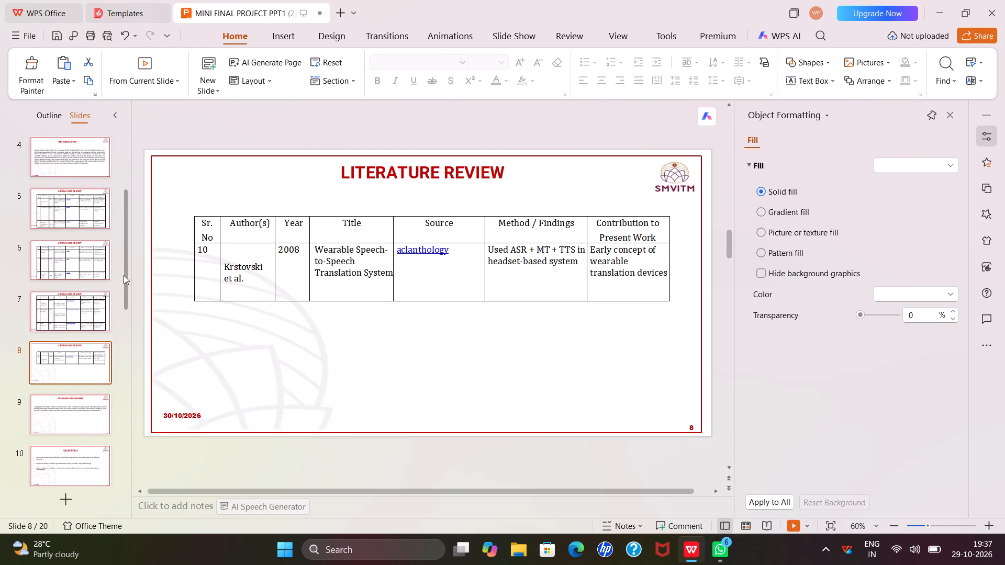
pyautogui.moveTo(125, 275); pyautogui.dragTo(132, 308)
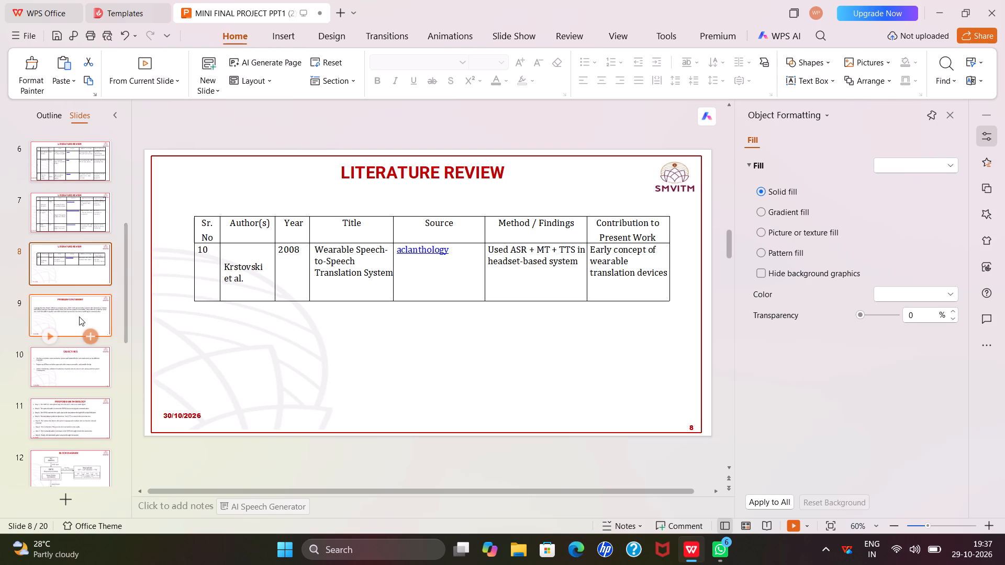
pyautogui.click(78, 317)
pyautogui.moveTo(126, 293); pyautogui.dragTo(127, 294)
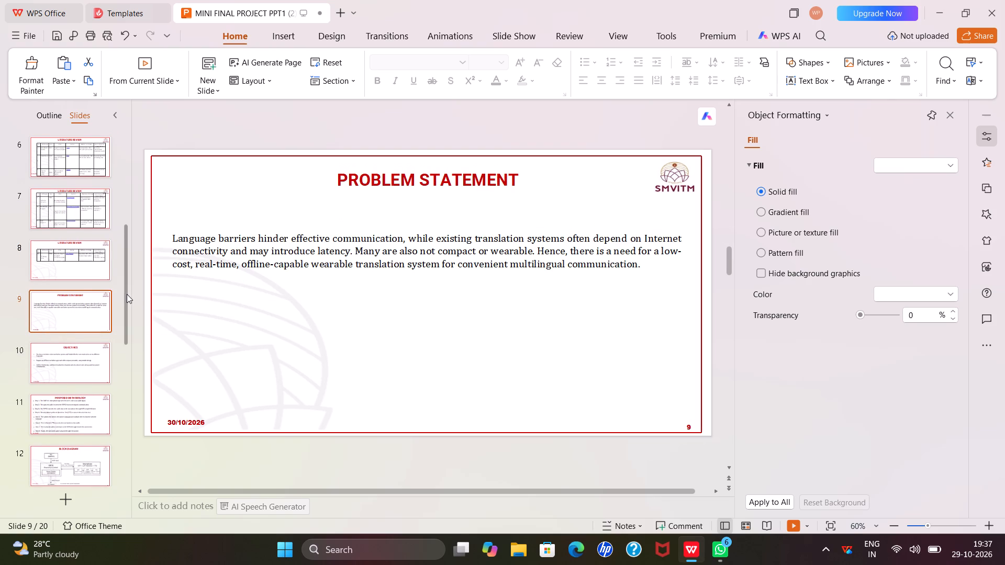
pyautogui.moveTo(127, 294); pyautogui.dragTo(129, 310)
pyautogui.click(68, 320)
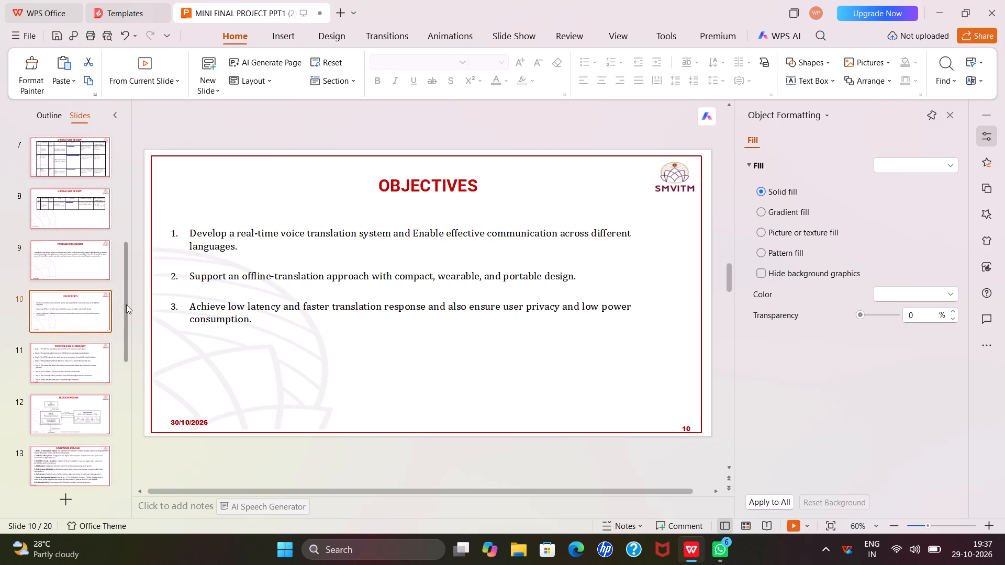
pyautogui.moveTo(126, 304); pyautogui.dragTo(127, 324)
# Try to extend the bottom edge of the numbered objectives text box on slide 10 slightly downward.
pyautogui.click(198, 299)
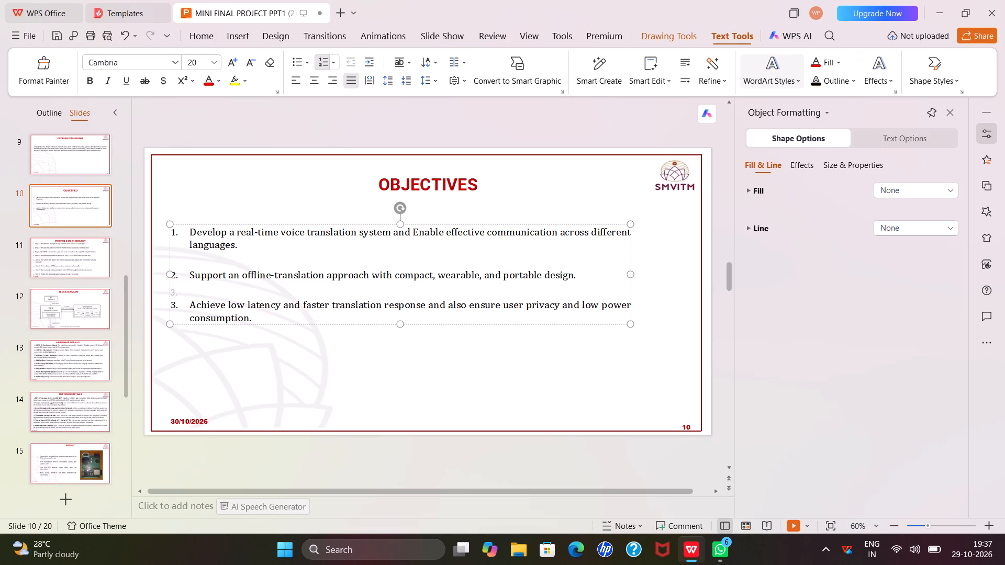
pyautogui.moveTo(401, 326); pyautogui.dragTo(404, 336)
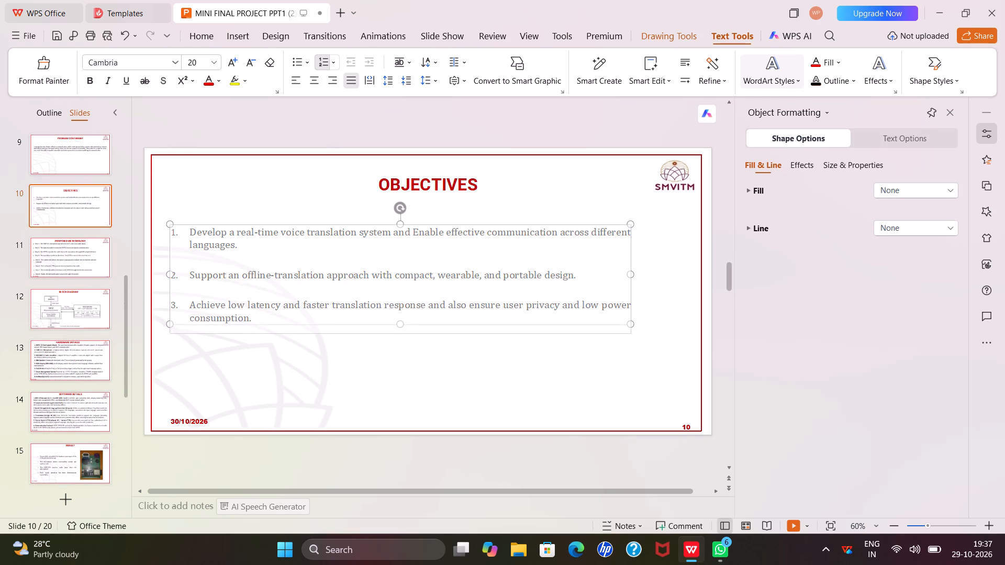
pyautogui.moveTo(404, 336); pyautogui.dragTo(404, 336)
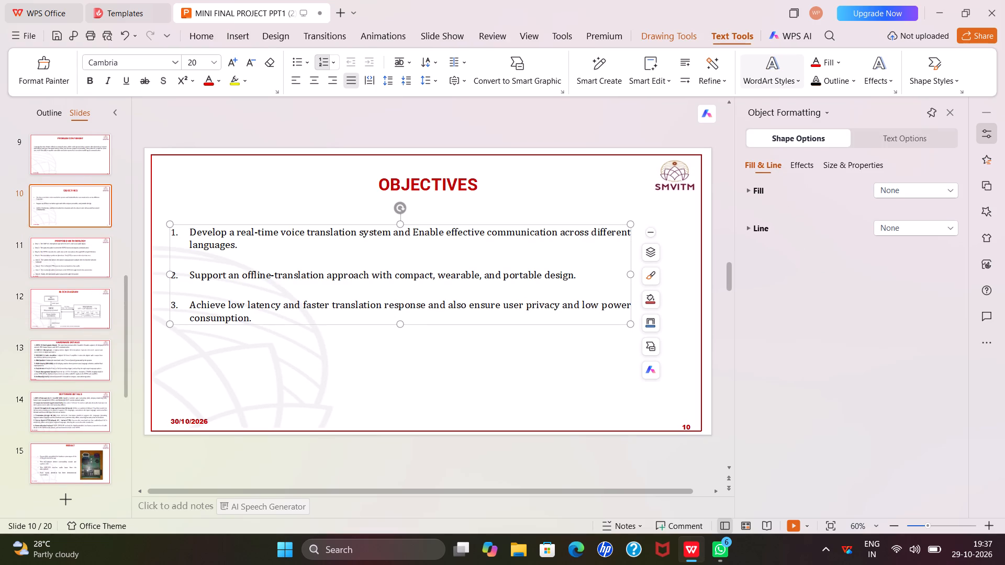
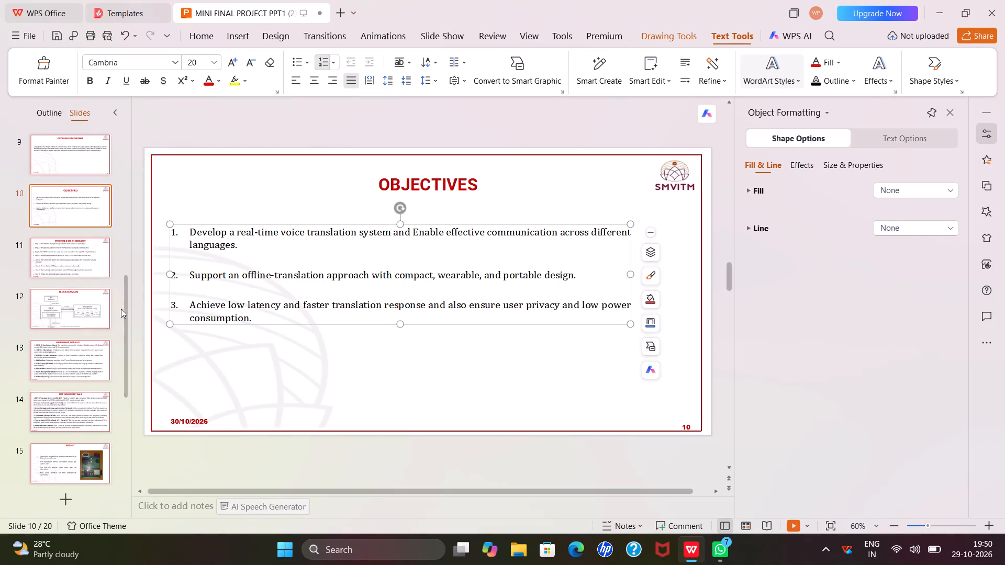
# Go from the Objectives slide to slide 14, Software Details, to examine its text and layout.
pyautogui.moveTo(127, 358); pyautogui.dragTo(135, 371)
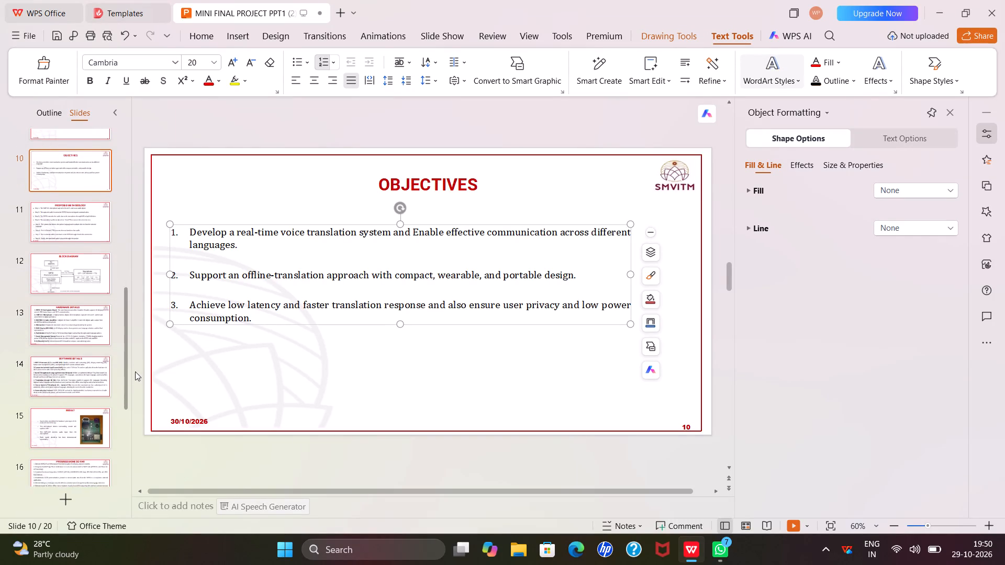
pyautogui.moveTo(135, 371); pyautogui.dragTo(134, 375)
pyautogui.click(60, 353)
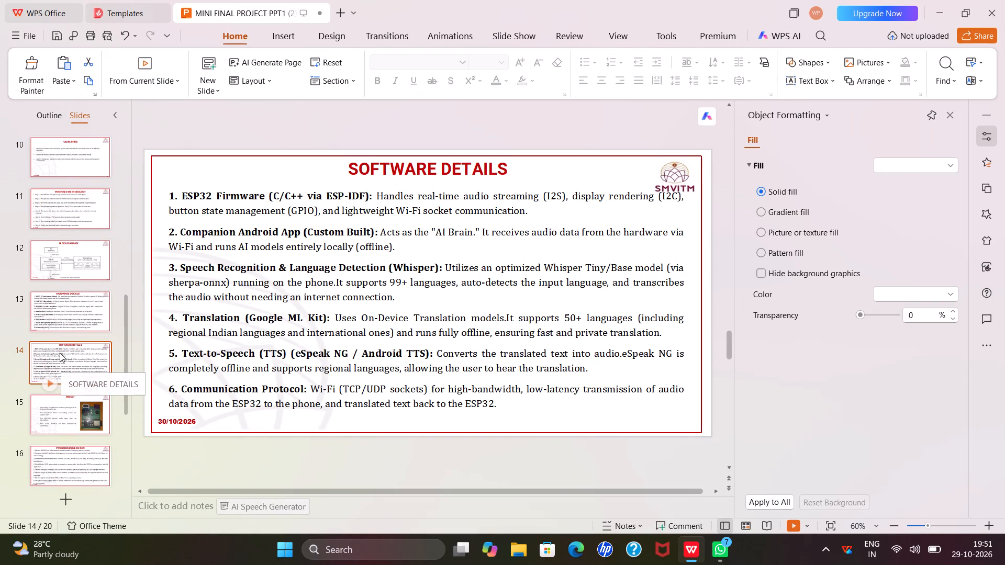
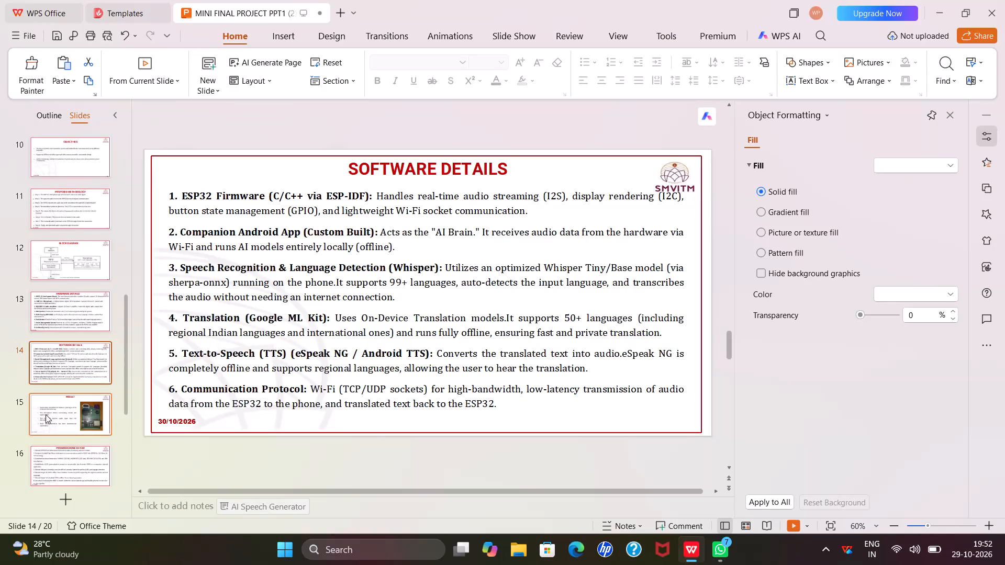
# Check the Result and Progress Done So Far slides, and delete the Result slide with the hardware prototype photo.
pyautogui.click(46, 414)
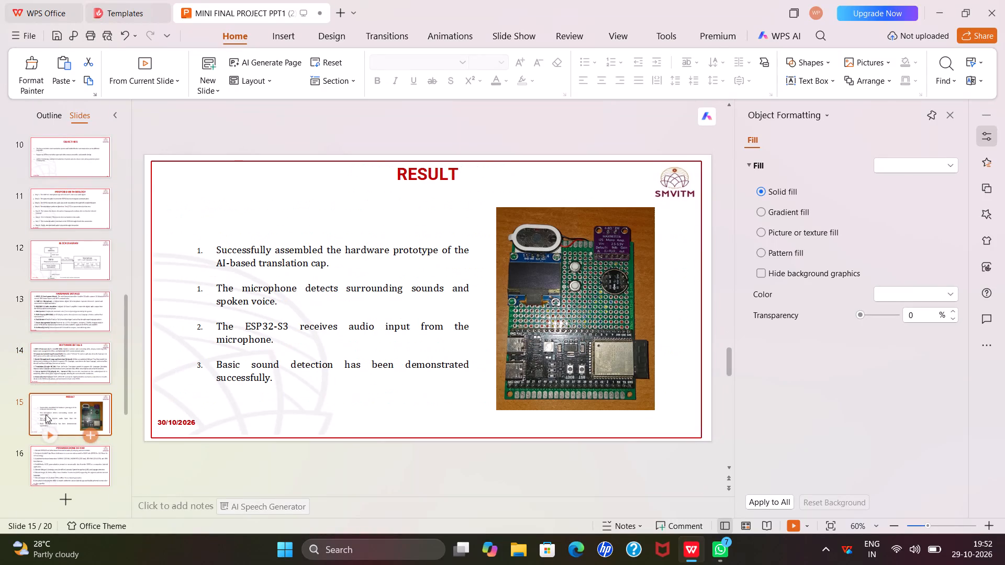
pyautogui.moveTo(126, 360); pyautogui.dragTo(128, 362)
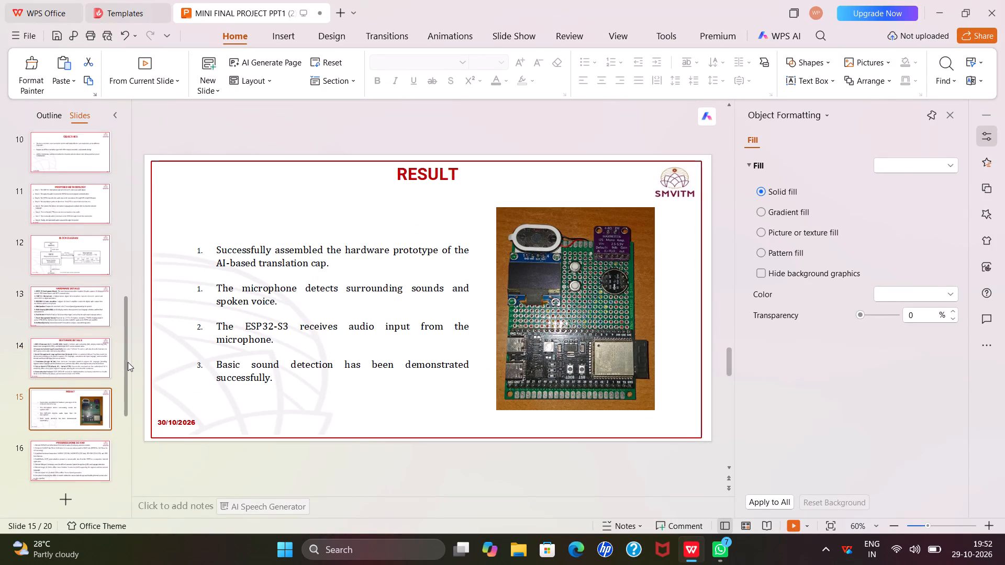
pyautogui.moveTo(128, 362); pyautogui.dragTo(128, 375)
pyautogui.click(77, 409)
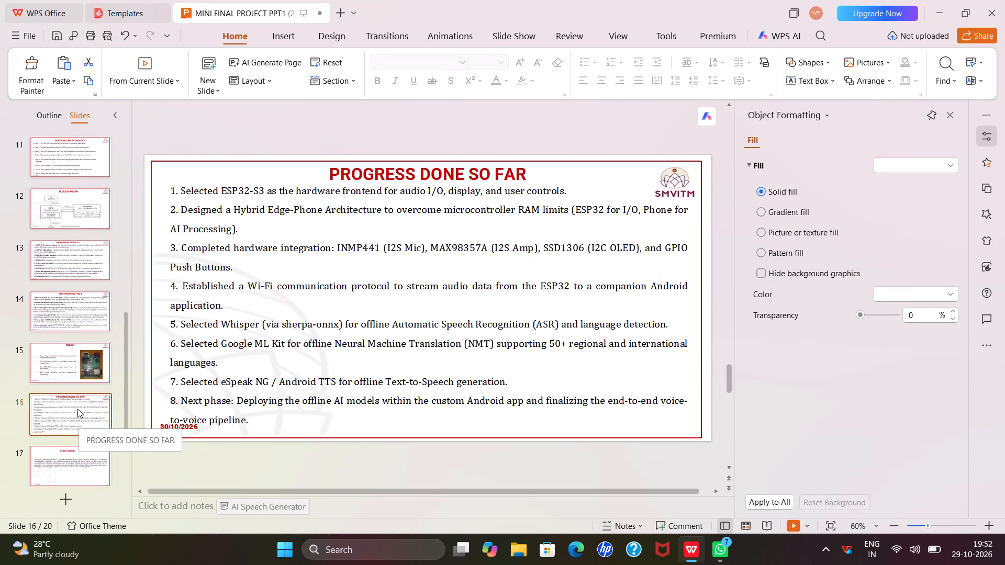
pyautogui.click(126, 389)
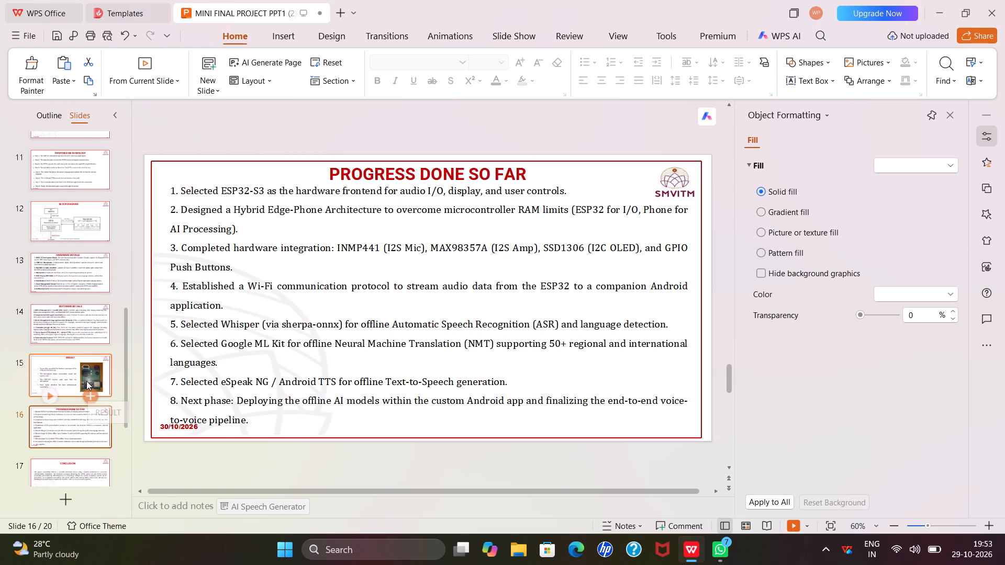
pyautogui.rightClick(51, 374)
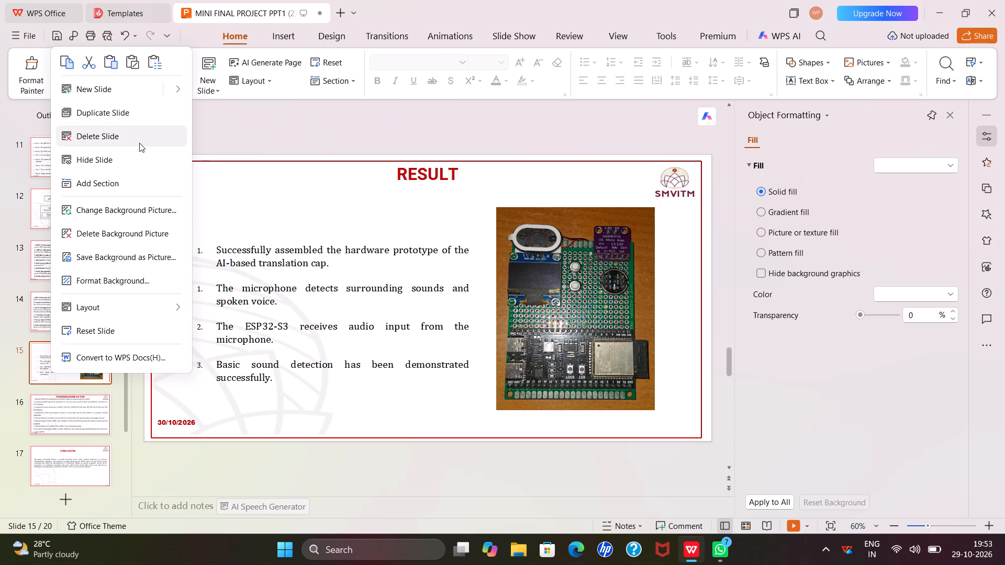
pyautogui.click(139, 143)
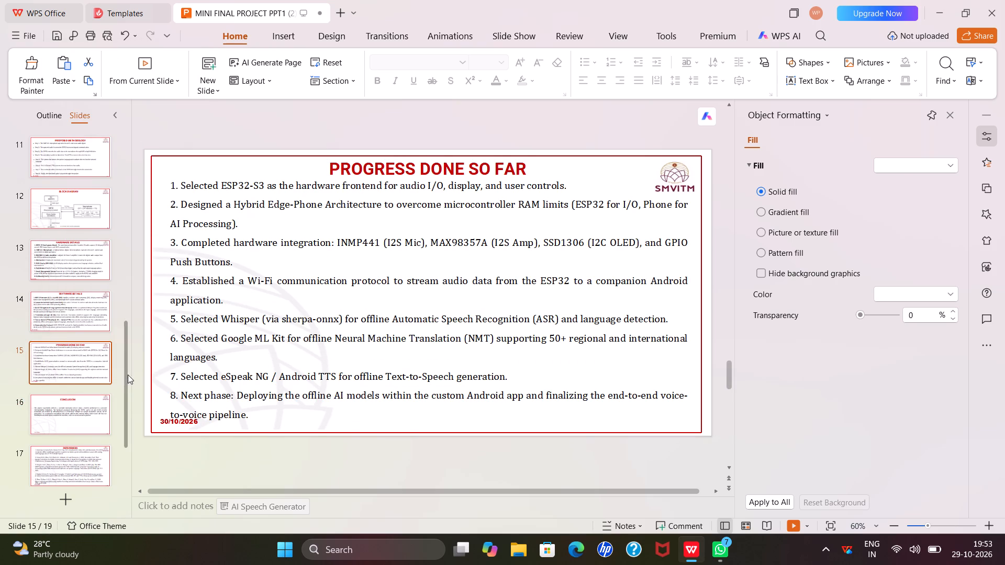
# Review slides 9 through 12, examining the Problem Statement, Objectives, Proposed Methodology and Block Diagram.
pyautogui.moveTo(126, 375); pyautogui.dragTo(127, 129)
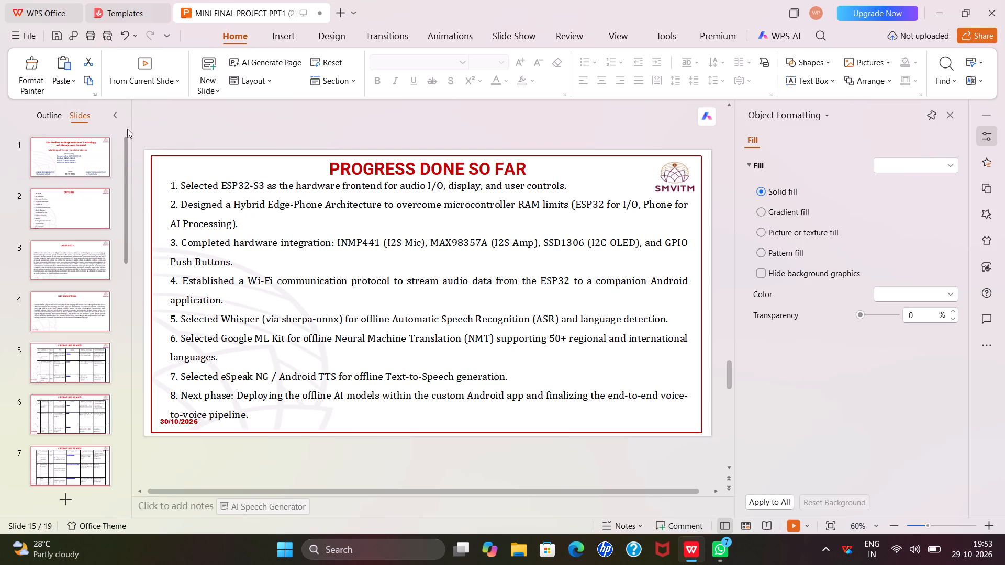
pyautogui.moveTo(127, 129); pyautogui.dragTo(126, 110)
pyautogui.moveTo(126, 162); pyautogui.dragTo(126, 165)
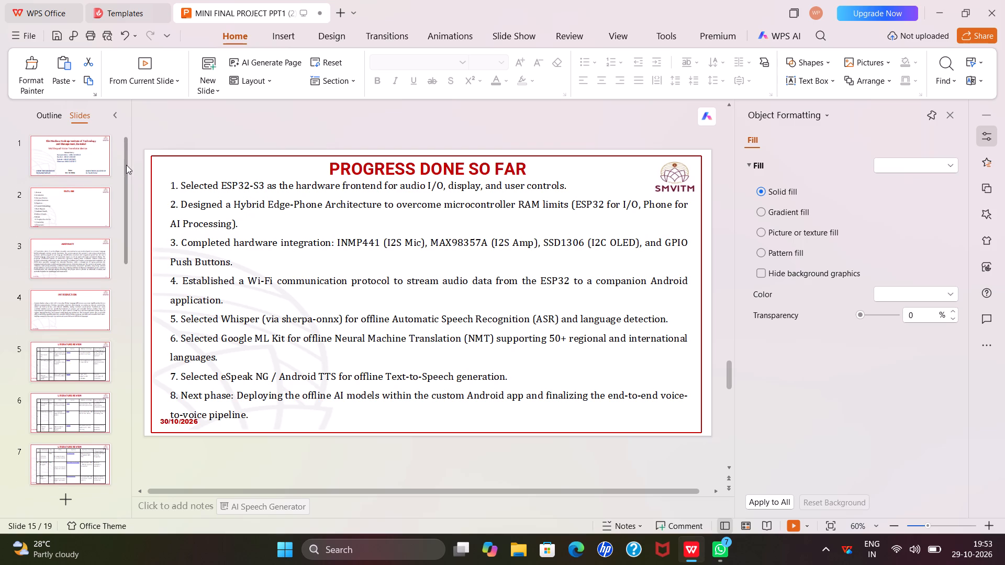
pyautogui.moveTo(126, 165); pyautogui.dragTo(129, 170)
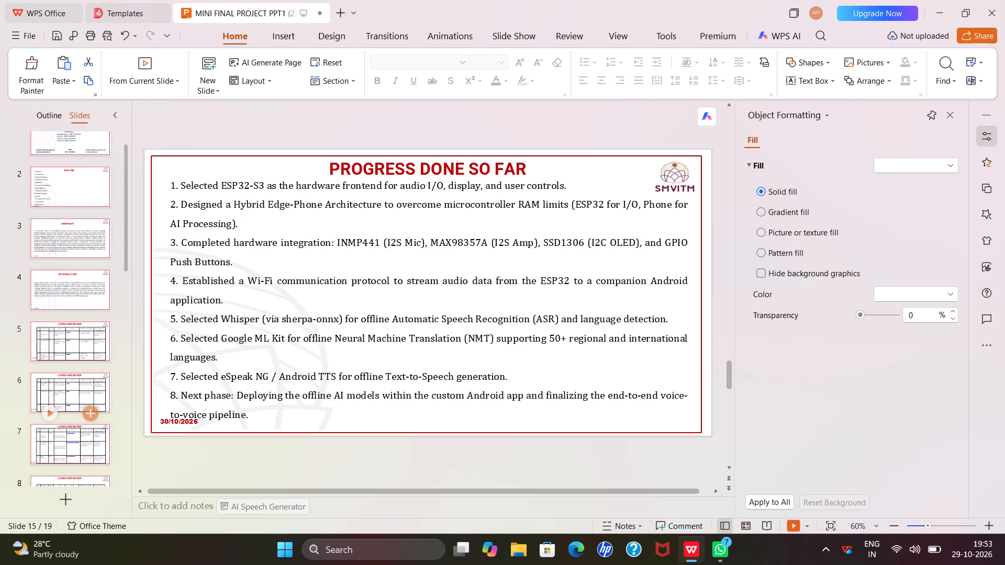
pyautogui.moveTo(125, 258); pyautogui.dragTo(133, 303)
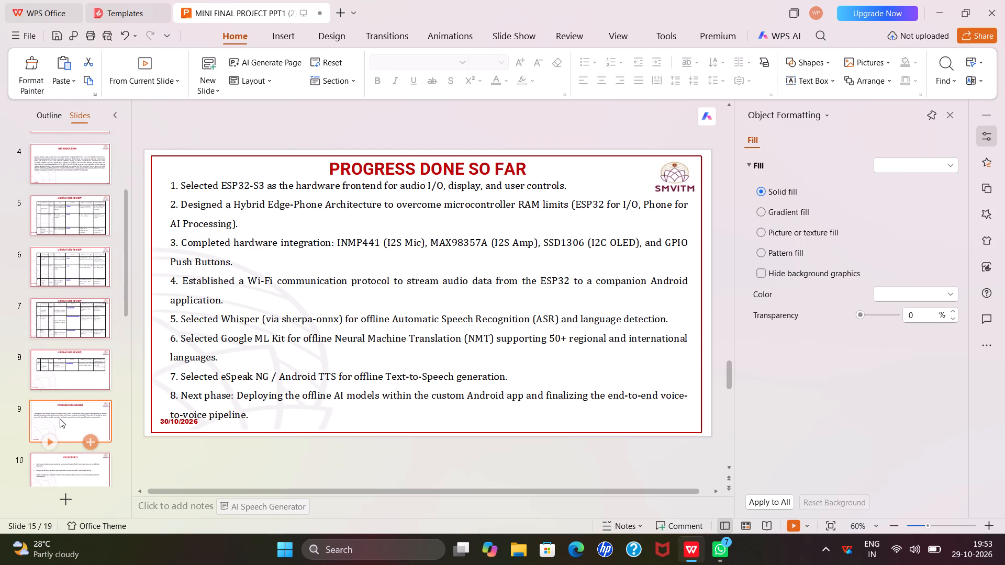
pyautogui.click(60, 420)
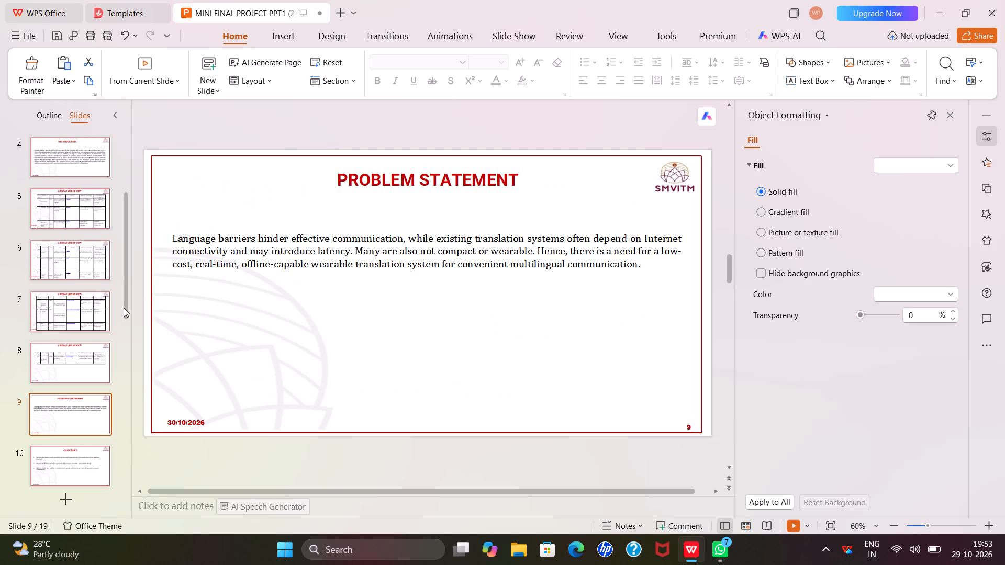
pyautogui.moveTo(124, 308); pyautogui.dragTo(132, 342)
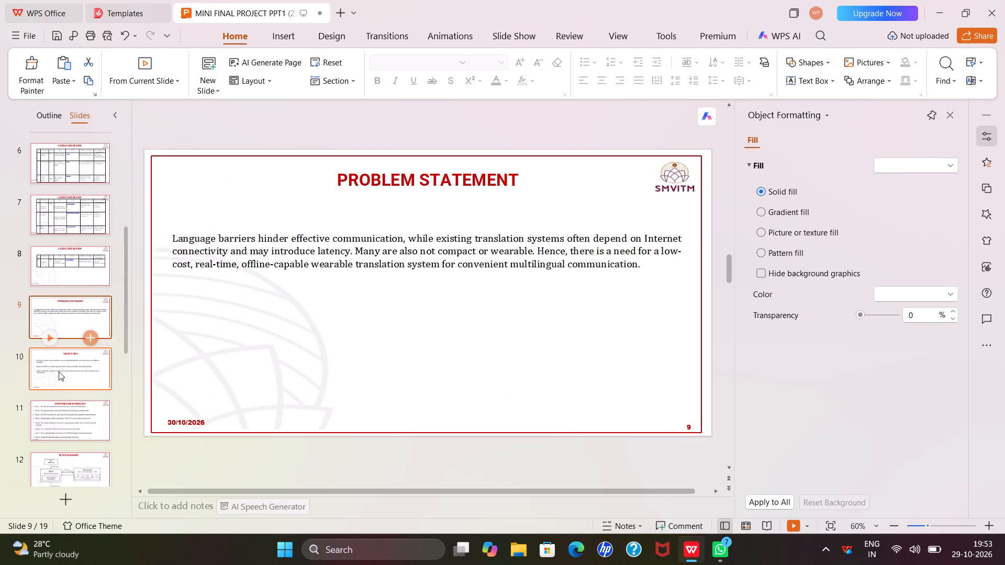
pyautogui.click(59, 371)
pyautogui.moveTo(124, 332); pyautogui.dragTo(126, 337)
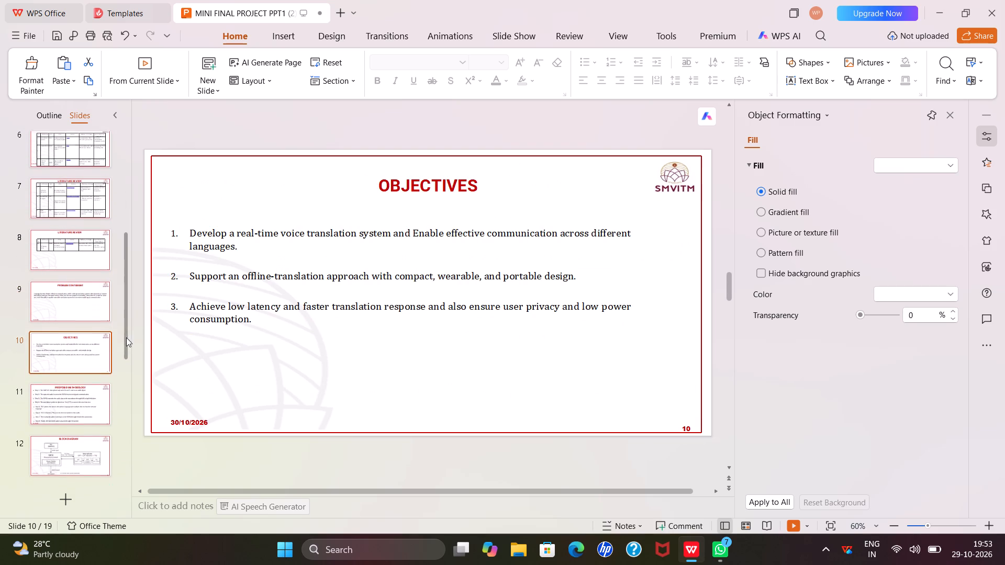
pyautogui.moveTo(126, 337); pyautogui.dragTo(131, 359)
pyautogui.click(74, 335)
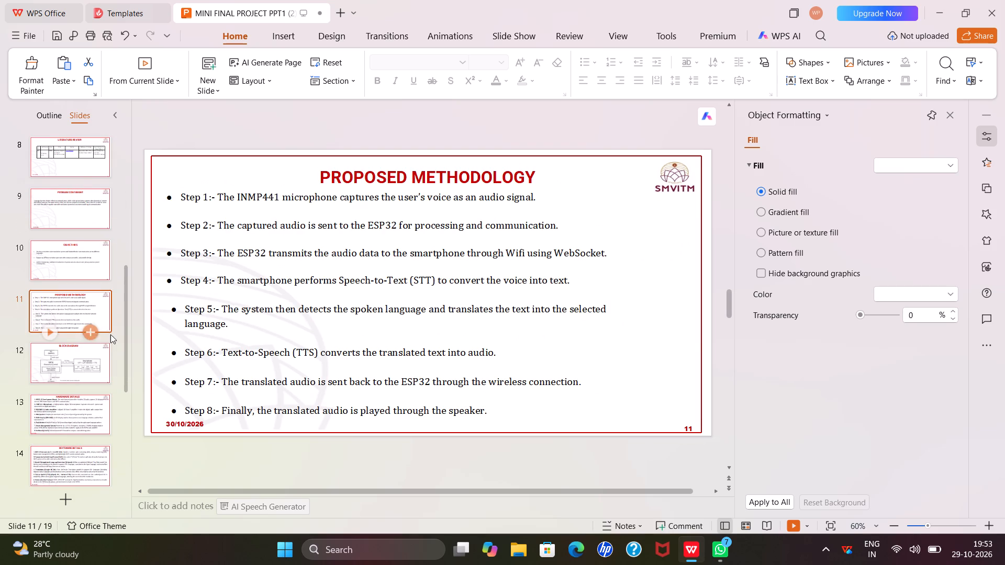
pyautogui.click(70, 358)
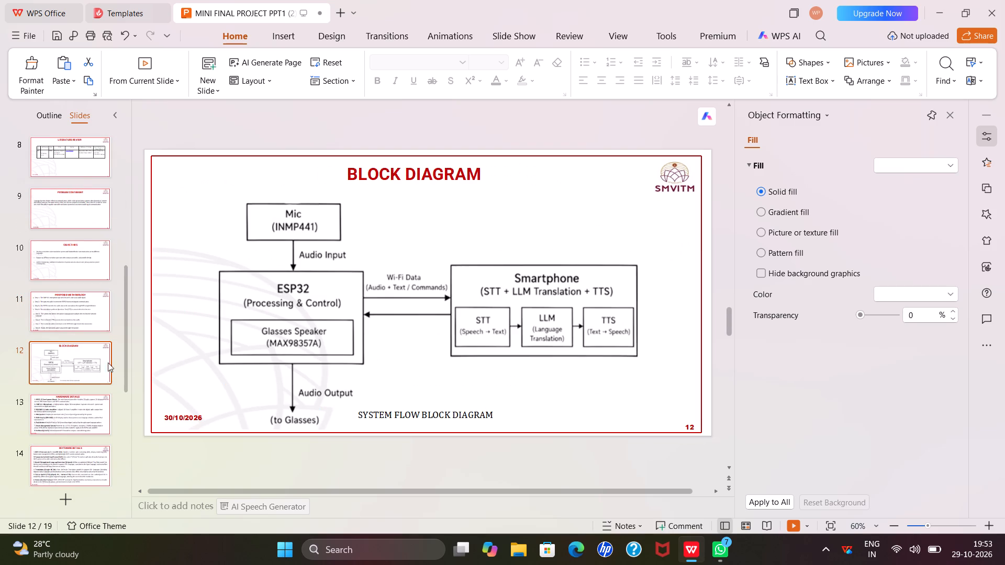
# Review slides 13 through 19, examining the hardware and software details, progress, Conclusion, References and Thank You slides.
pyautogui.moveTo(126, 369); pyautogui.dragTo(133, 399)
pyautogui.click(44, 322)
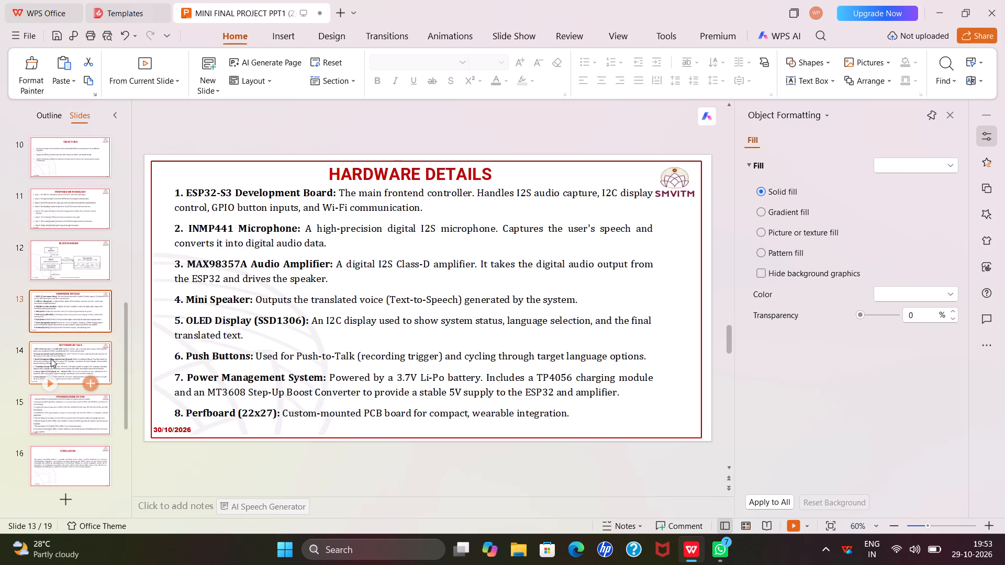
pyautogui.click(51, 358)
pyautogui.click(59, 400)
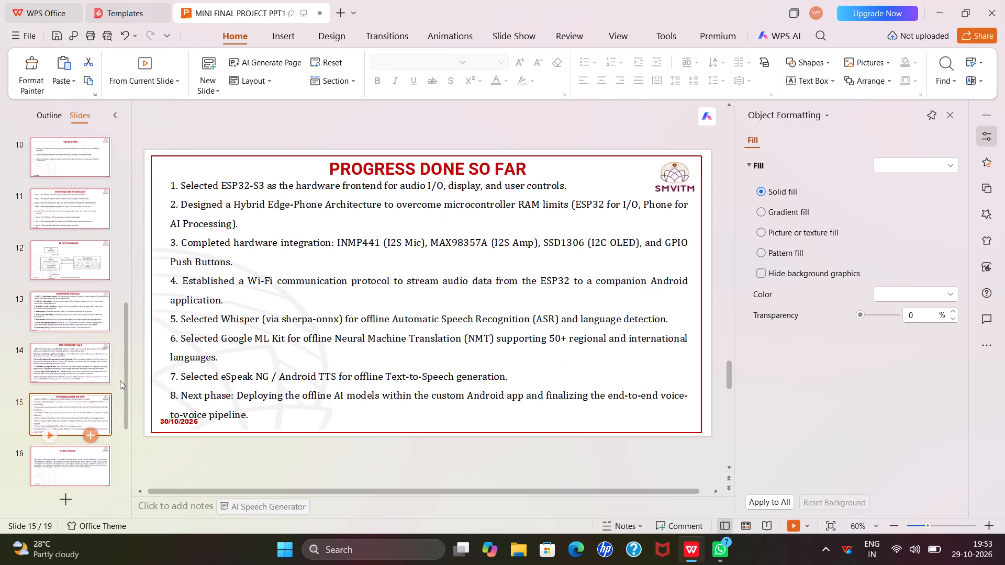
pyautogui.moveTo(126, 381); pyautogui.dragTo(140, 450)
pyautogui.click(74, 304)
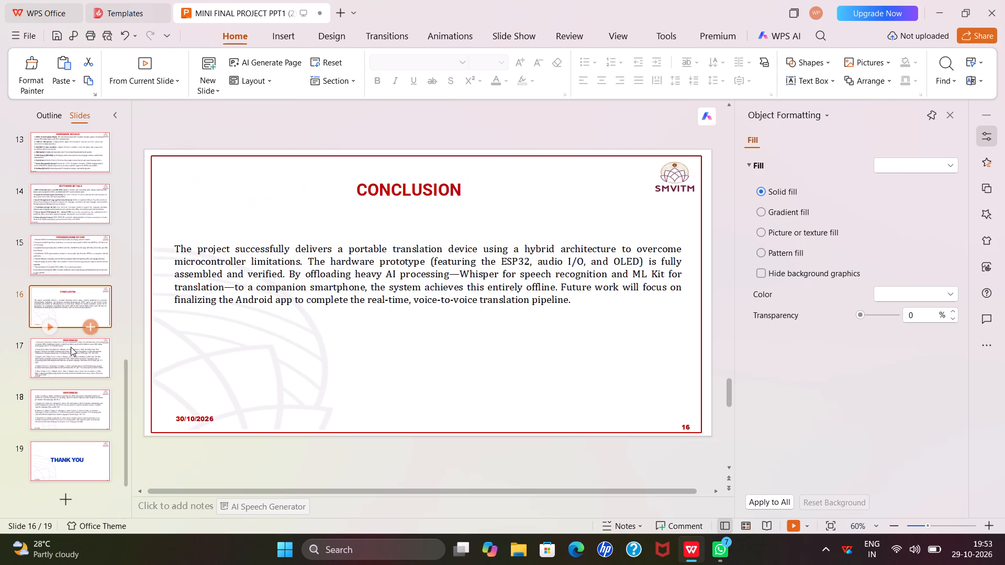
pyautogui.click(71, 347)
pyautogui.click(71, 402)
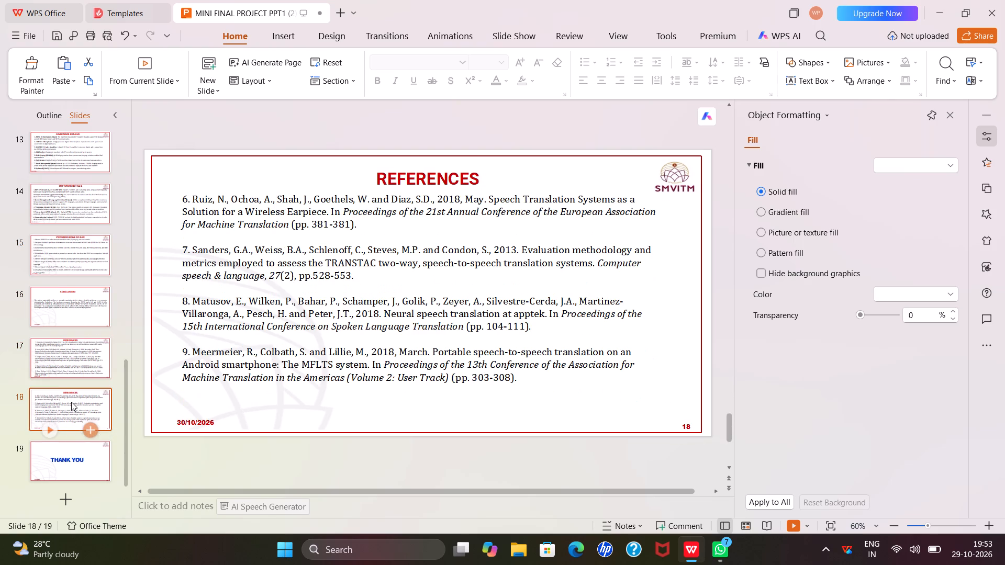
pyautogui.click(60, 460)
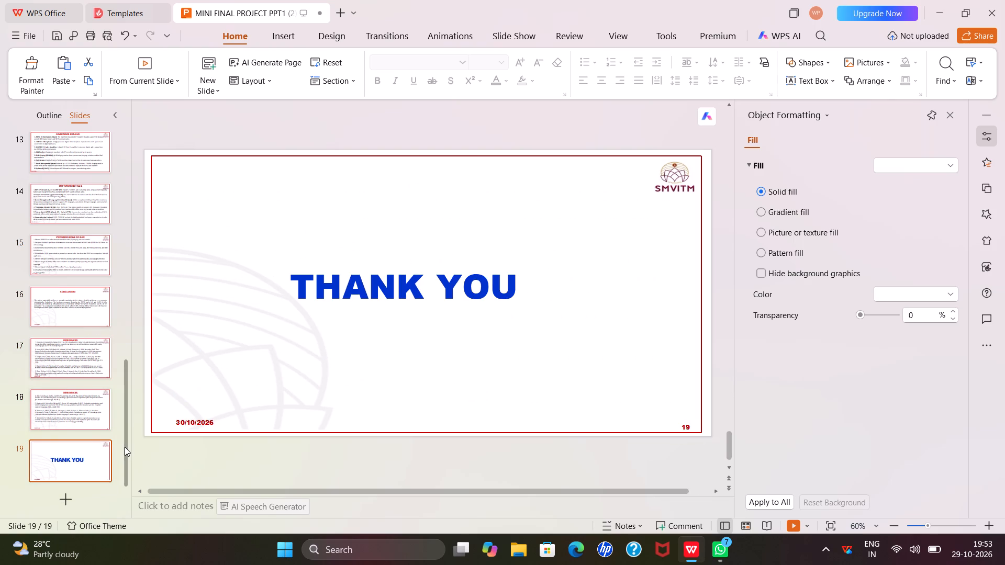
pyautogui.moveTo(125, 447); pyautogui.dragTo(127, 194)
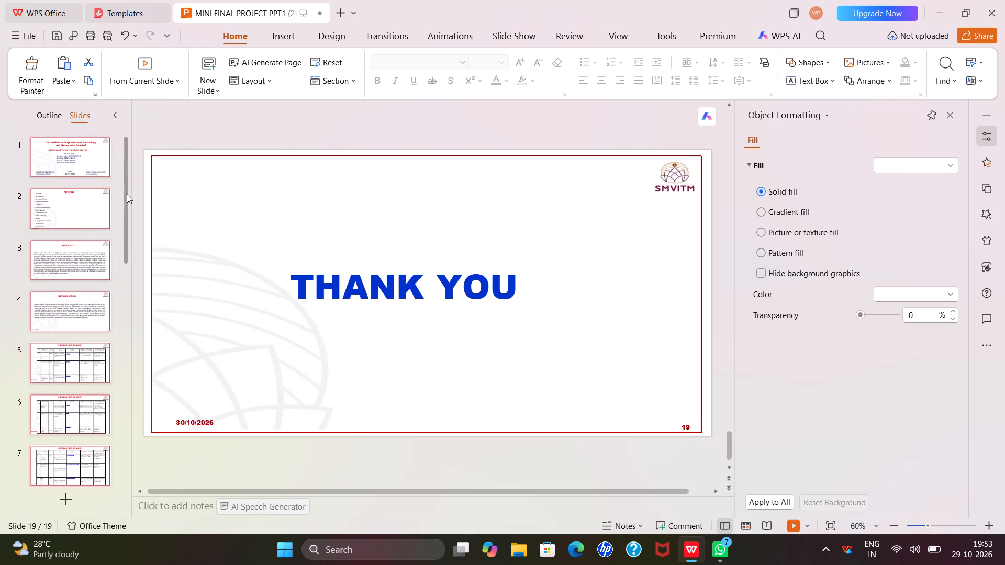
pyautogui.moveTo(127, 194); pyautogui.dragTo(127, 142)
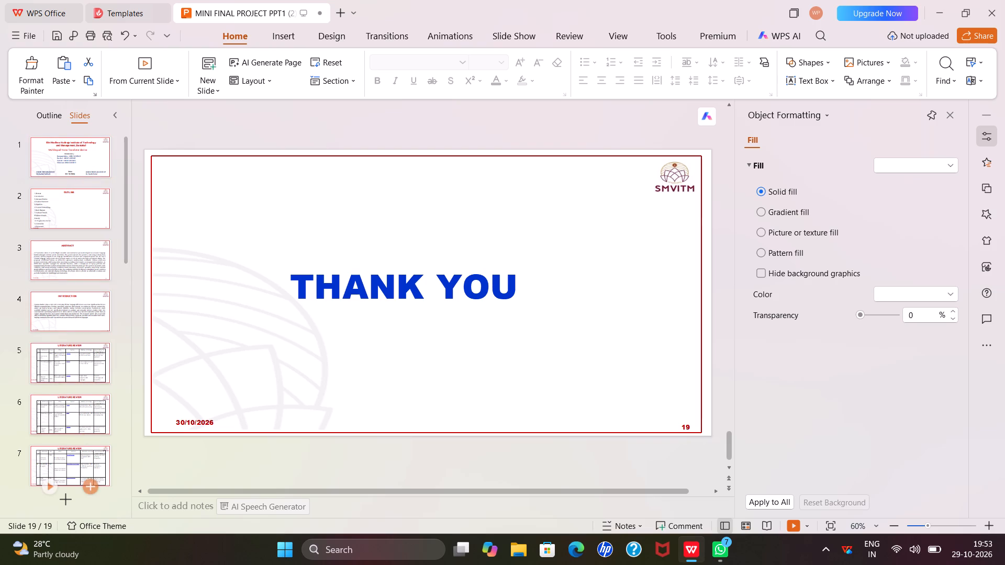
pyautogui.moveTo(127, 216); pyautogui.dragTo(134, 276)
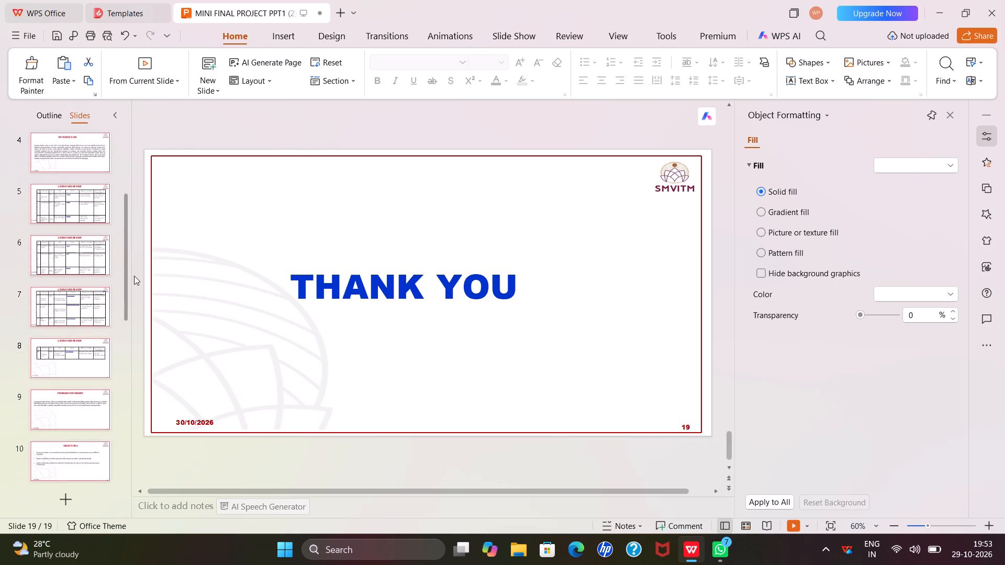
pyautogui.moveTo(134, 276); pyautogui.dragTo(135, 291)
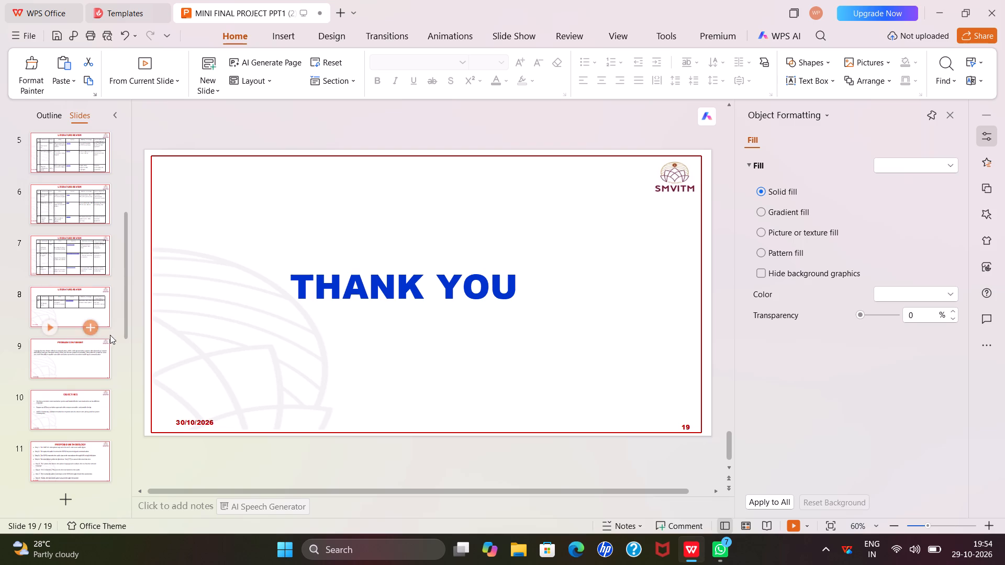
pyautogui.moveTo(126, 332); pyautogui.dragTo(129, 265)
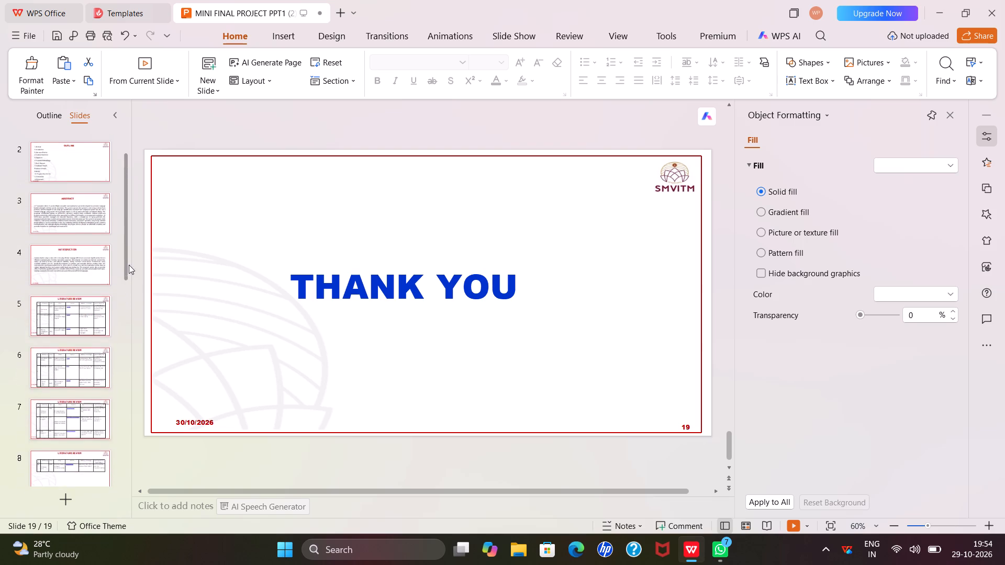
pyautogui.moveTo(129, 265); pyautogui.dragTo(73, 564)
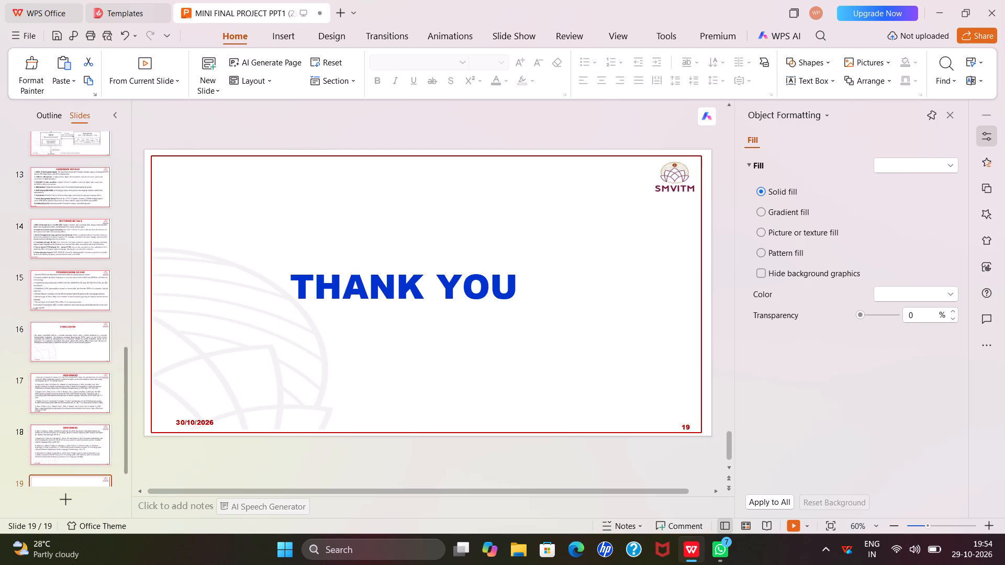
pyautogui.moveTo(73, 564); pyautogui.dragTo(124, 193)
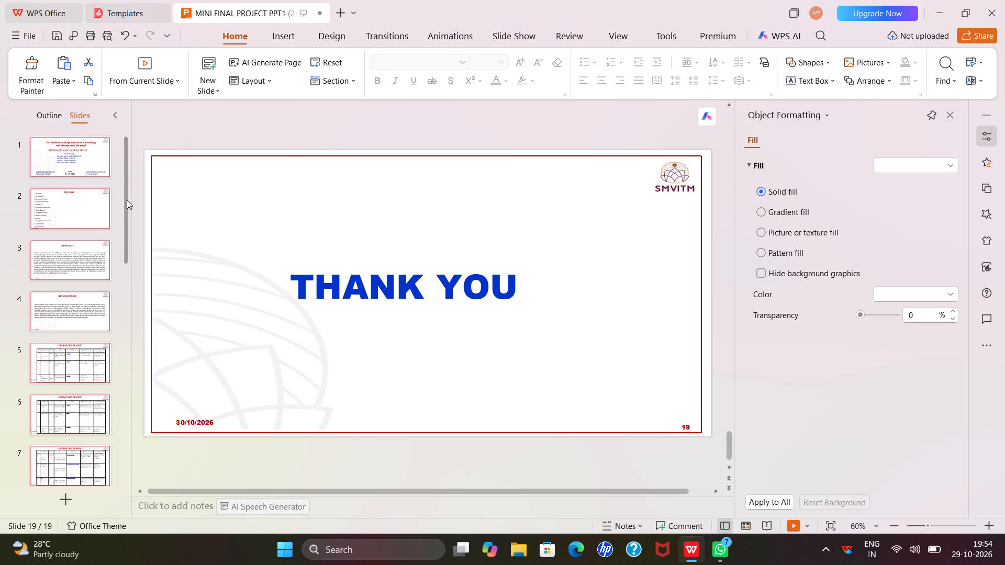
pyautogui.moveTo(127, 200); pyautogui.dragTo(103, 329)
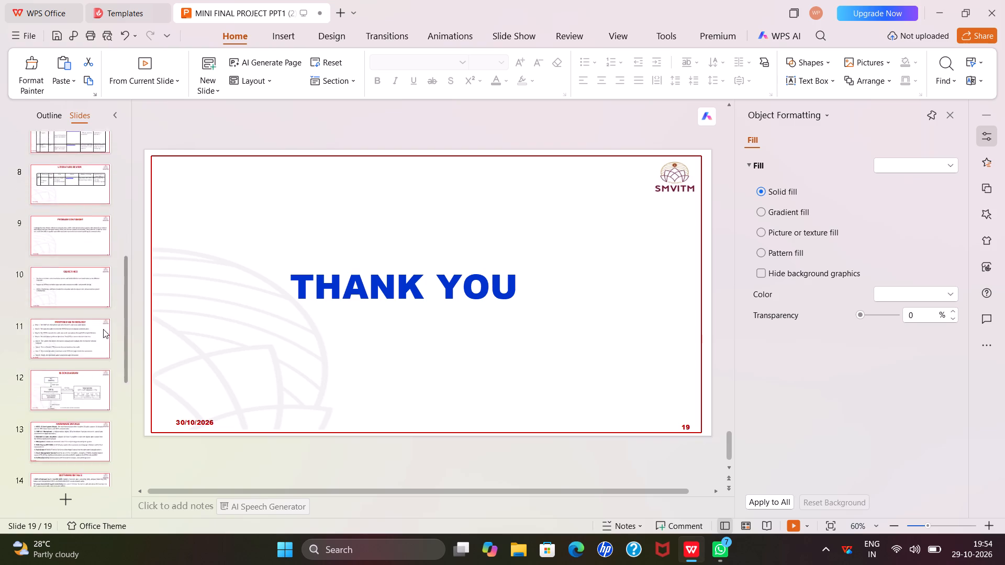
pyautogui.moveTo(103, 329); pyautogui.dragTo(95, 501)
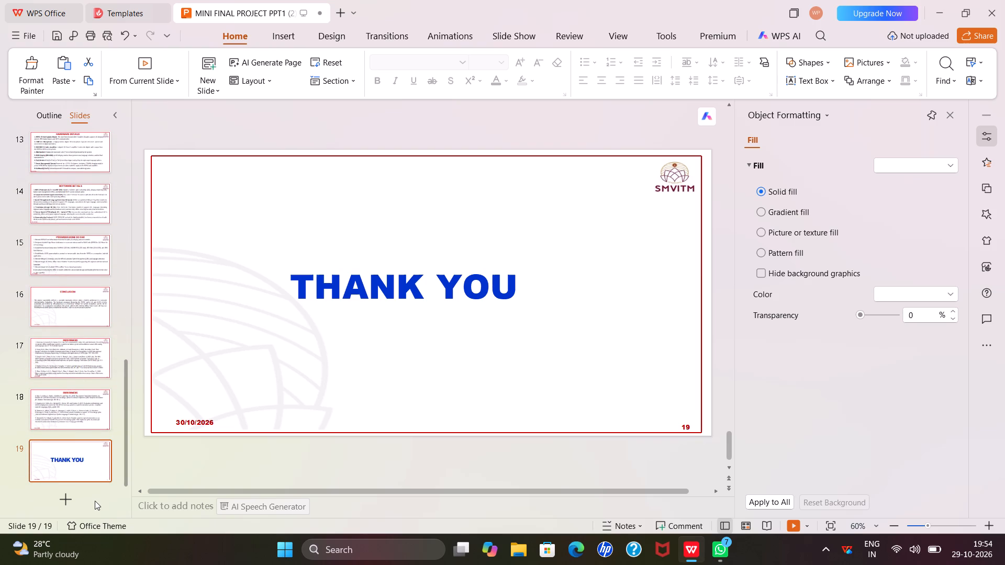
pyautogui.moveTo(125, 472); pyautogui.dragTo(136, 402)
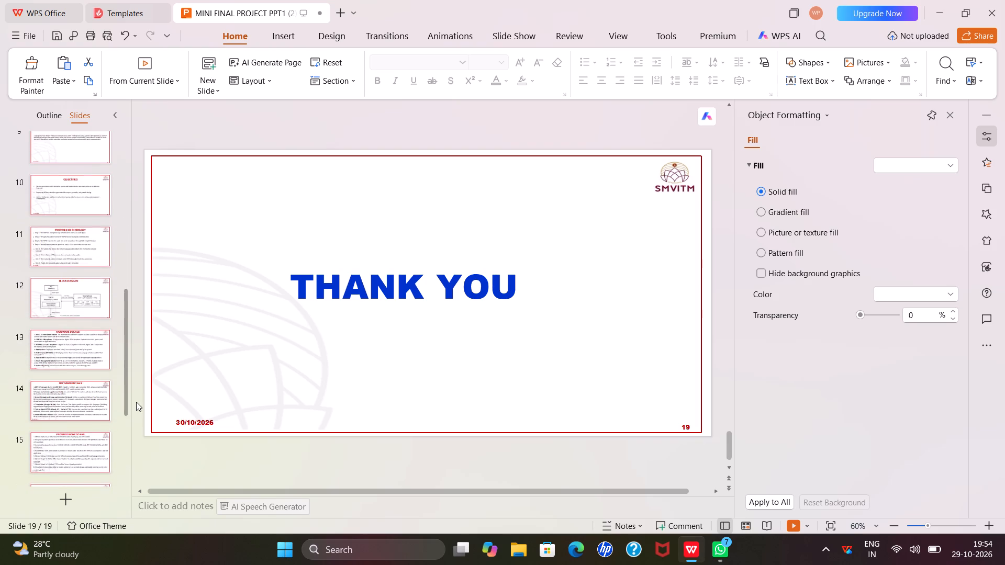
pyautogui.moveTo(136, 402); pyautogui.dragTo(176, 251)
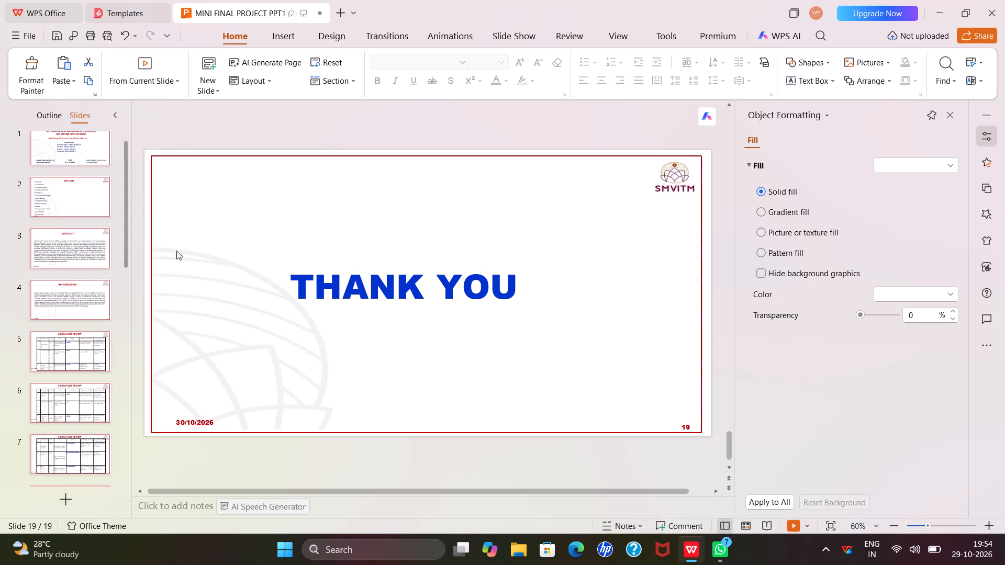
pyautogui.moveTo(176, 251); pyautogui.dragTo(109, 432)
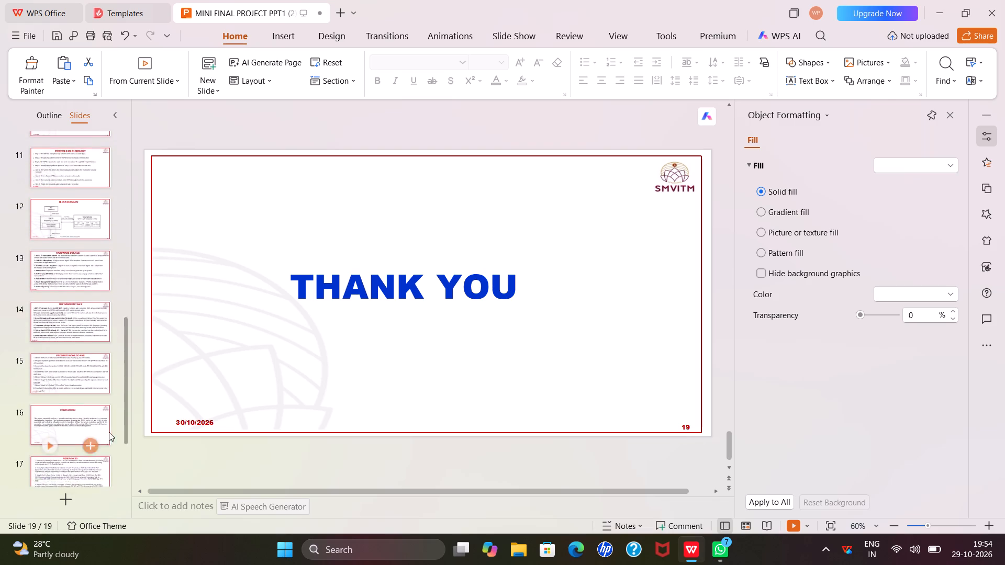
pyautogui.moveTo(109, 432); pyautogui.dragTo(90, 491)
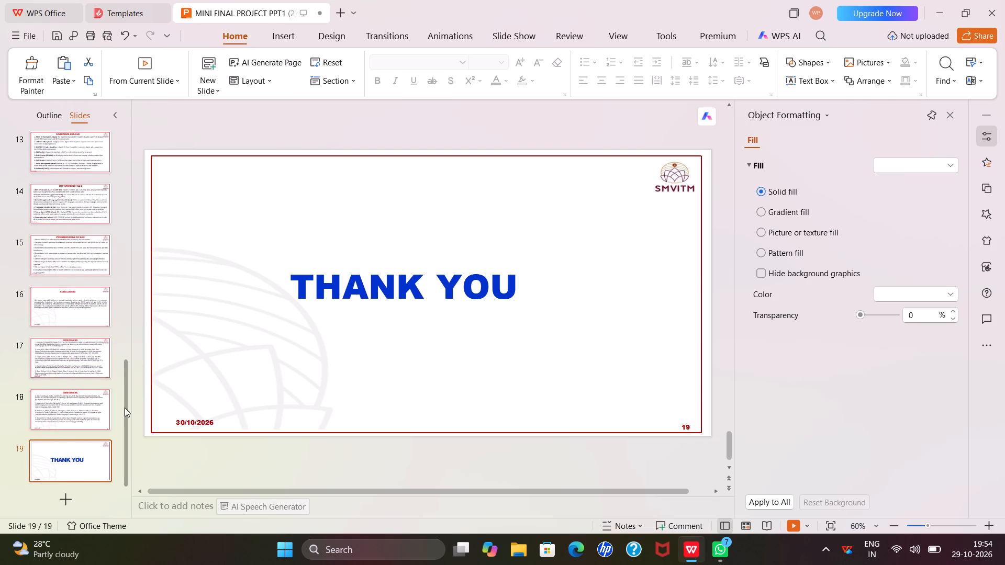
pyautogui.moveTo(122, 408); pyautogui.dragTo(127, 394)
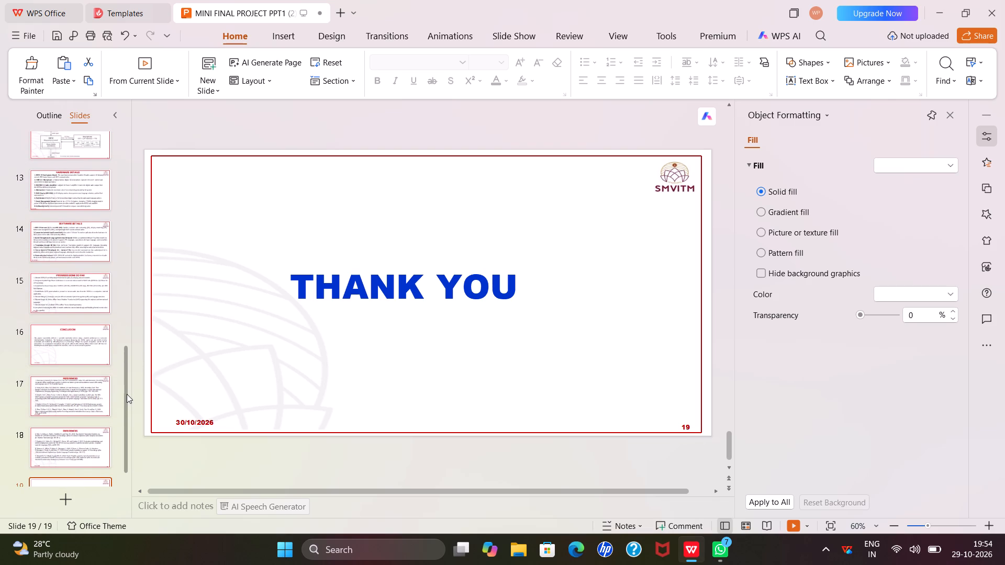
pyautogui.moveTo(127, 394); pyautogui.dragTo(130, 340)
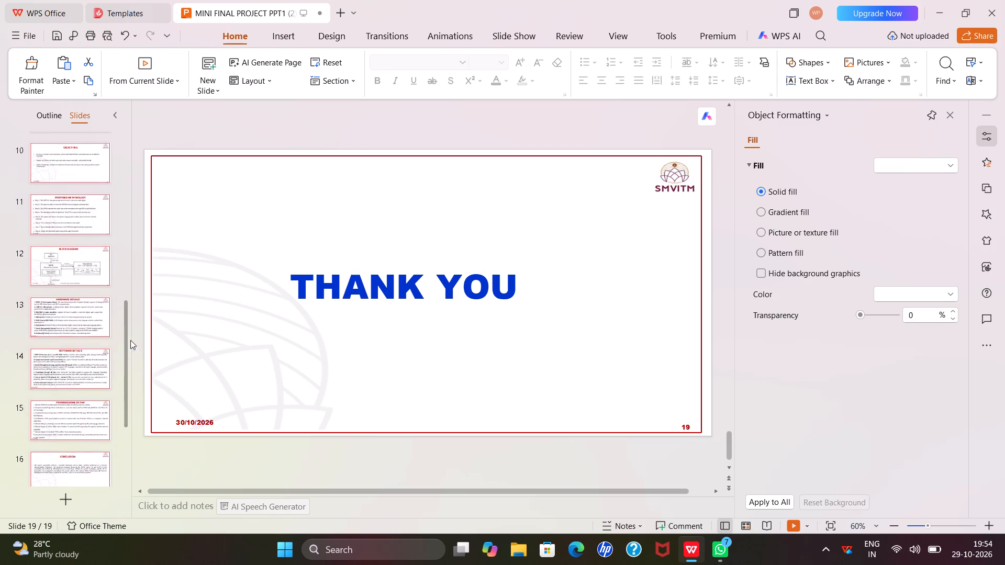
# Insert a new slide with title and text placeholders directly after the Progress Done So Far slide.
pyautogui.moveTo(130, 340); pyautogui.dragTo(138, 99)
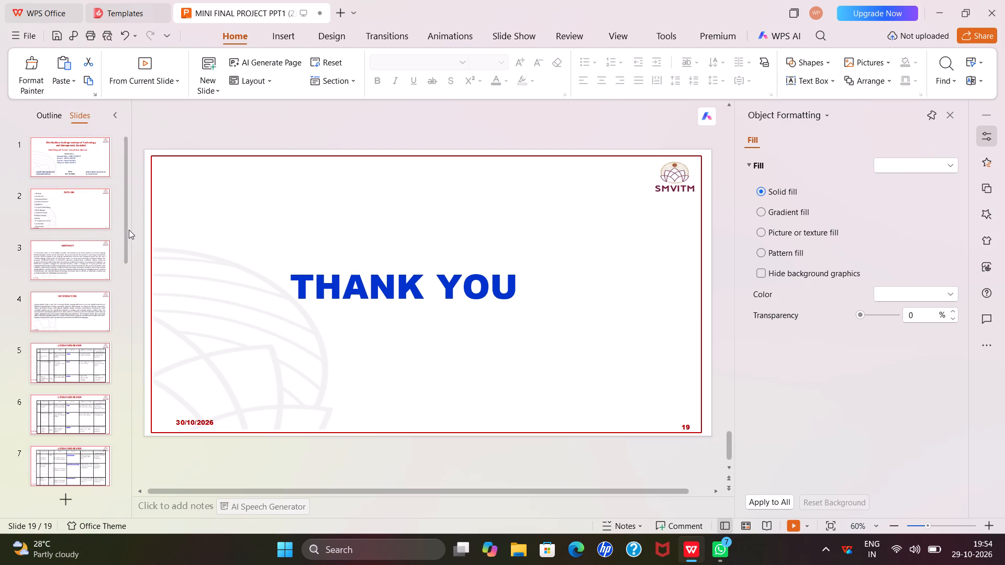
pyautogui.moveTo(126, 231); pyautogui.dragTo(103, 325)
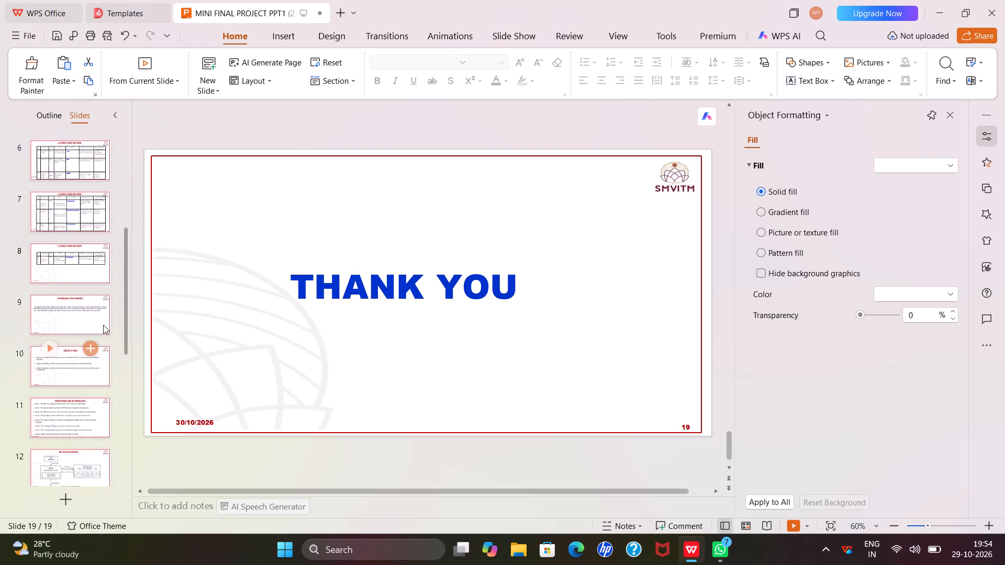
pyautogui.moveTo(103, 325); pyautogui.dragTo(86, 487)
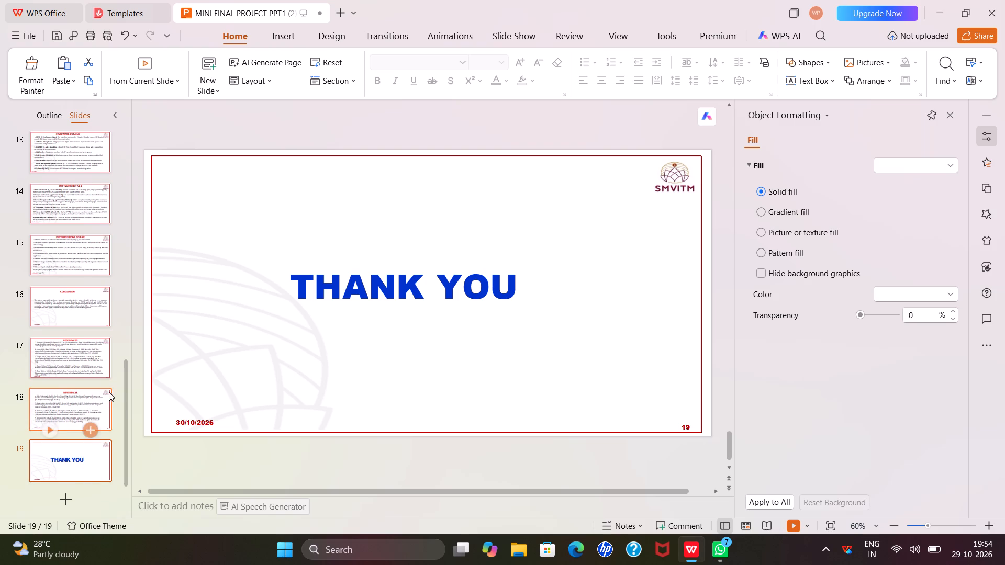
pyautogui.click(98, 251)
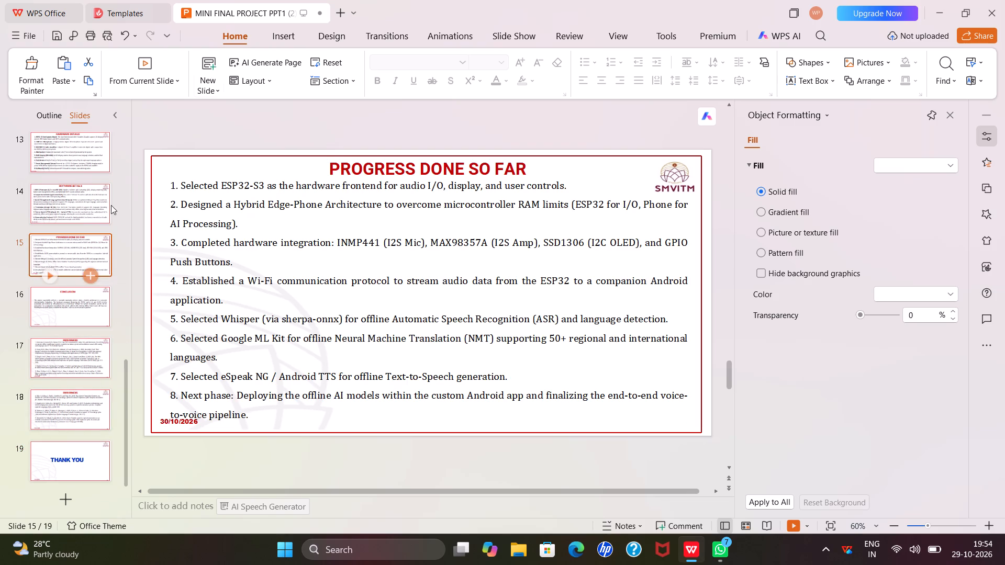
pyautogui.click(211, 79)
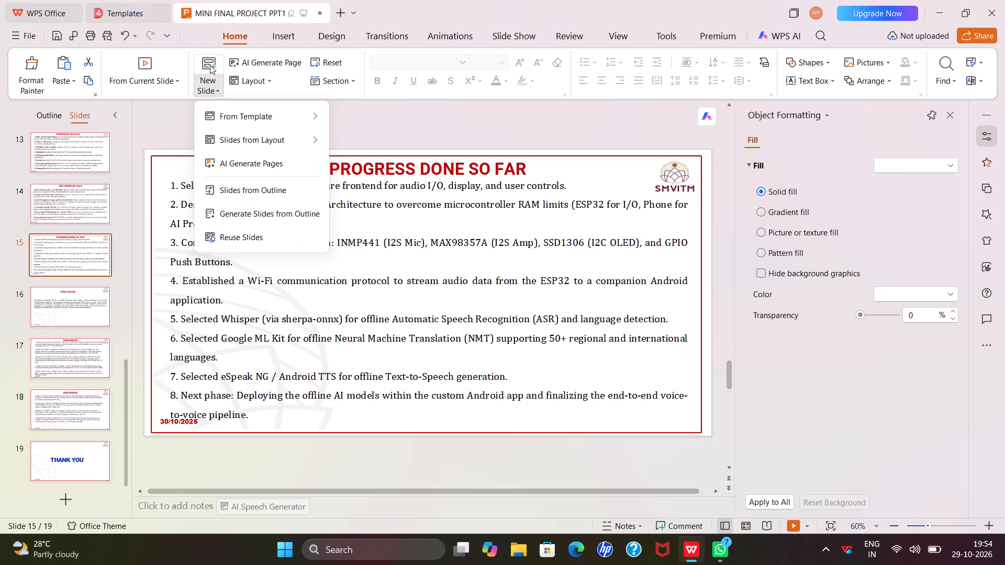
pyautogui.click(210, 65)
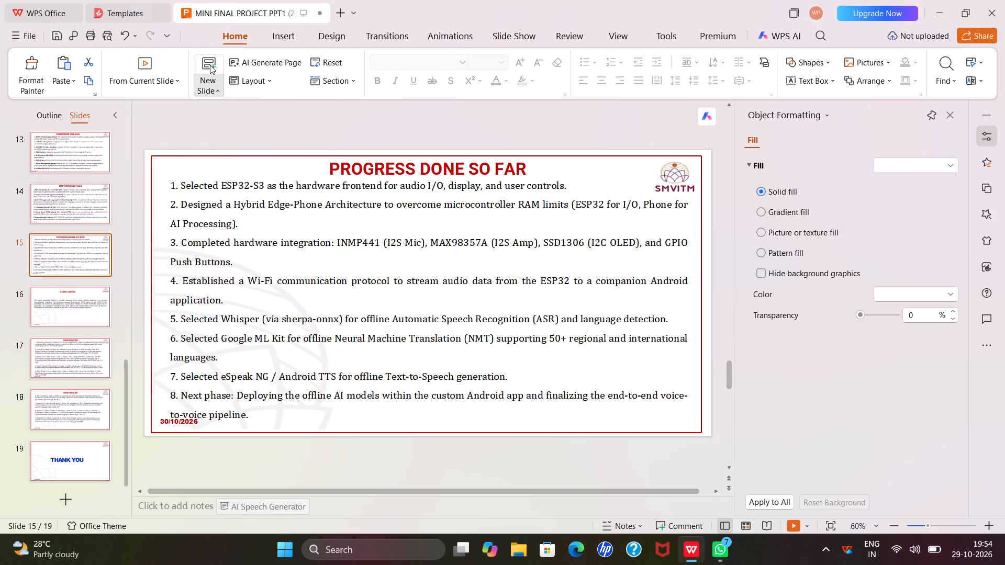
pyautogui.click(210, 65)
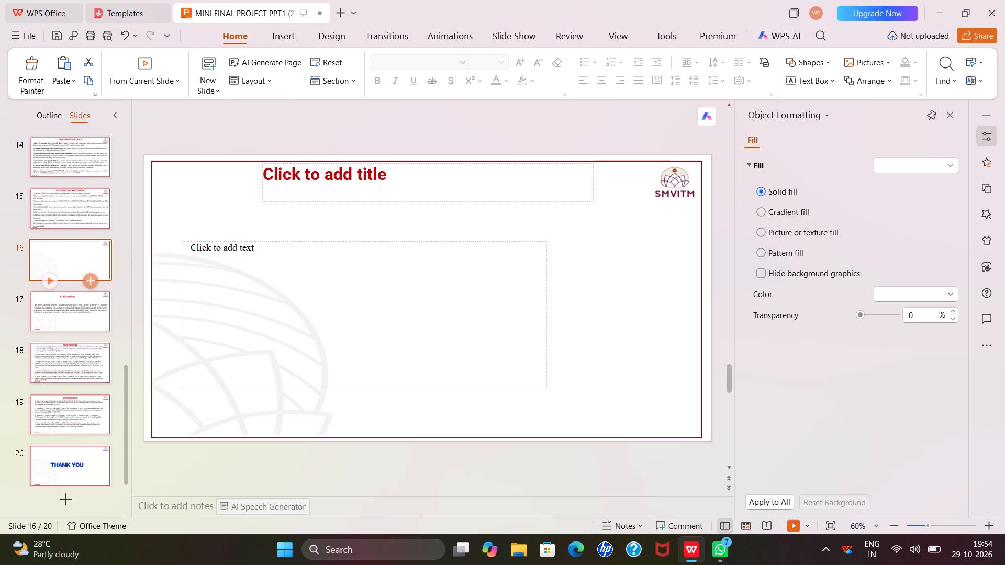
# Look through the thumbnails of the whole deck, from the title slide to the Thank You slide.
pyautogui.click(410, 185)
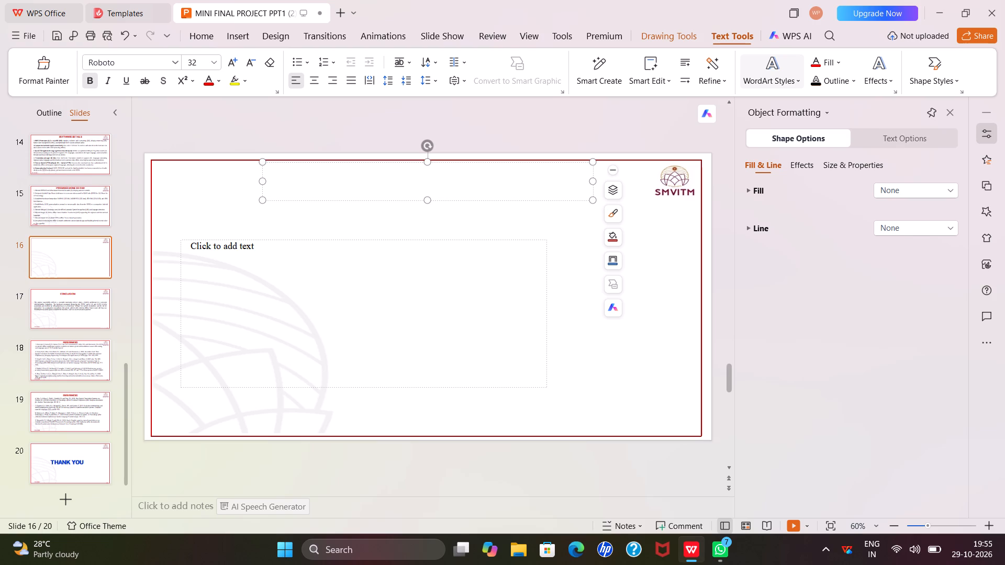
pyautogui.moveTo(127, 386); pyautogui.dragTo(165, 176)
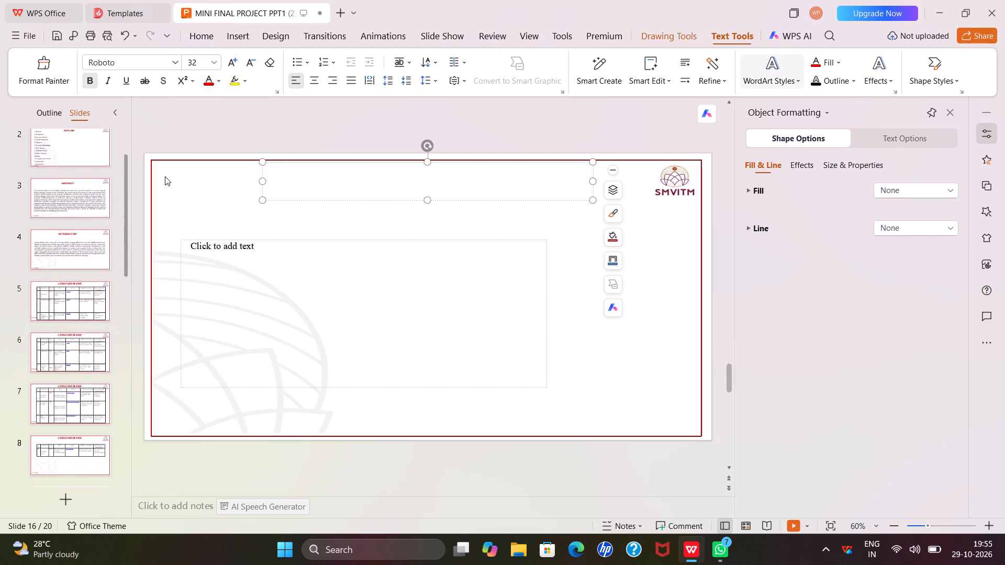
pyautogui.moveTo(165, 176); pyautogui.dragTo(160, 88)
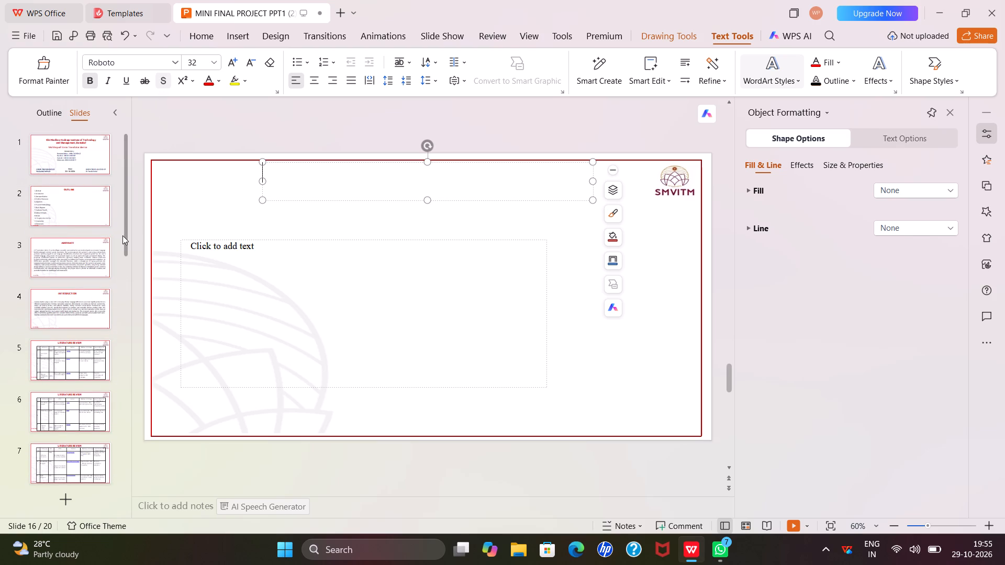
pyautogui.moveTo(122, 235); pyautogui.dragTo(129, 303)
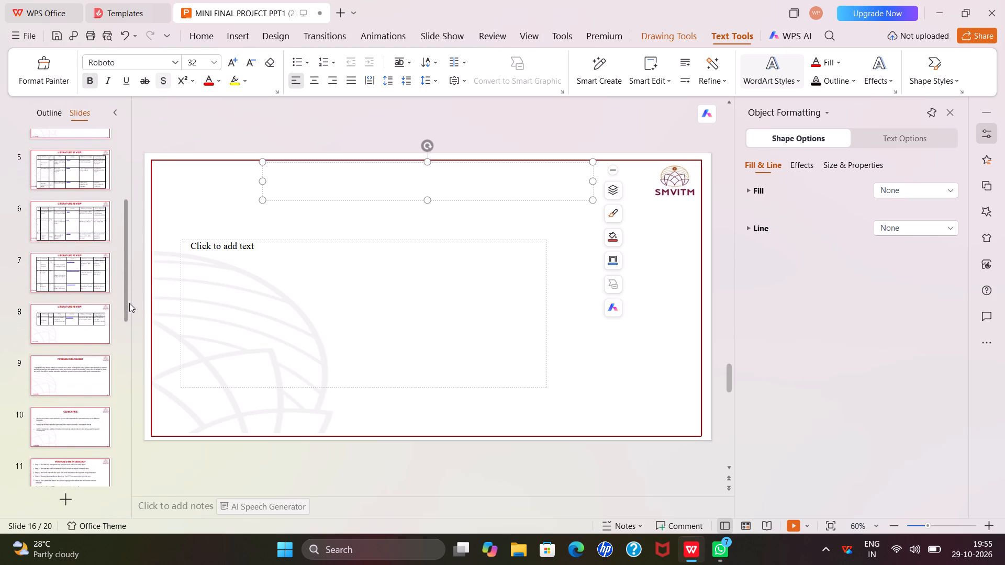
pyautogui.moveTo(129, 303); pyautogui.dragTo(129, 330)
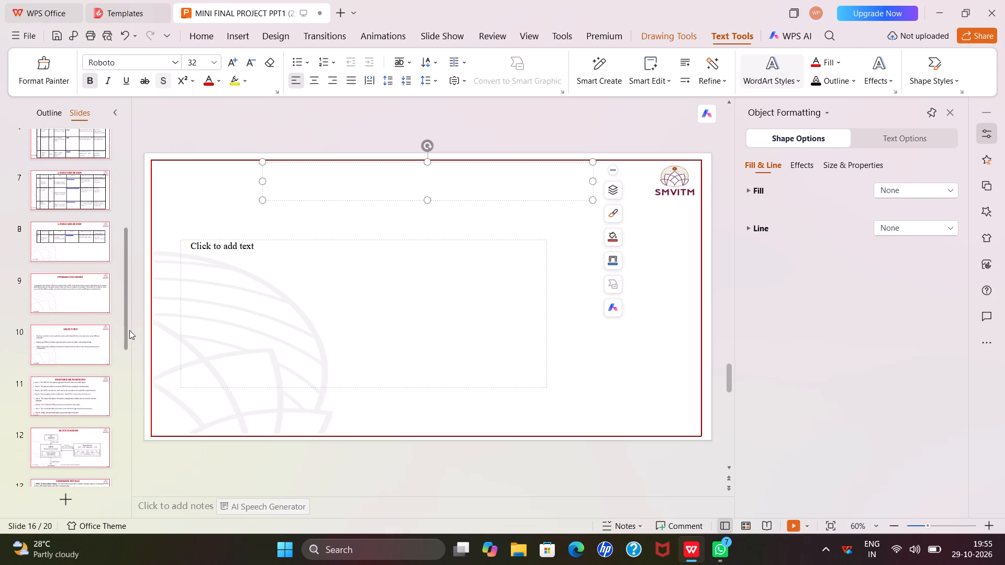
pyautogui.moveTo(129, 330); pyautogui.dragTo(129, 333)
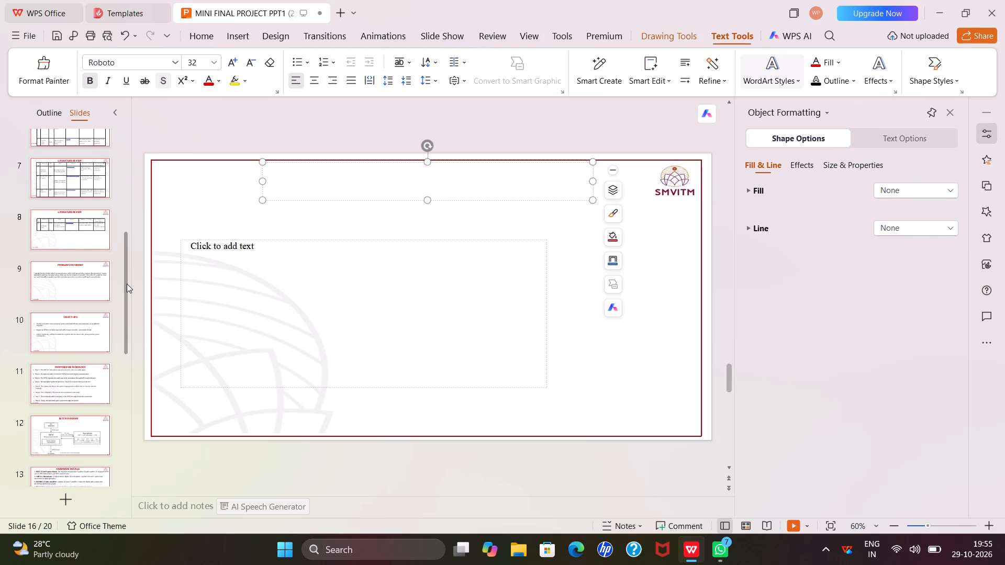
pyautogui.moveTo(126, 282); pyautogui.dragTo(133, 132)
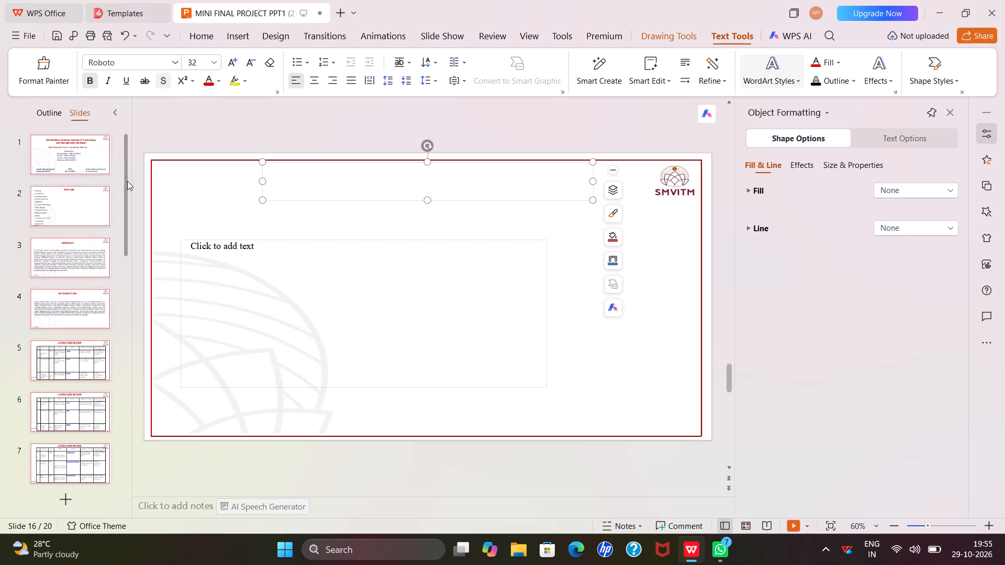
pyautogui.moveTo(127, 181); pyautogui.dragTo(121, 333)
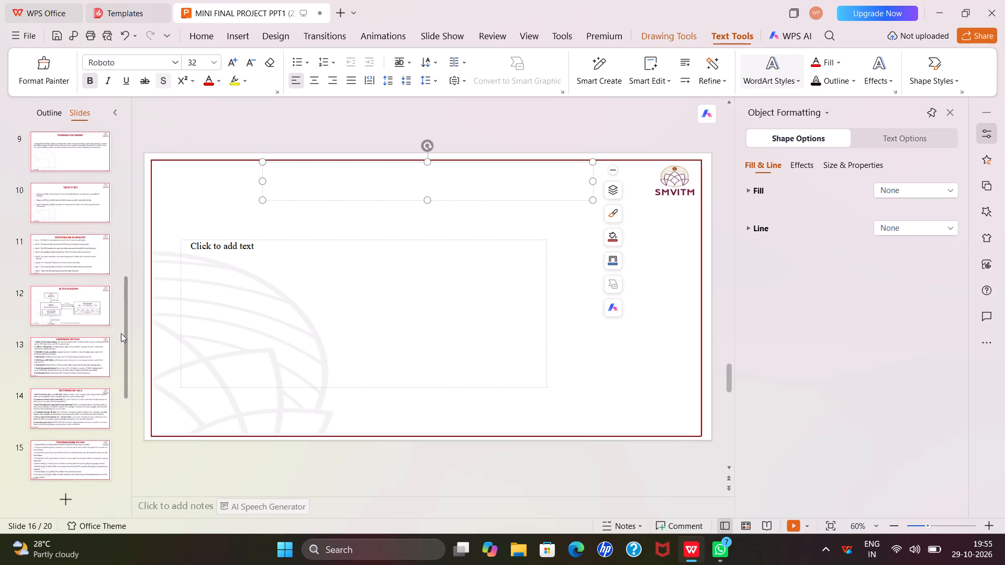
pyautogui.moveTo(121, 333); pyautogui.dragTo(127, 476)
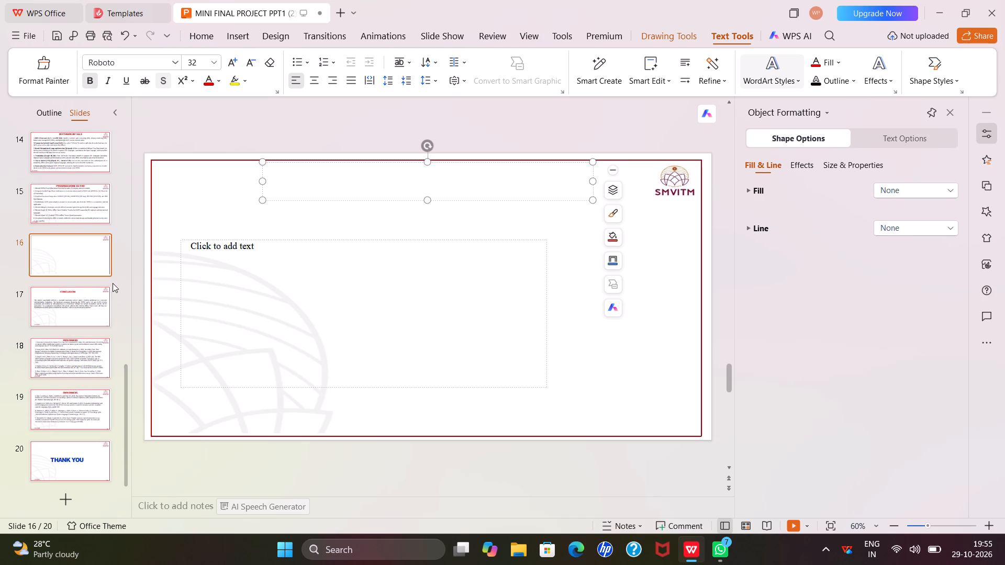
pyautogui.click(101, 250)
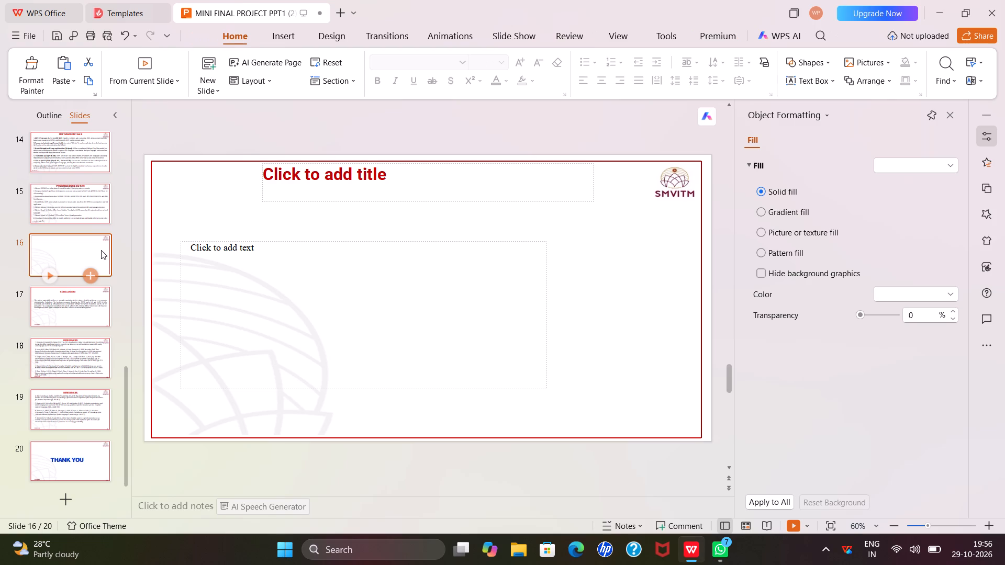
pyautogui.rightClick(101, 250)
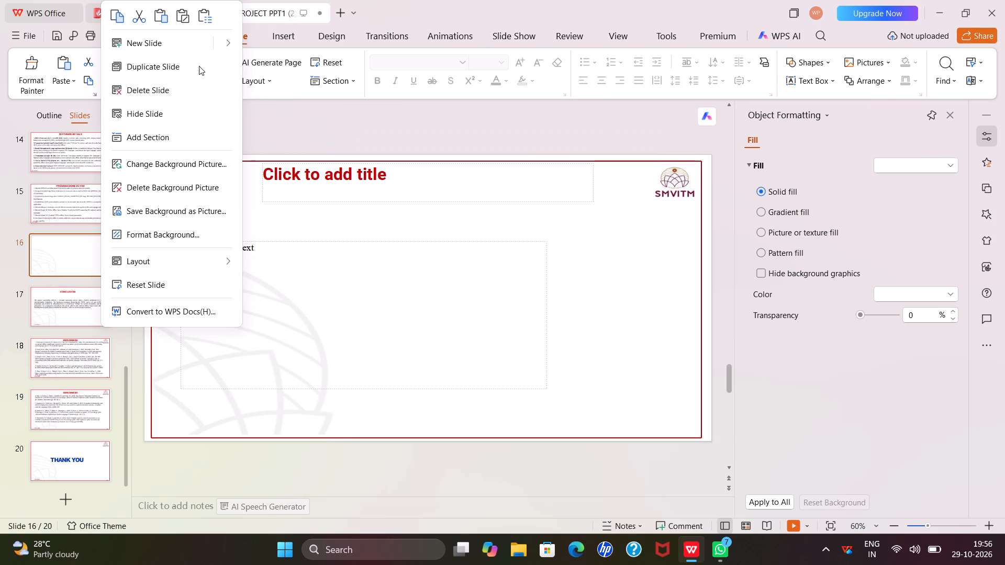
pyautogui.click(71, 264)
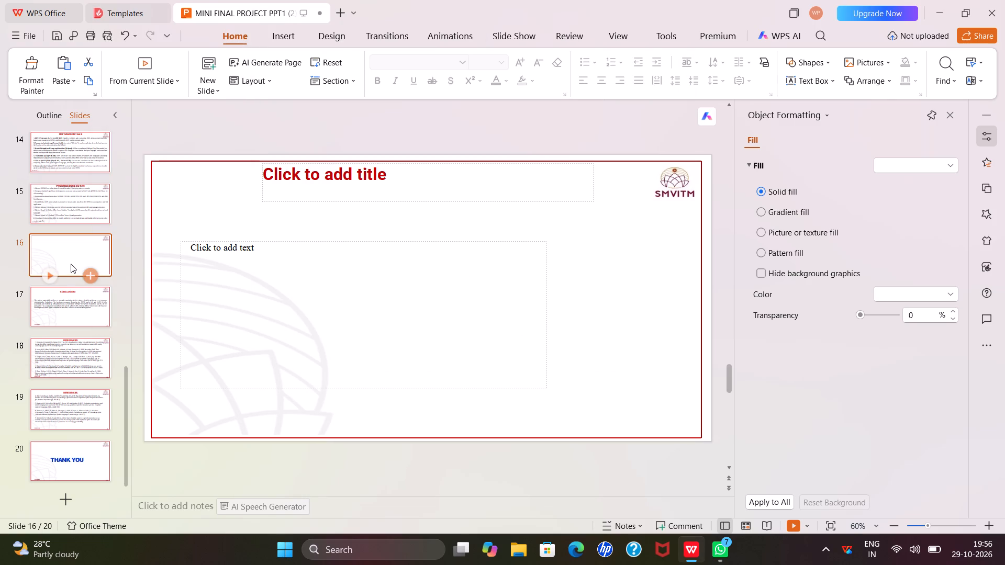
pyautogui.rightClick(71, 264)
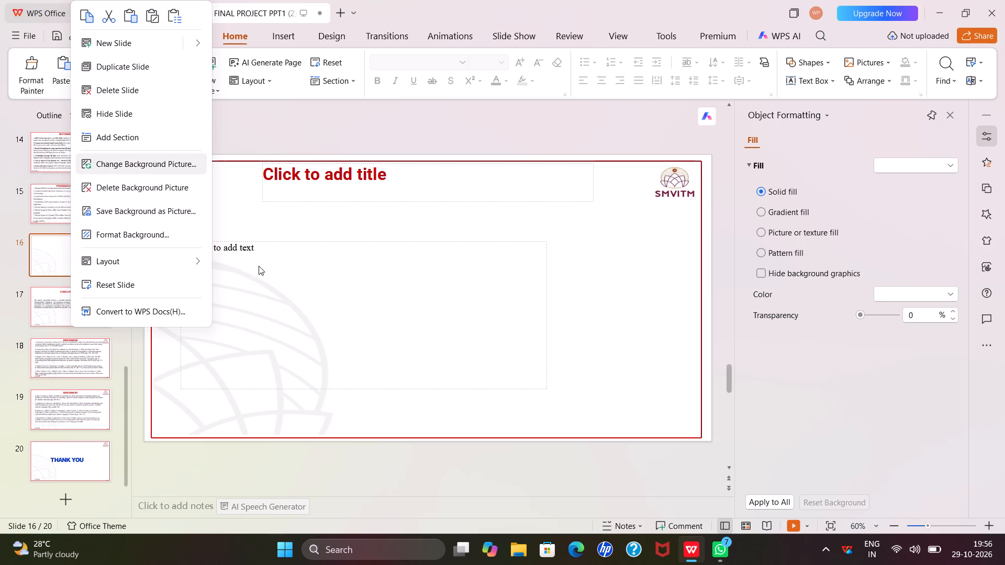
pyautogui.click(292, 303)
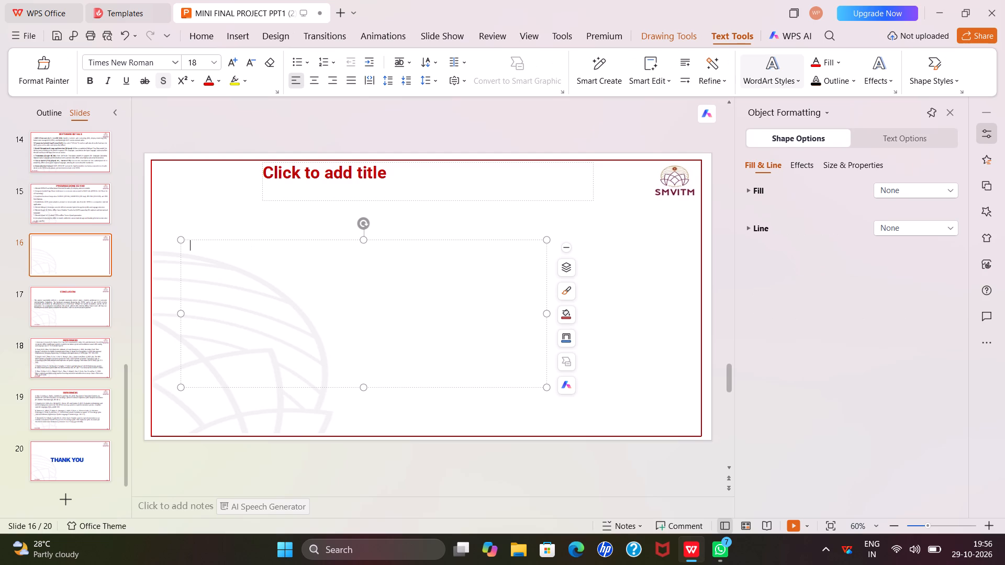
# Go back to the Abstract slide and examine it along with the neighbouring opening slides.
pyautogui.moveTo(123, 398); pyautogui.dragTo(167, 200)
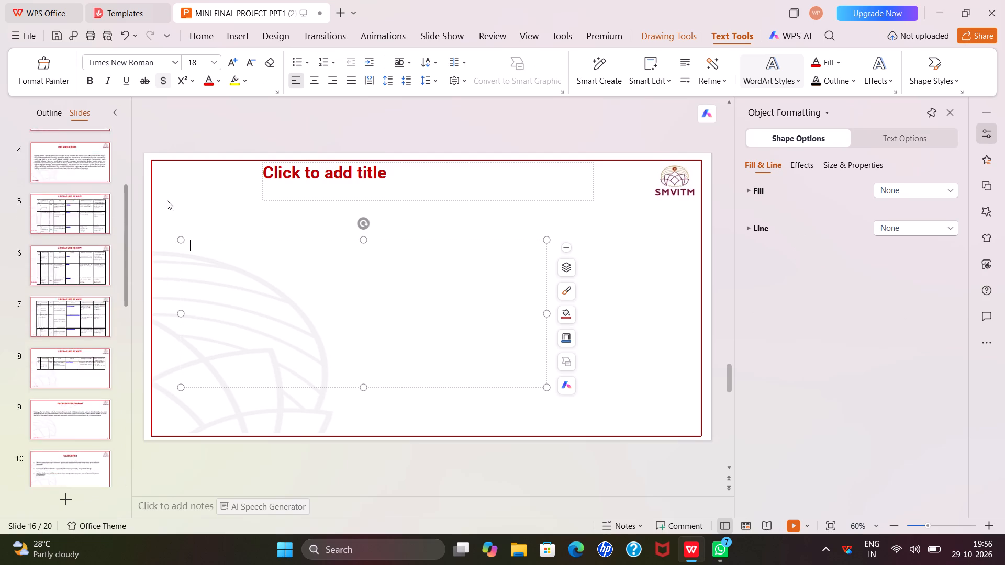
pyautogui.moveTo(167, 200); pyautogui.dragTo(158, 119)
pyautogui.click(41, 242)
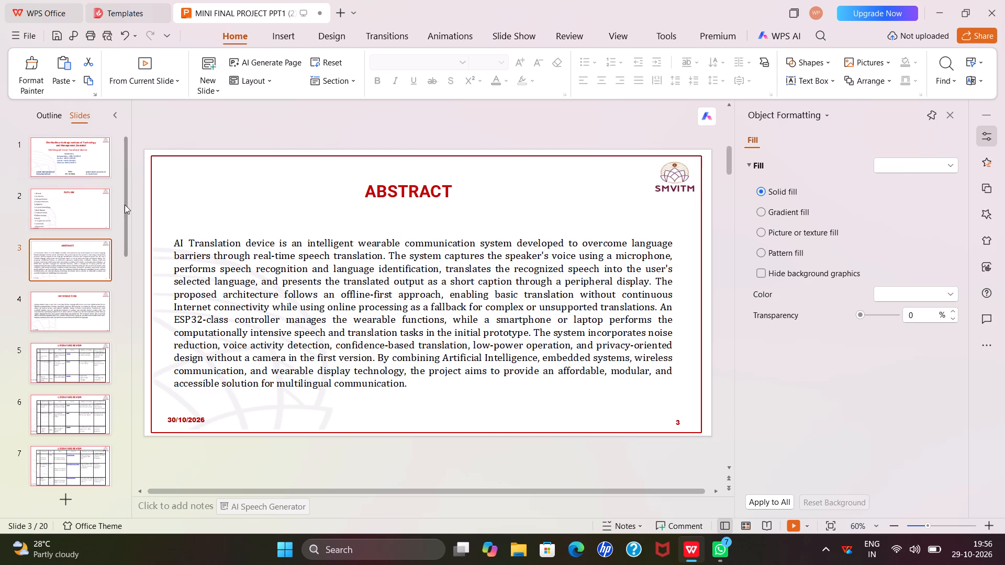
pyautogui.moveTo(125, 205); pyautogui.dragTo(129, 215)
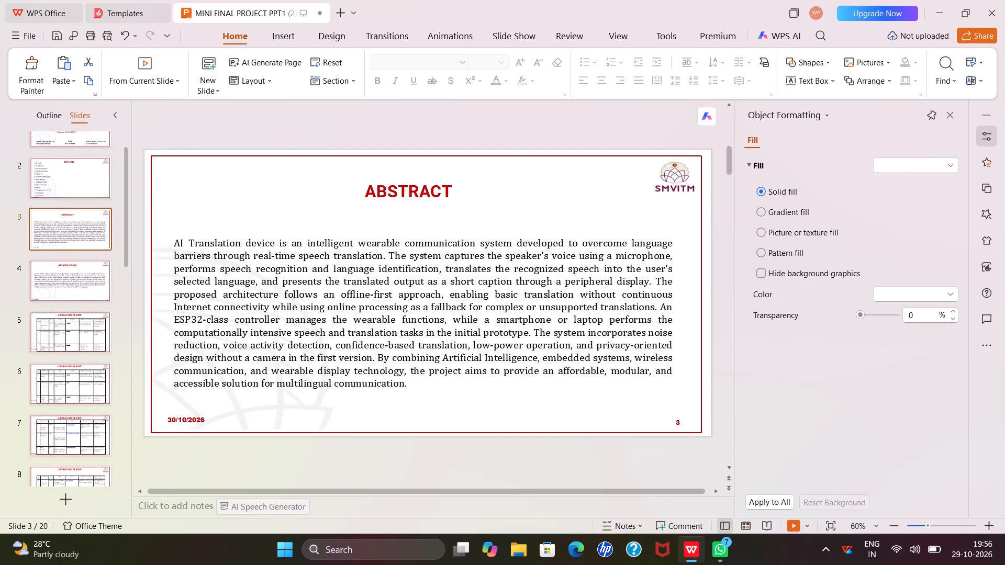
pyautogui.moveTo(126, 229); pyautogui.dragTo(128, 239)
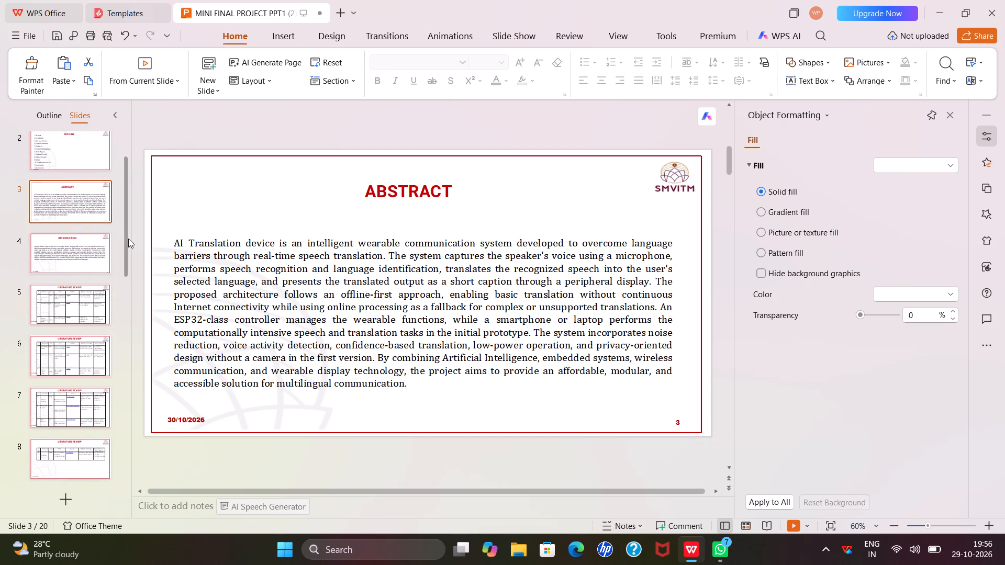
pyautogui.moveTo(128, 239); pyautogui.dragTo(135, 190)
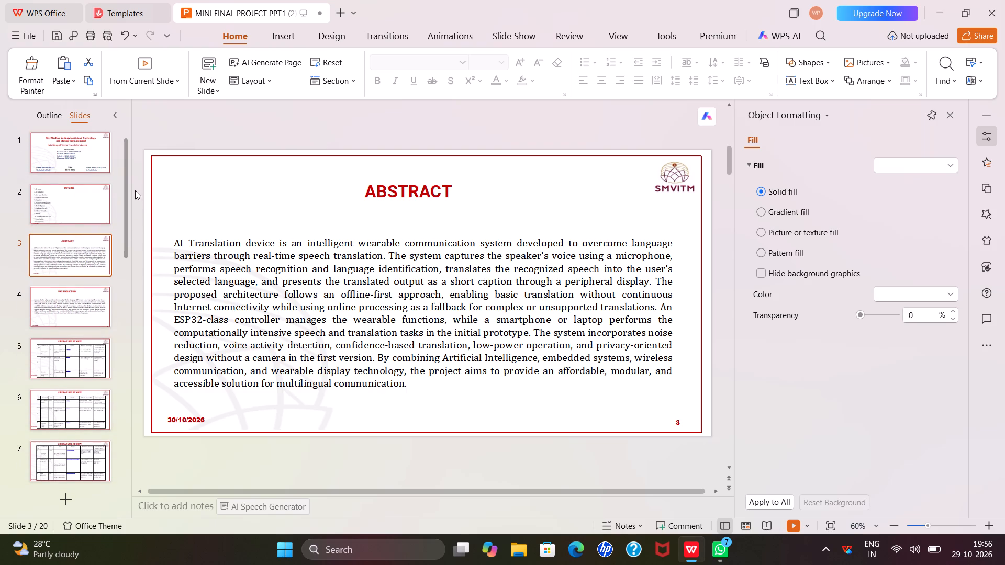
pyautogui.moveTo(135, 190); pyautogui.dragTo(131, 199)
pyautogui.moveTo(131, 199); pyautogui.dragTo(124, 208)
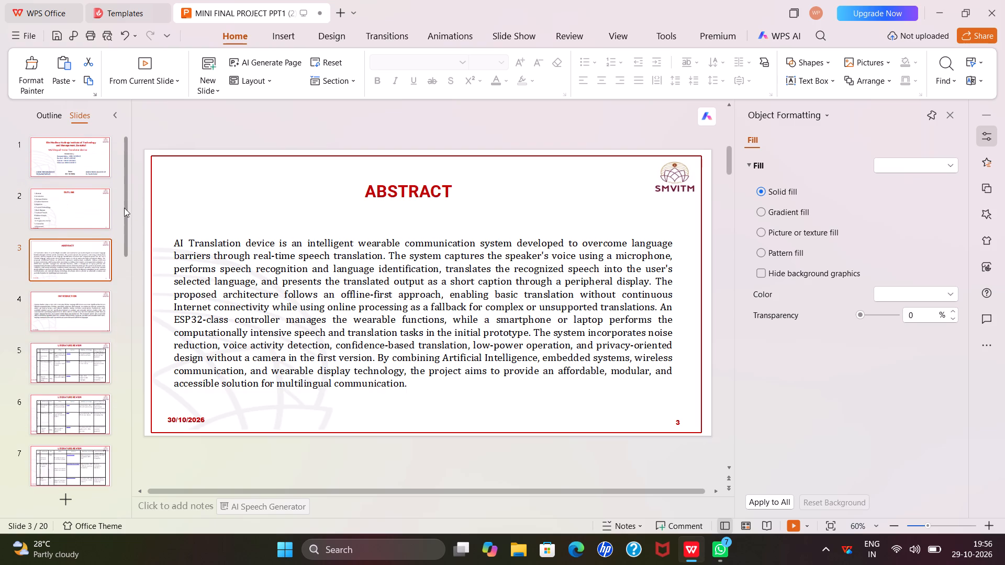
pyautogui.moveTo(124, 208); pyautogui.dragTo(121, 194)
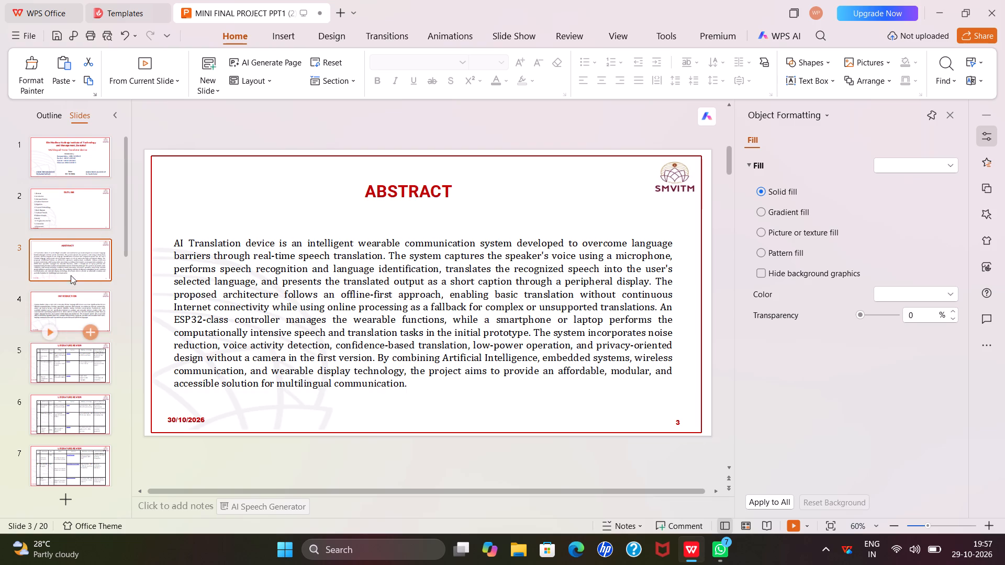
# Look through the thumbnails from the Literature Review slides to the References slides, checking the area around Progress Done So Far.
pyautogui.moveTo(124, 234); pyautogui.dragTo(131, 311)
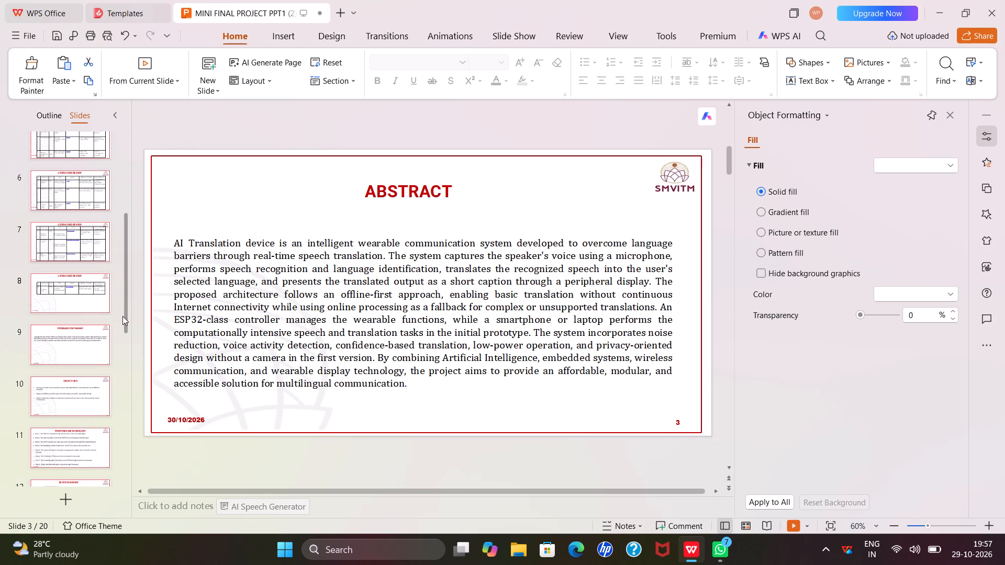
pyautogui.moveTo(122, 316); pyautogui.dragTo(127, 352)
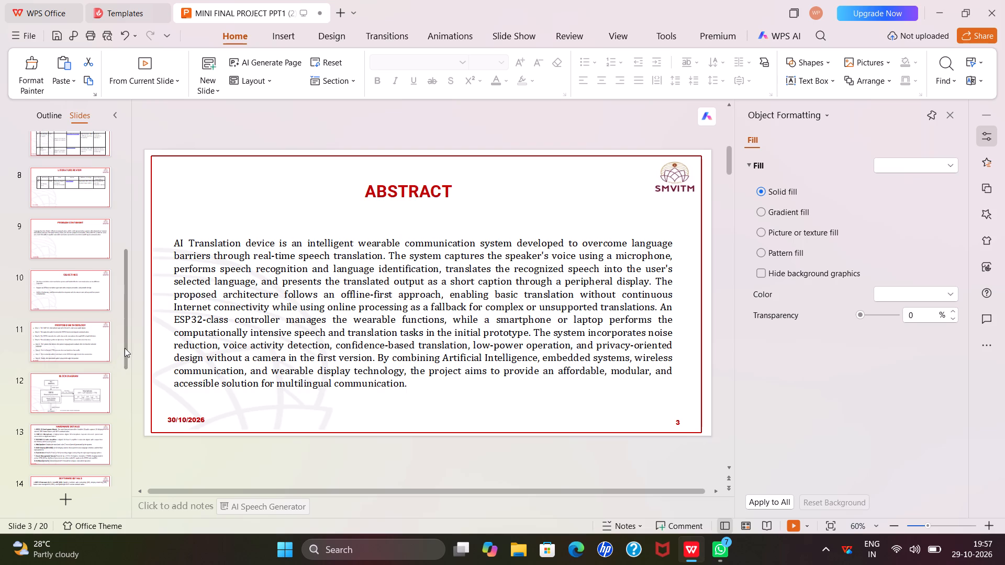
pyautogui.moveTo(124, 348); pyautogui.dragTo(131, 399)
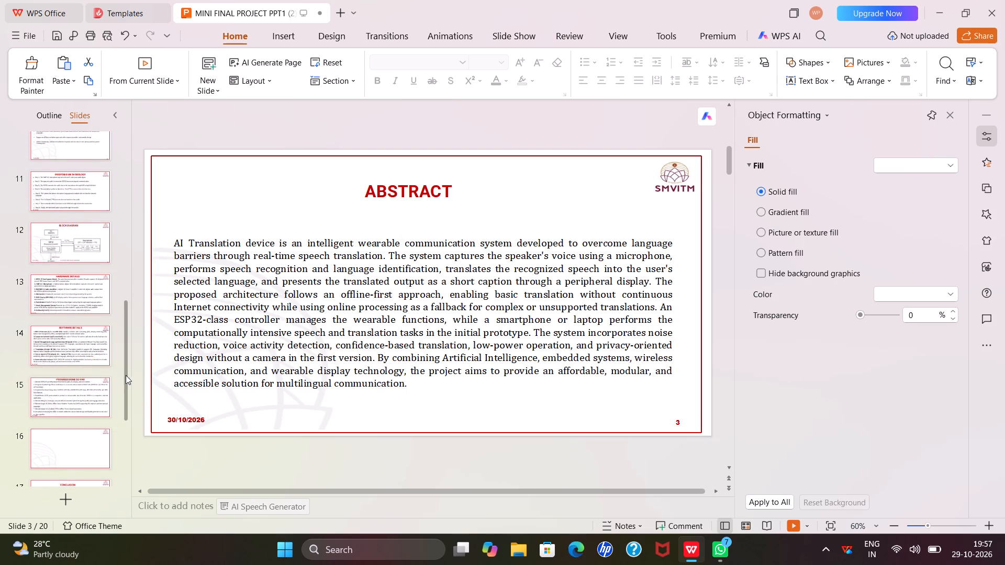
pyautogui.moveTo(125, 375); pyautogui.dragTo(131, 413)
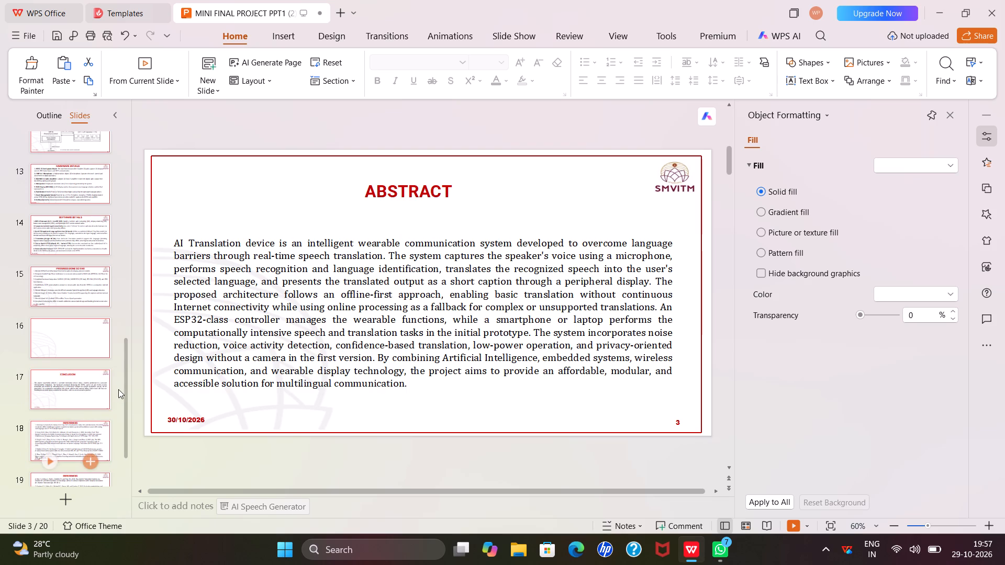
pyautogui.moveTo(128, 388); pyautogui.dragTo(131, 424)
pyautogui.moveTo(126, 407); pyautogui.dragTo(126, 379)
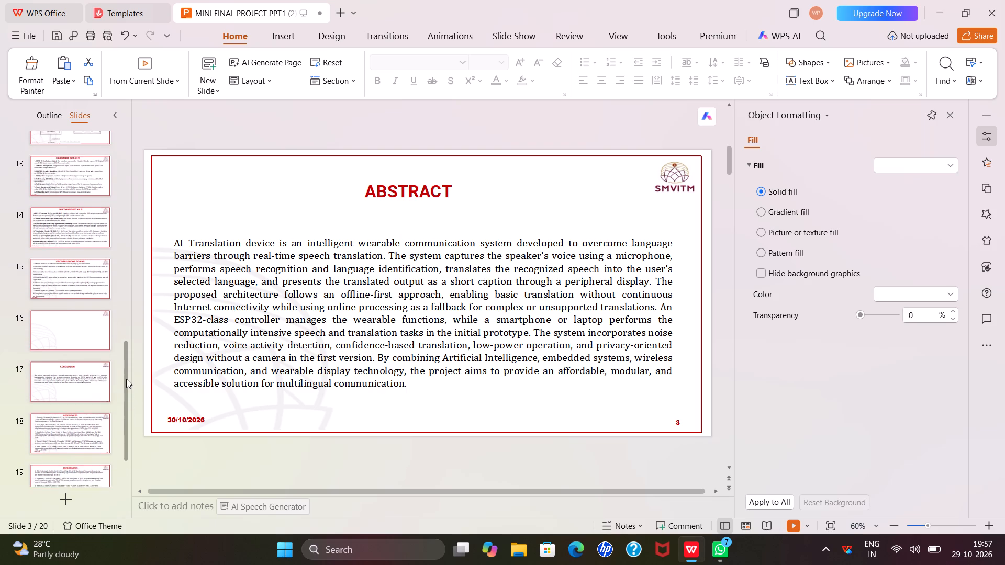
pyautogui.moveTo(126, 379); pyautogui.dragTo(126, 356)
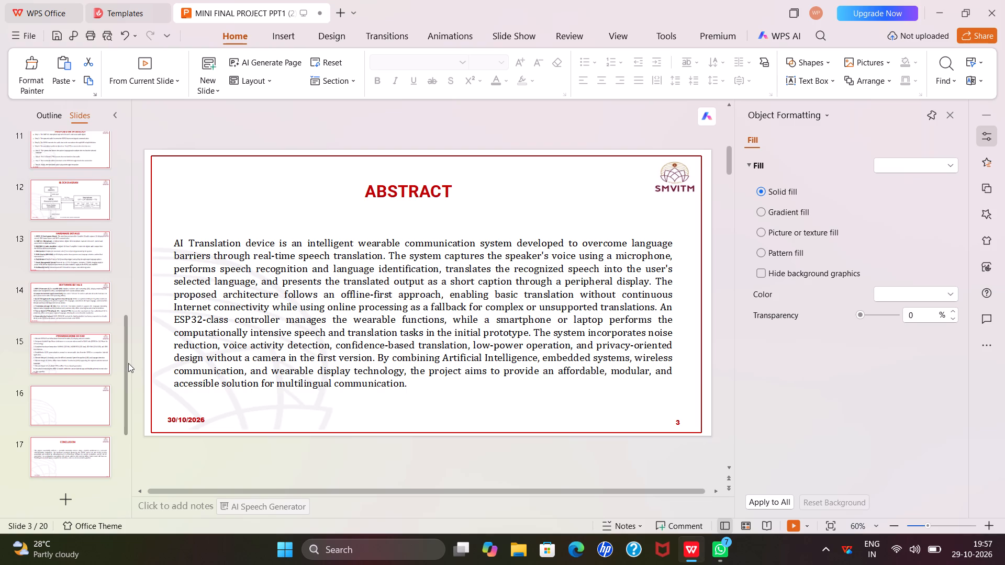
# Delete the empty slide between the Progress Done So Far and Conclusion slides.
pyautogui.click(96, 354)
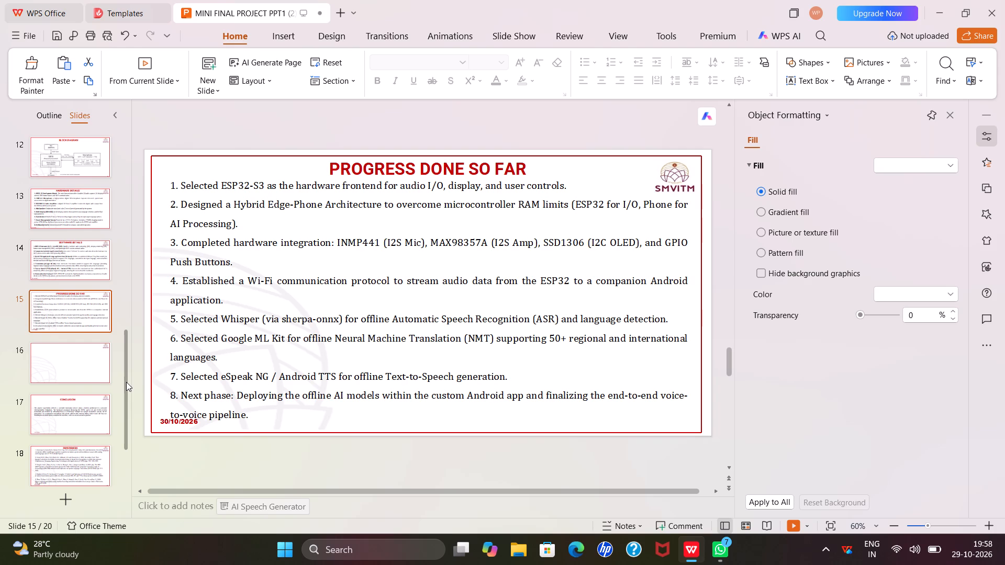
pyautogui.rightClick(95, 370)
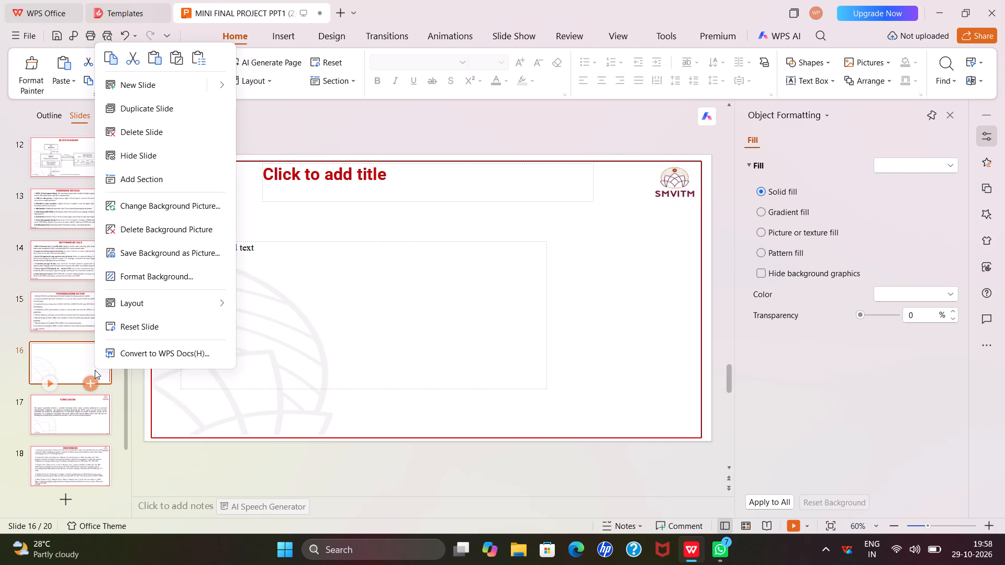
pyautogui.click(172, 132)
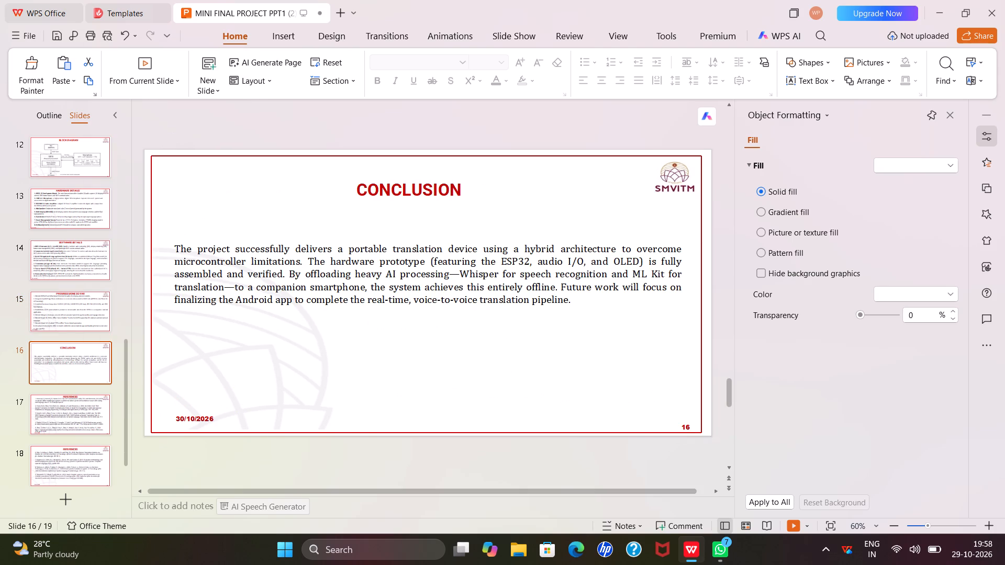
# Review the closing slides, reopen the Abstract slide, and look through the deck's thumbnails from the title slide to the Thank You slide.
pyautogui.click(124, 432)
pyautogui.moveTo(124, 432); pyautogui.dragTo(126, 453)
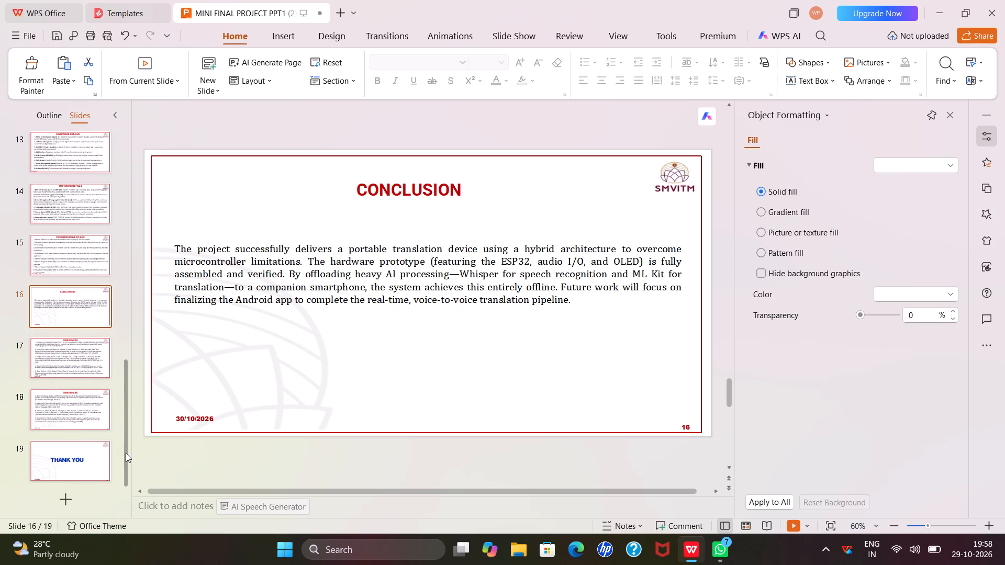
pyautogui.moveTo(126, 453); pyautogui.dragTo(126, 460)
pyautogui.moveTo(126, 460); pyautogui.dragTo(127, 214)
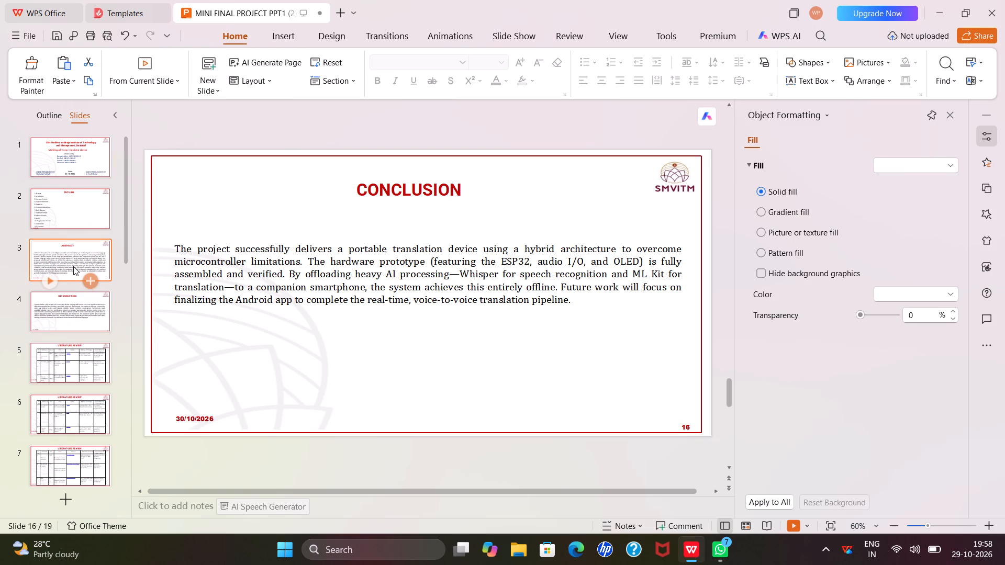
pyautogui.click(72, 265)
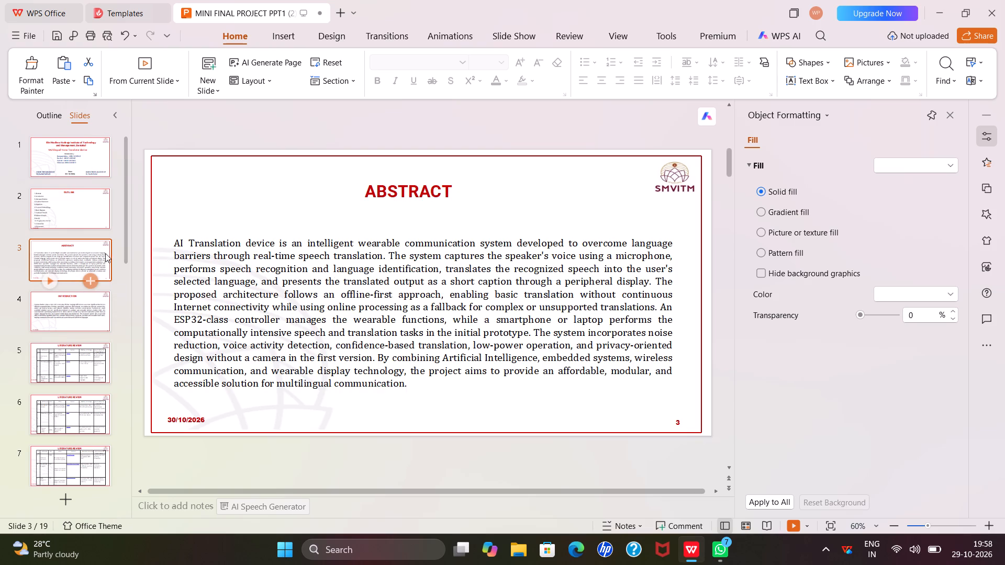
pyautogui.moveTo(125, 252); pyautogui.dragTo(127, 265)
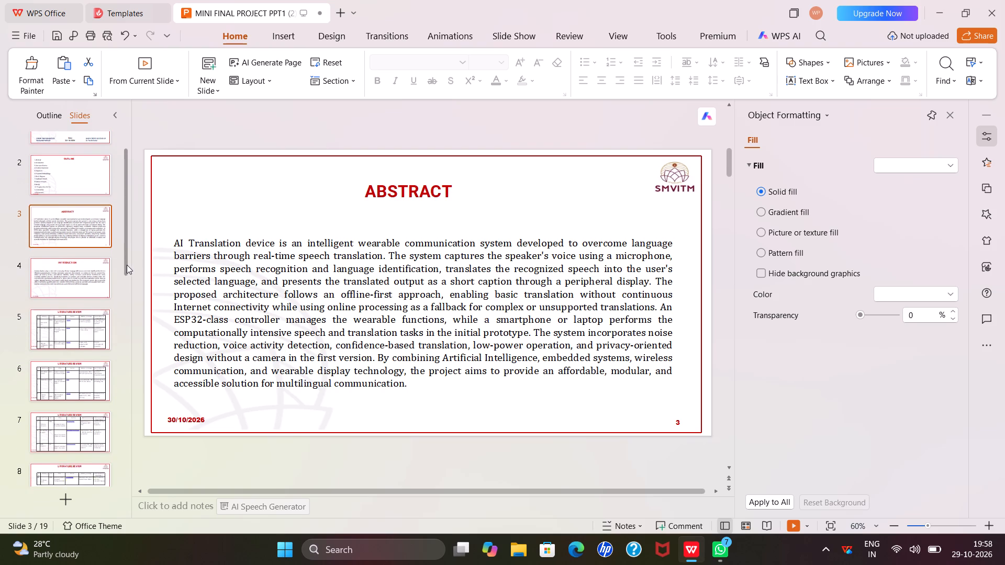
pyautogui.moveTo(127, 265); pyautogui.dragTo(128, 298)
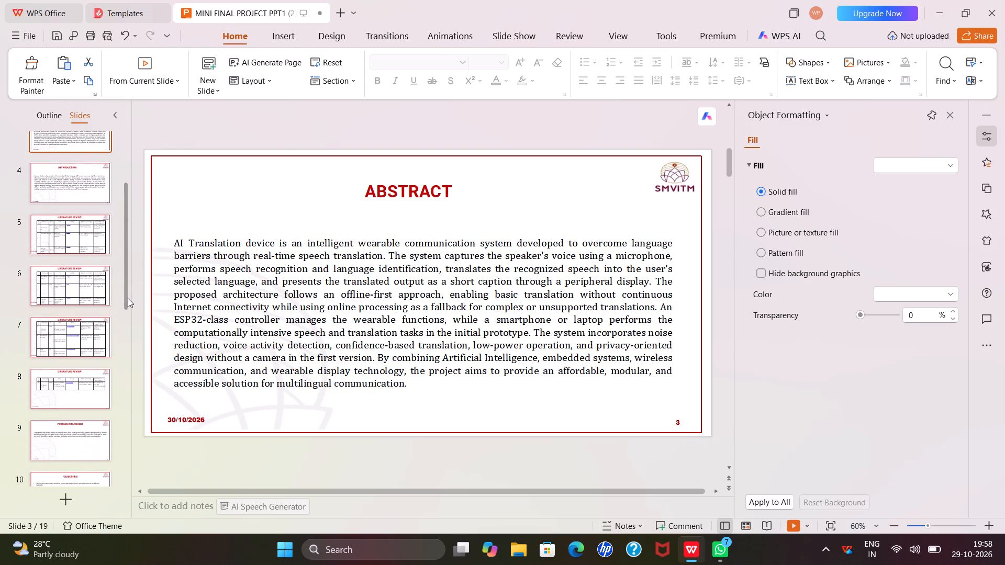
pyautogui.moveTo(128, 298); pyautogui.dragTo(138, 211)
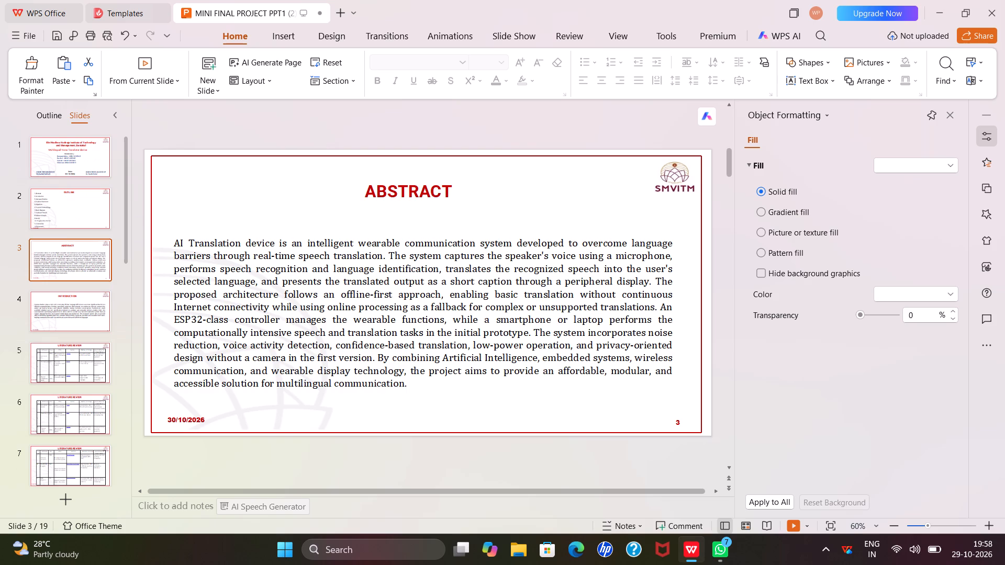
pyautogui.moveTo(126, 210); pyautogui.dragTo(126, 216)
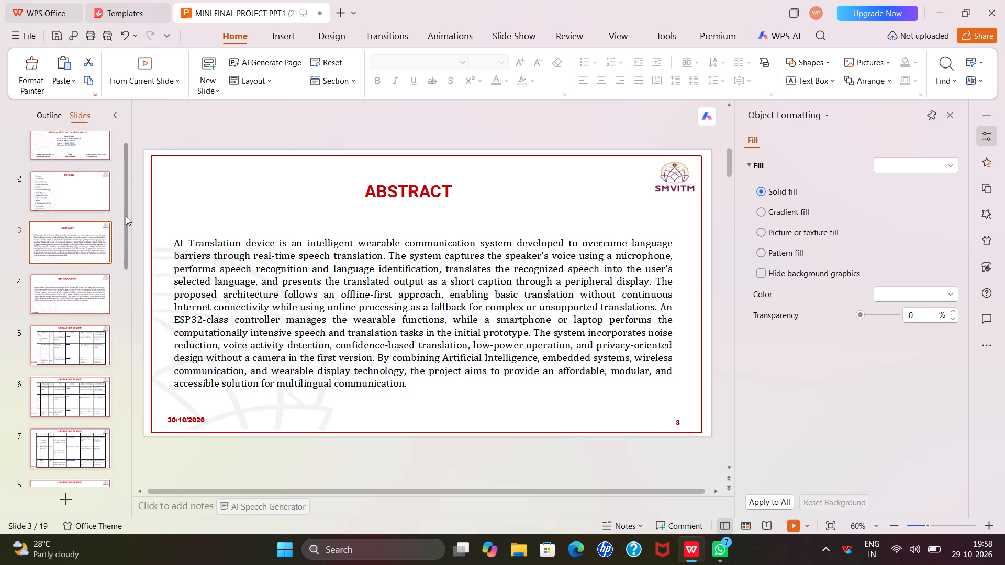
pyautogui.moveTo(126, 216); pyautogui.dragTo(121, 280)
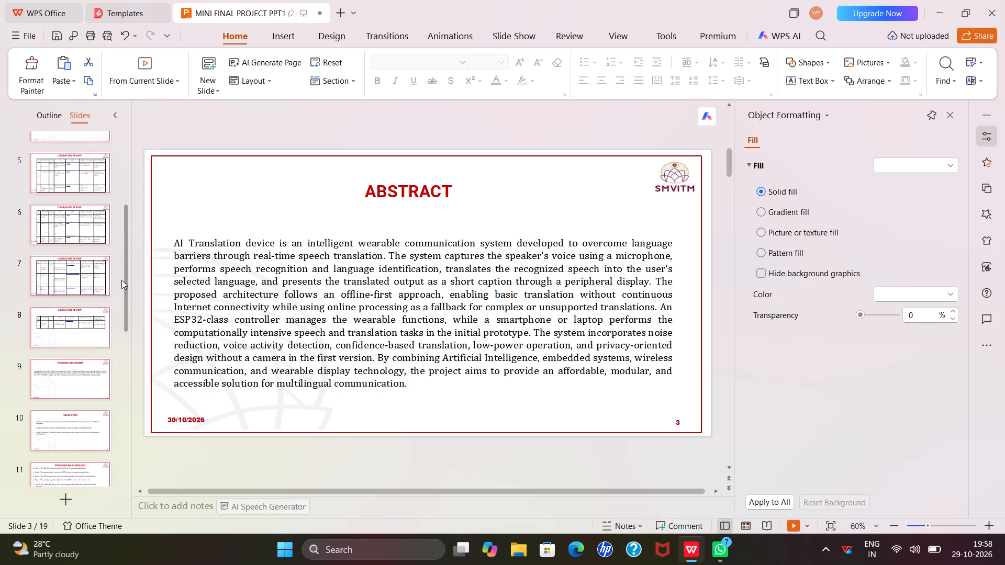
pyautogui.moveTo(121, 280); pyautogui.dragTo(131, 330)
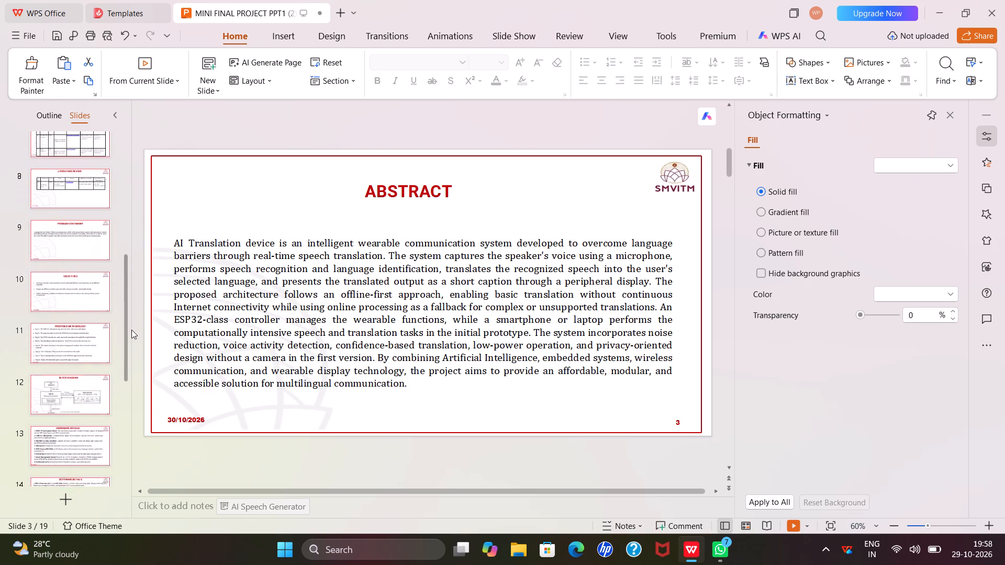
pyautogui.moveTo(131, 330); pyautogui.dragTo(125, 425)
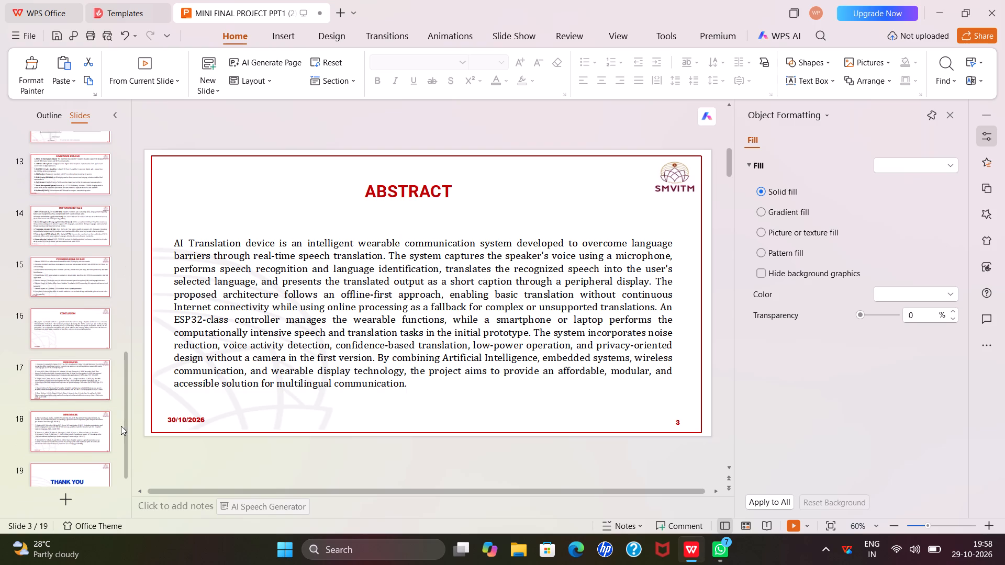
pyautogui.moveTo(125, 427); pyautogui.dragTo(127, 456)
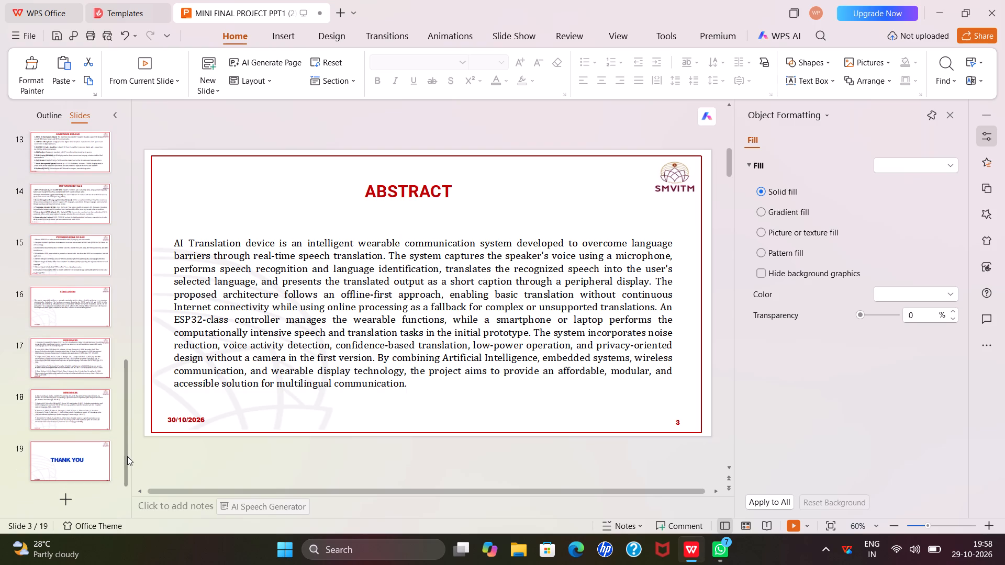
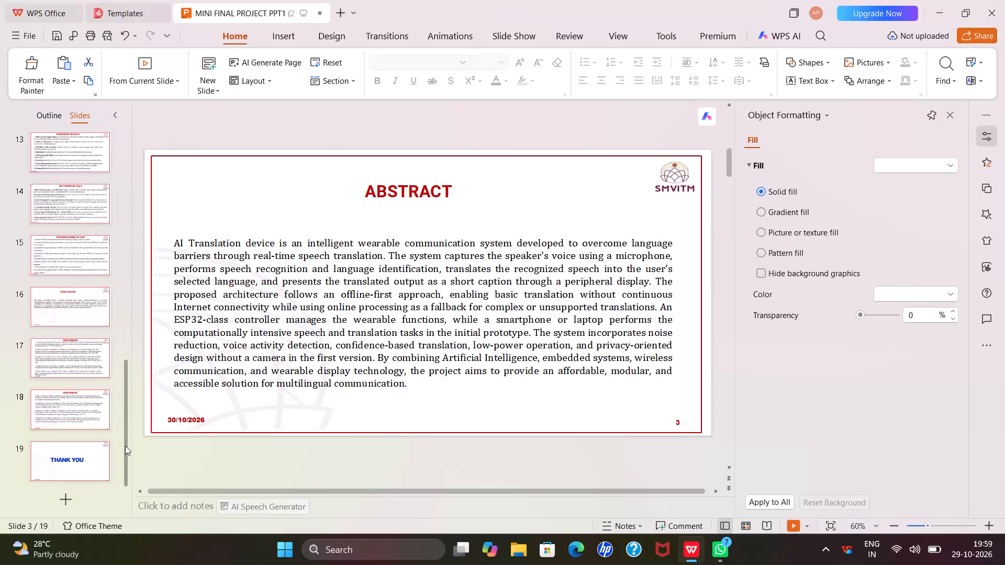
# Look through the deck's slide thumbnails between the title slide and the Thank You slide.
pyautogui.moveTo(125, 446); pyautogui.dragTo(129, 255)
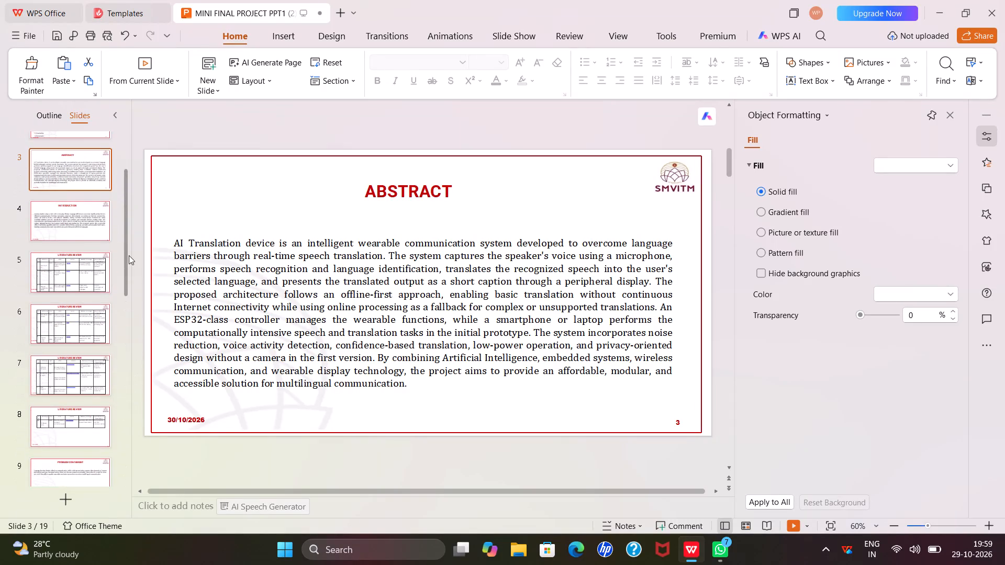
pyautogui.moveTo(124, 256); pyautogui.dragTo(133, 204)
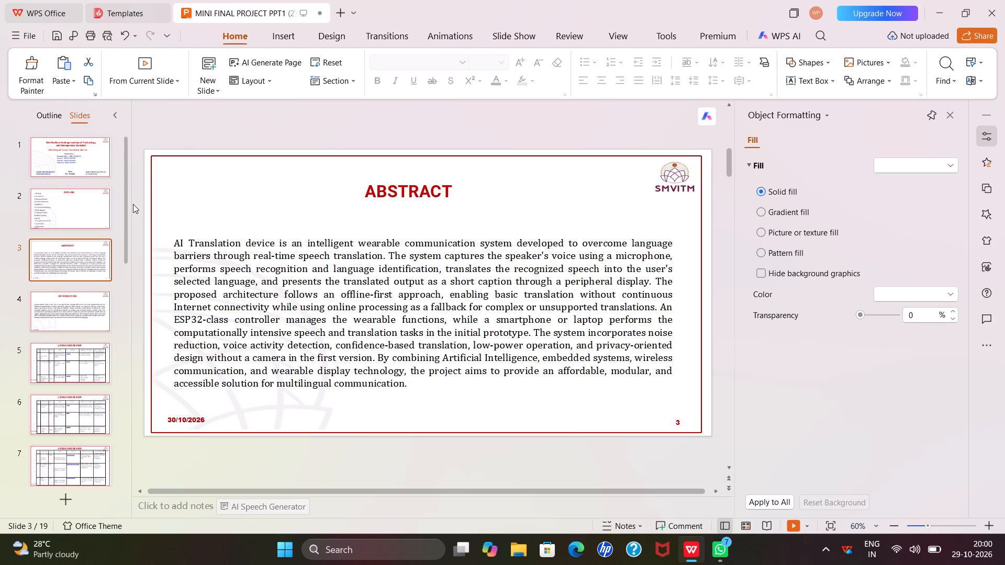
pyautogui.moveTo(126, 205); pyautogui.dragTo(127, 235)
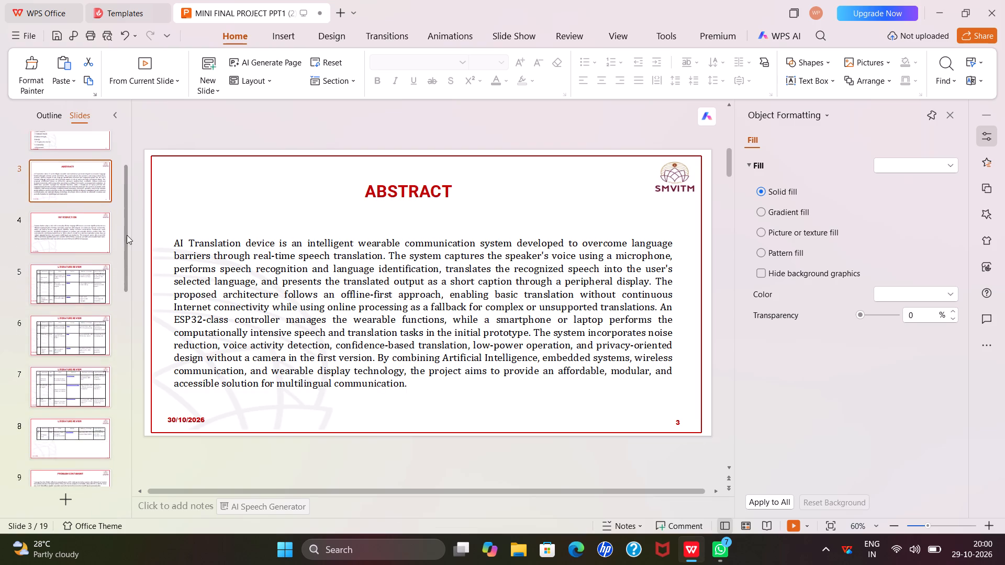
pyautogui.moveTo(127, 235); pyautogui.dragTo(101, 486)
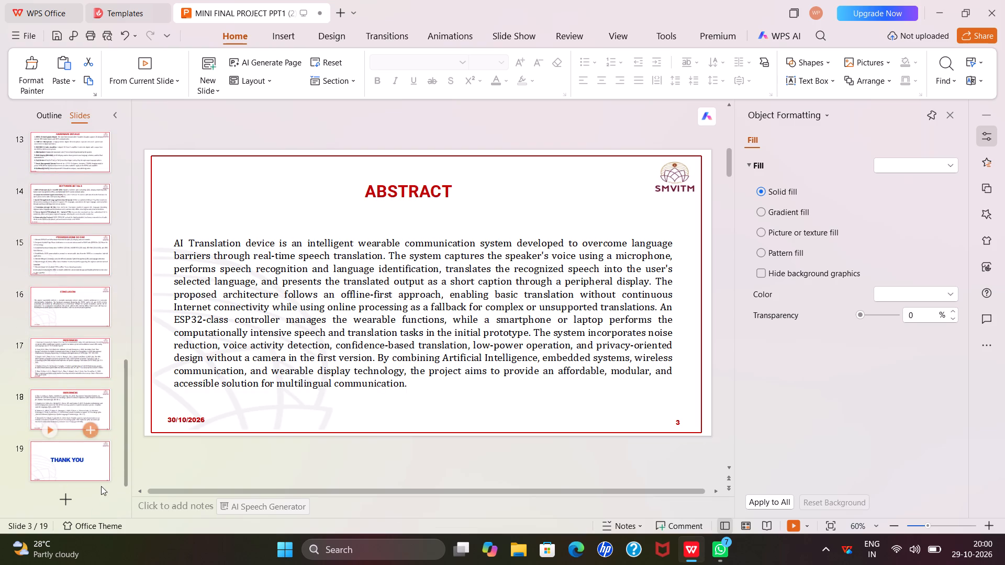
pyautogui.moveTo(101, 486); pyautogui.dragTo(148, 196)
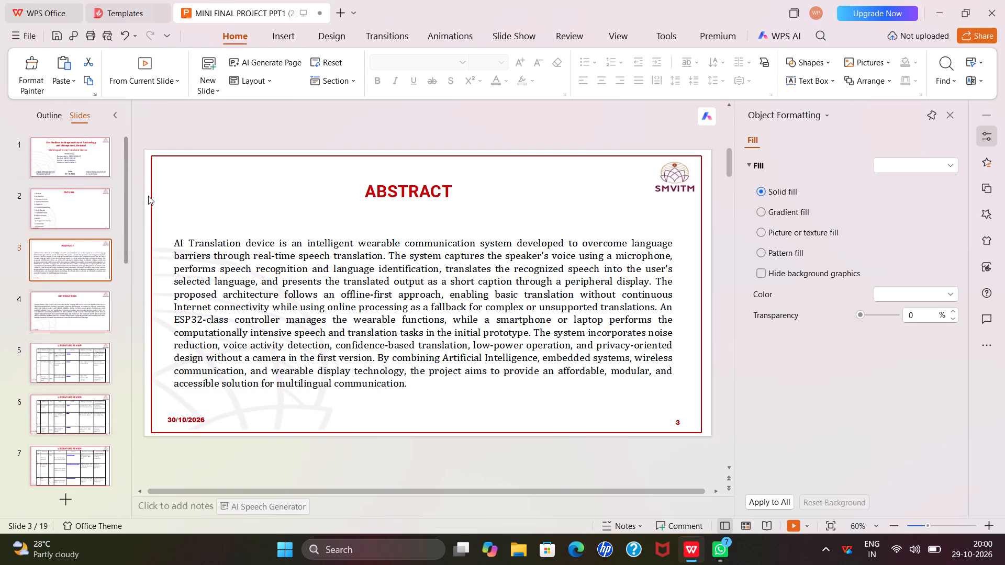
pyautogui.moveTo(148, 196); pyautogui.dragTo(150, 191)
pyautogui.moveTo(128, 191); pyautogui.dragTo(129, 196)
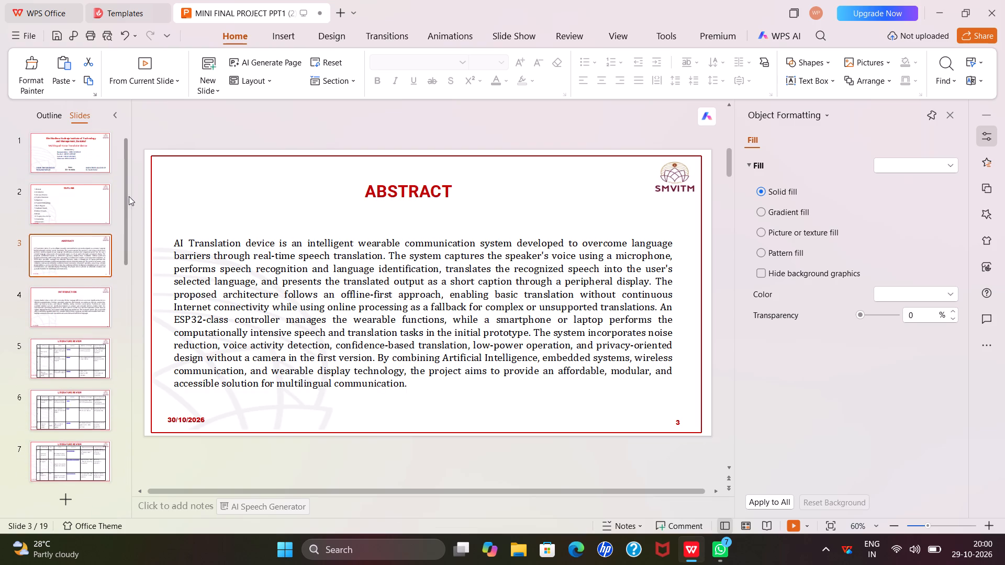
pyautogui.moveTo(129, 196); pyautogui.dragTo(132, 211)
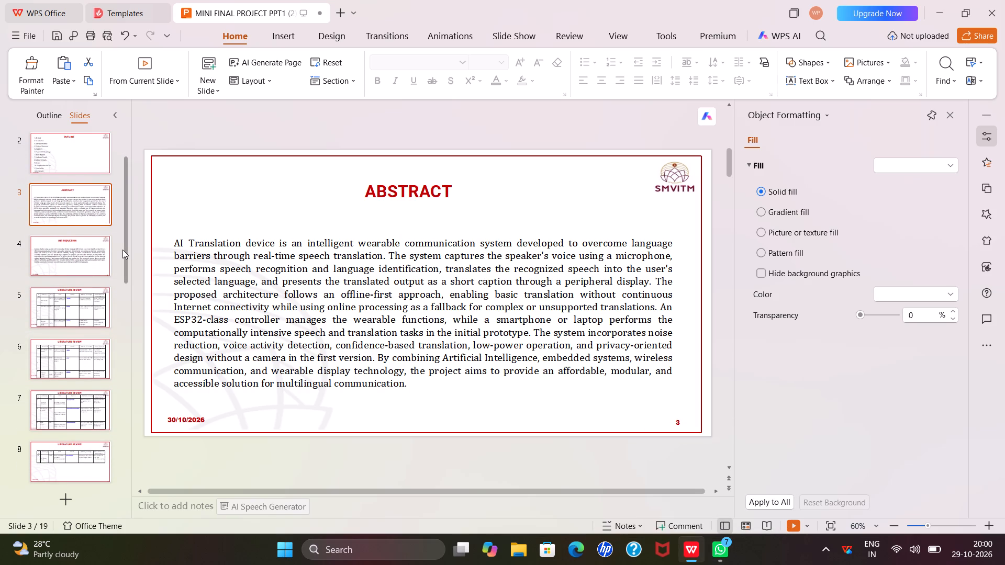
# Examine the Proposed Methodology, Hardware Details, Progress Done So Far and Software Details slides, ending back on Hardware Details.
pyautogui.moveTo(123, 248); pyautogui.dragTo(135, 340)
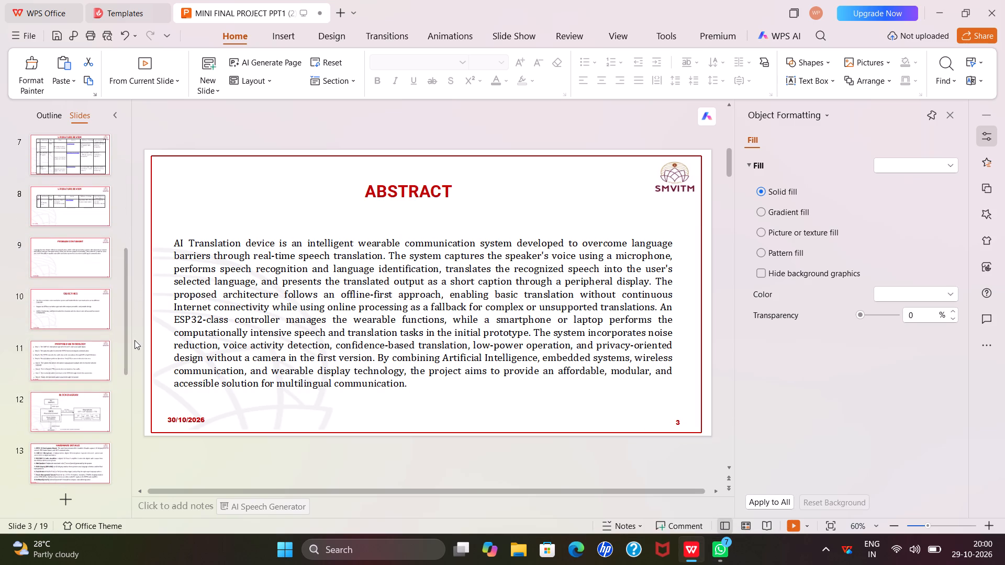
pyautogui.click(75, 348)
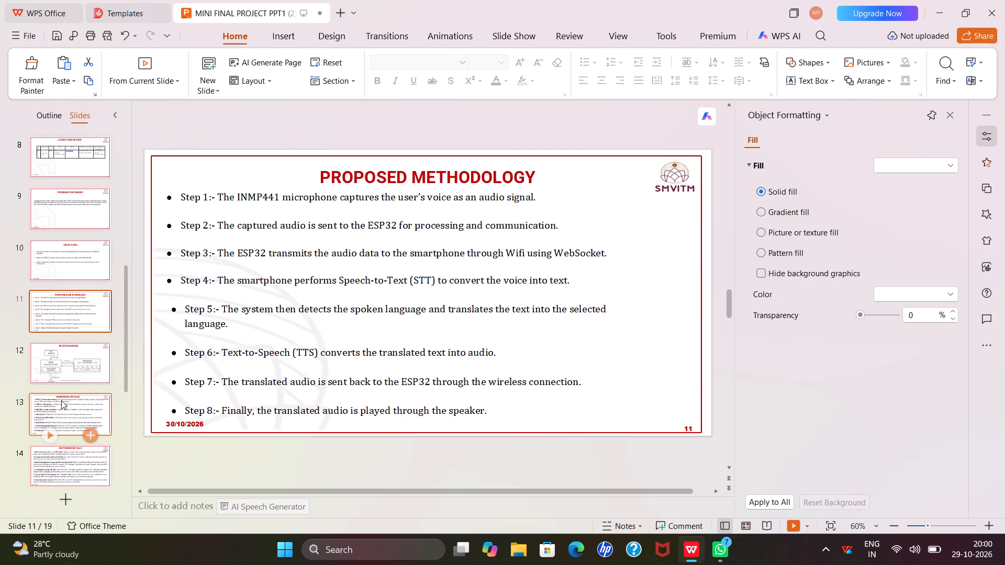
pyautogui.click(61, 402)
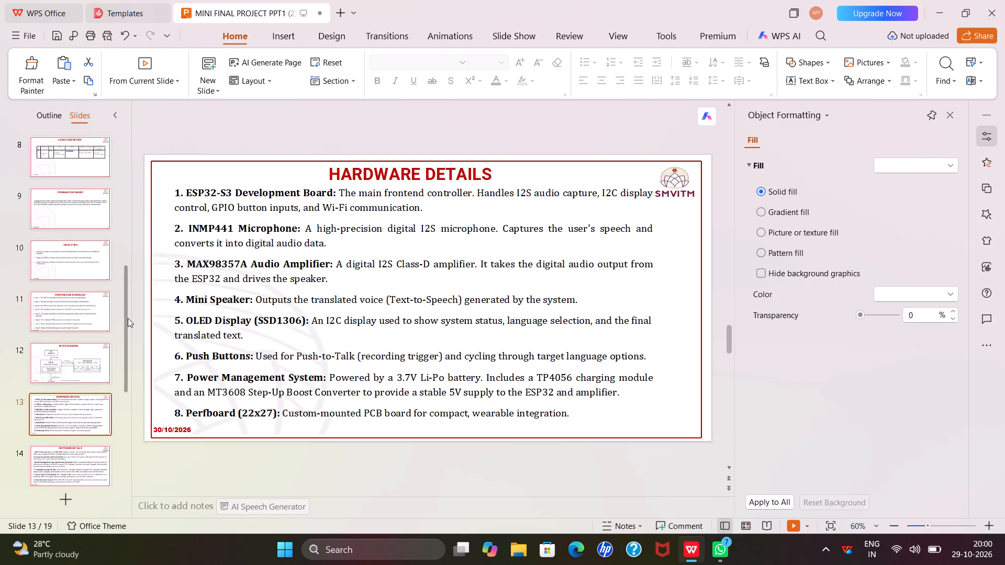
pyautogui.moveTo(128, 318); pyautogui.dragTo(140, 359)
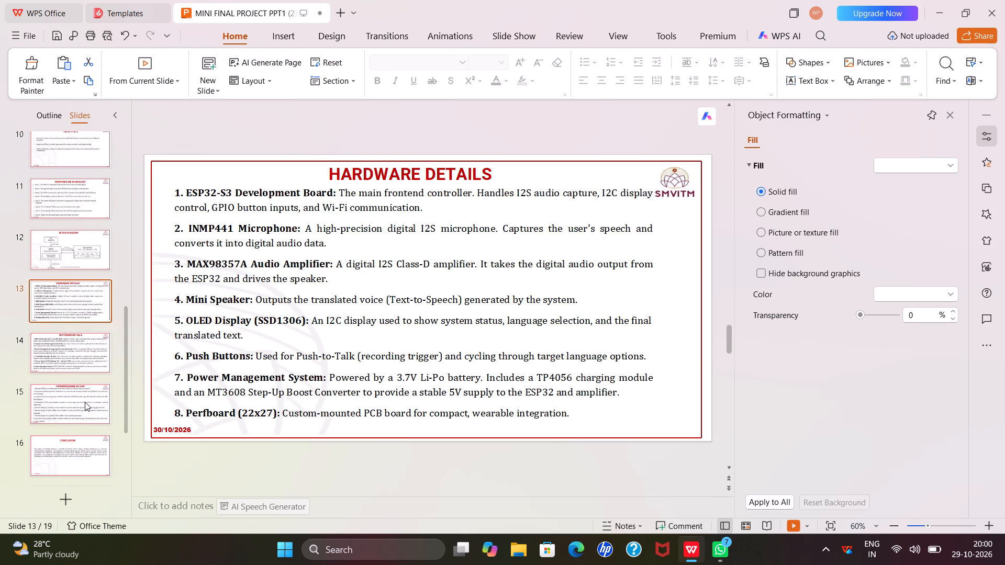
pyautogui.click(85, 402)
pyautogui.click(92, 368)
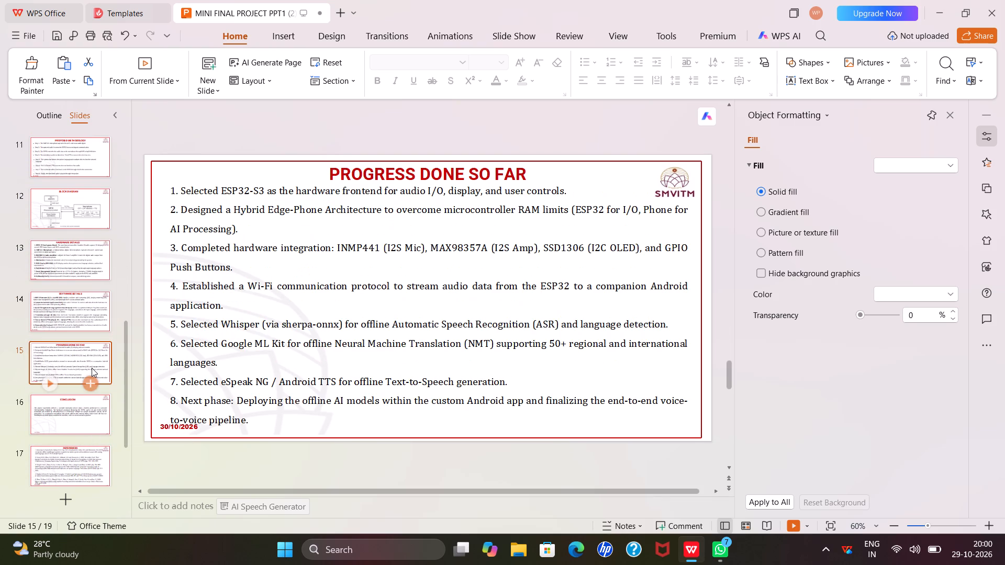
pyautogui.click(90, 361)
pyautogui.click(97, 326)
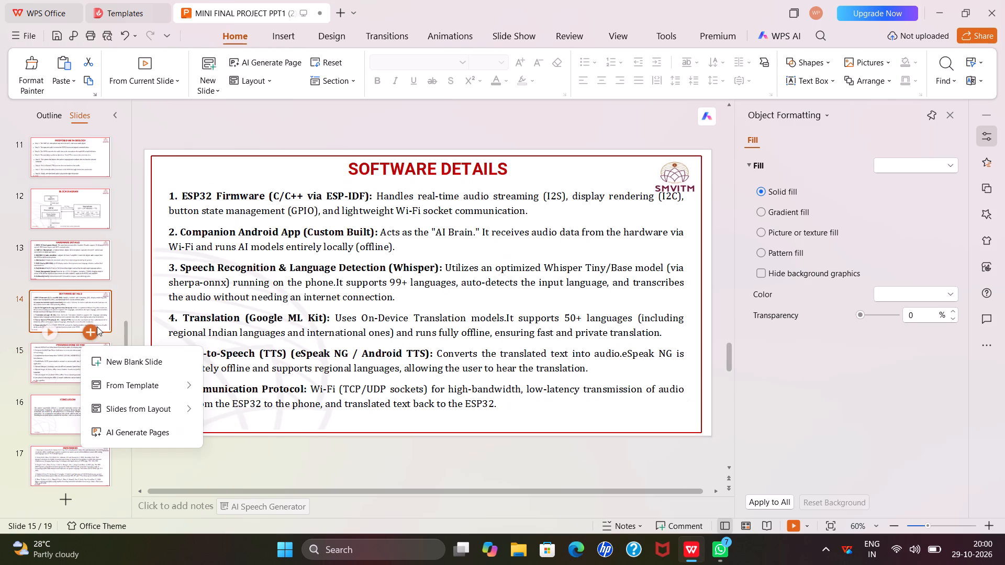
pyautogui.click(80, 263)
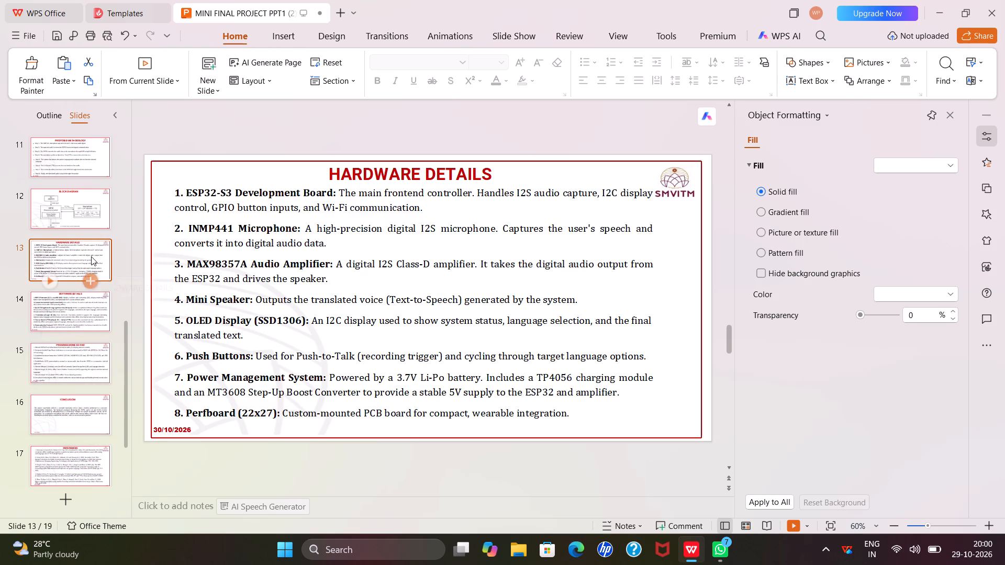
# View the Conclusion slide full screen, exit the slide show, and look through the thumbnails up to the Thank You slide.
pyautogui.doubleClick(106, 430)
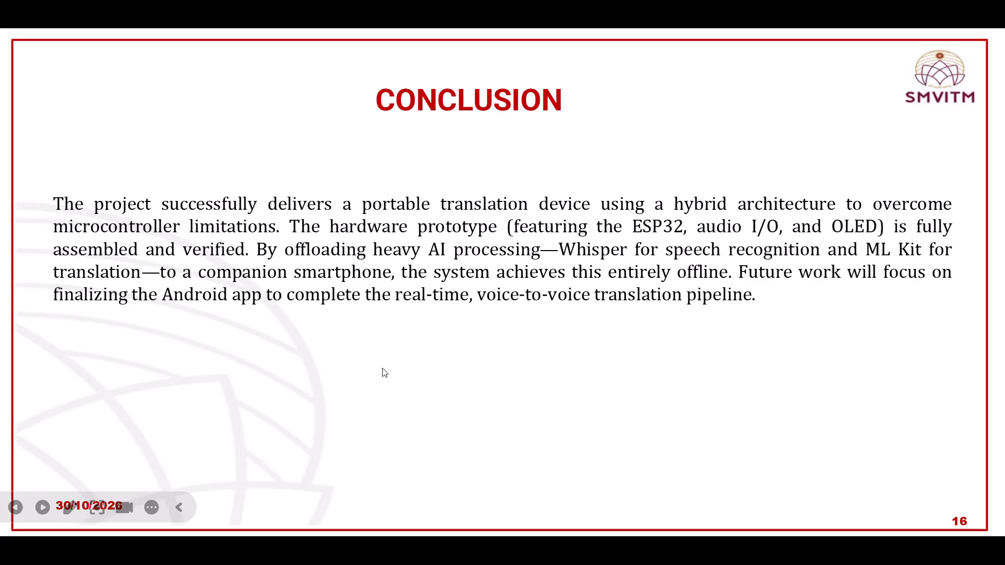
pyautogui.press('Escape')
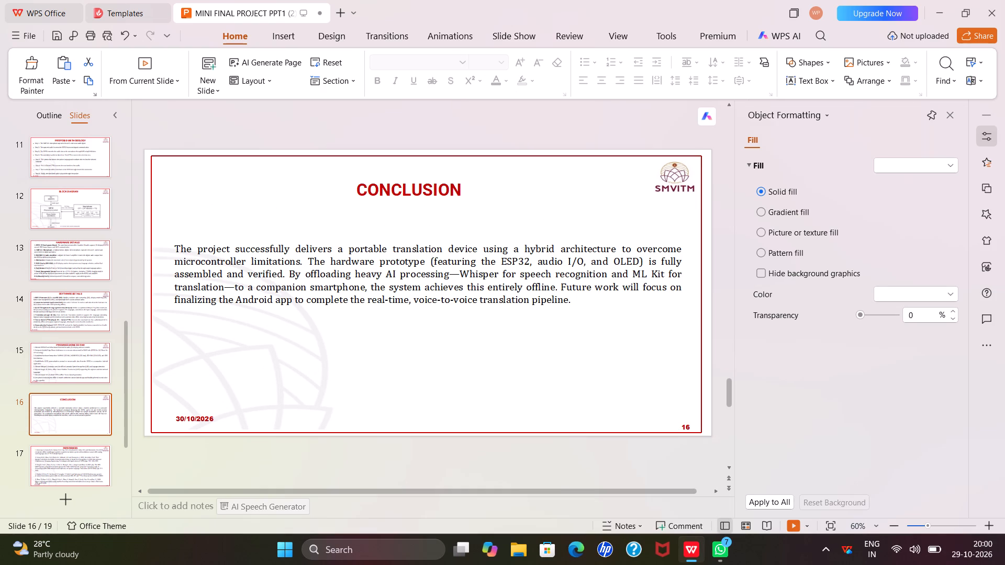
pyautogui.moveTo(125, 348); pyautogui.dragTo(129, 186)
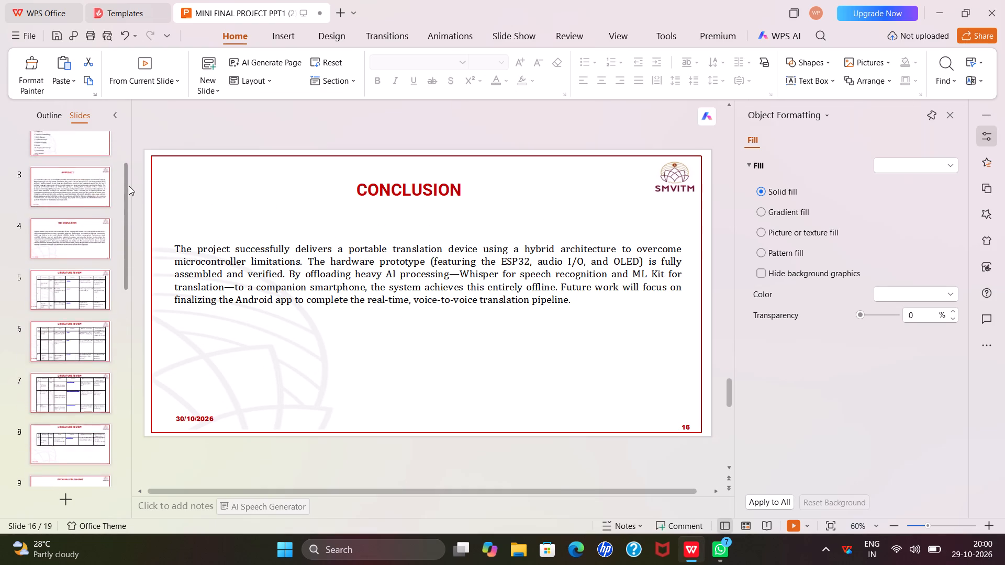
pyautogui.moveTo(129, 186); pyautogui.dragTo(143, 399)
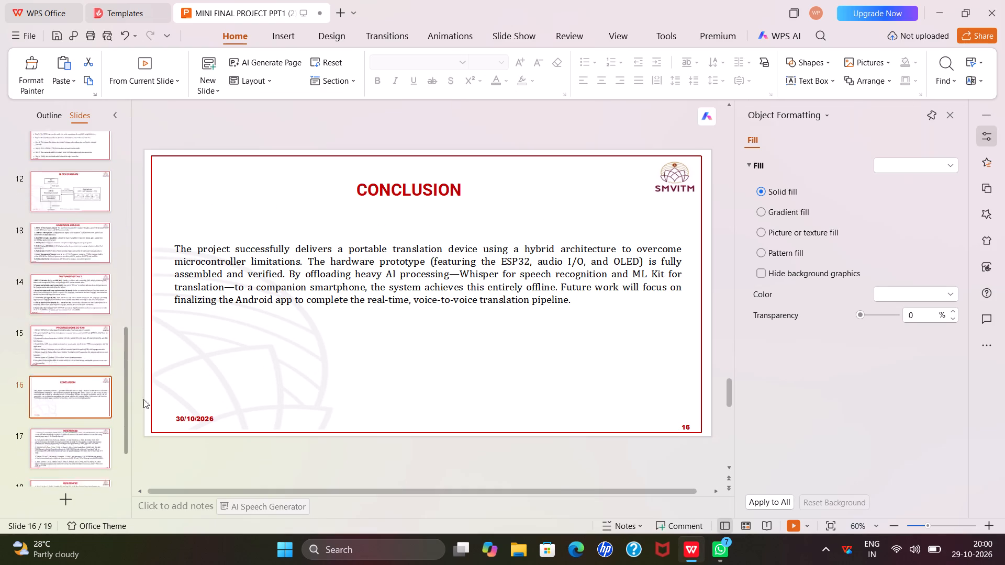
pyautogui.moveTo(143, 399); pyautogui.dragTo(135, 464)
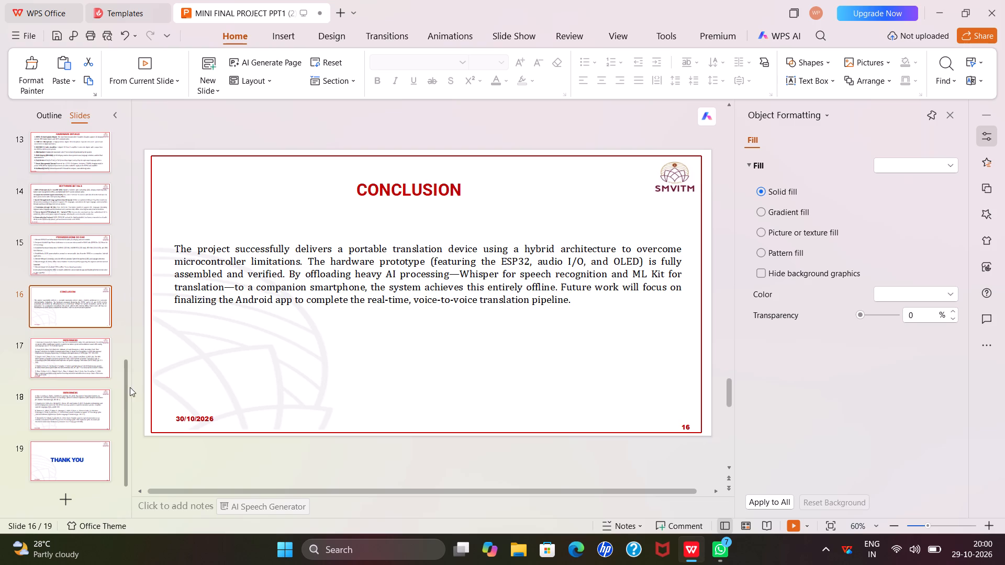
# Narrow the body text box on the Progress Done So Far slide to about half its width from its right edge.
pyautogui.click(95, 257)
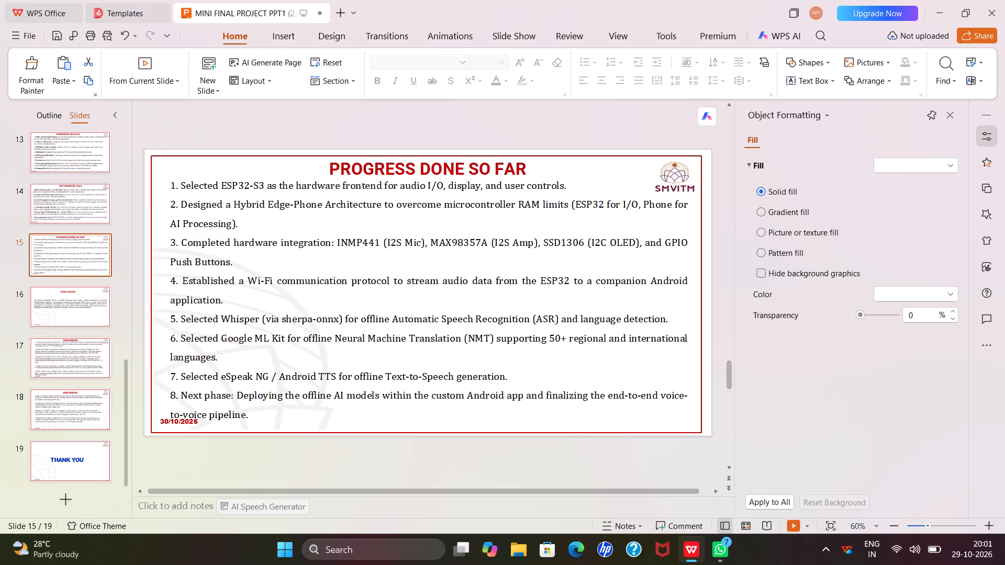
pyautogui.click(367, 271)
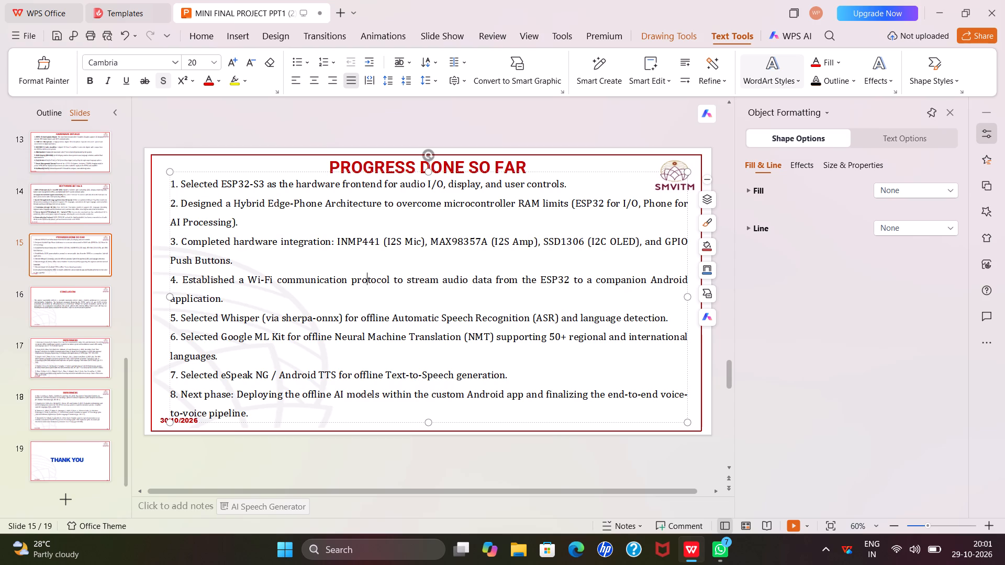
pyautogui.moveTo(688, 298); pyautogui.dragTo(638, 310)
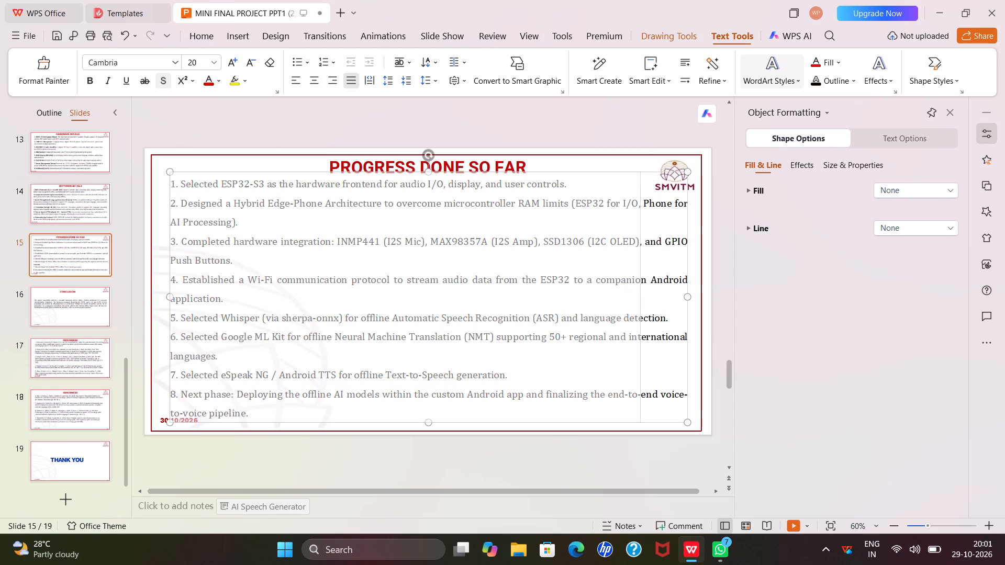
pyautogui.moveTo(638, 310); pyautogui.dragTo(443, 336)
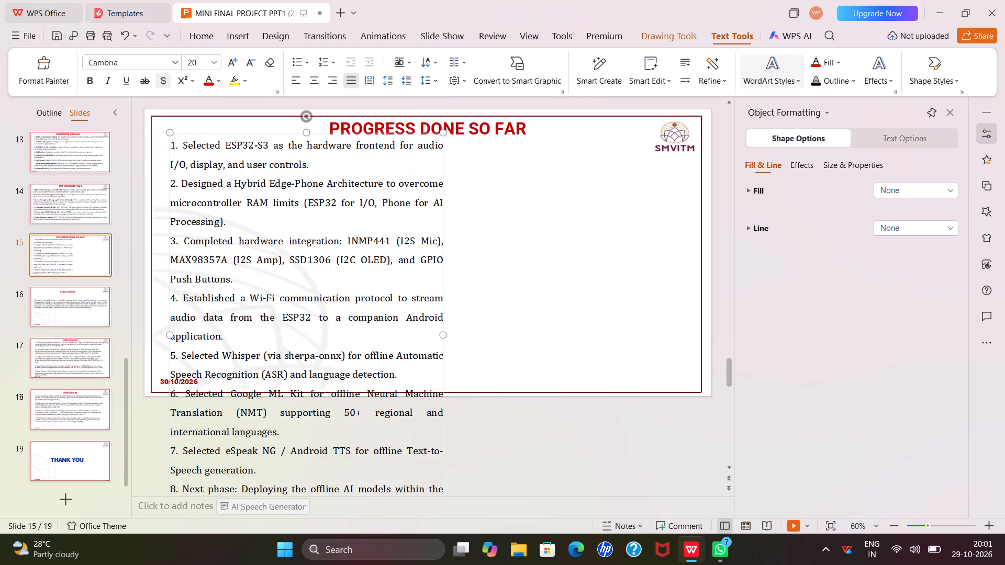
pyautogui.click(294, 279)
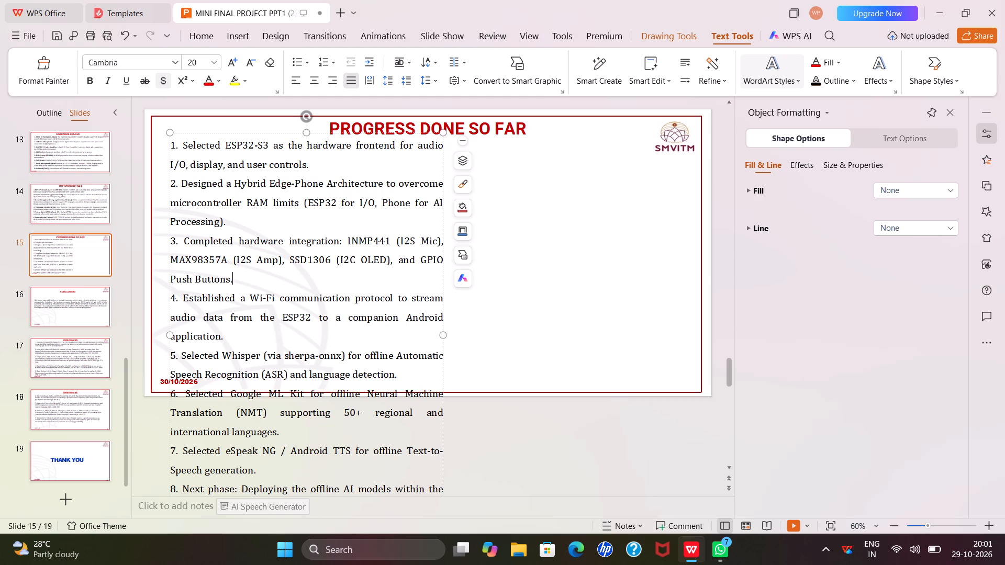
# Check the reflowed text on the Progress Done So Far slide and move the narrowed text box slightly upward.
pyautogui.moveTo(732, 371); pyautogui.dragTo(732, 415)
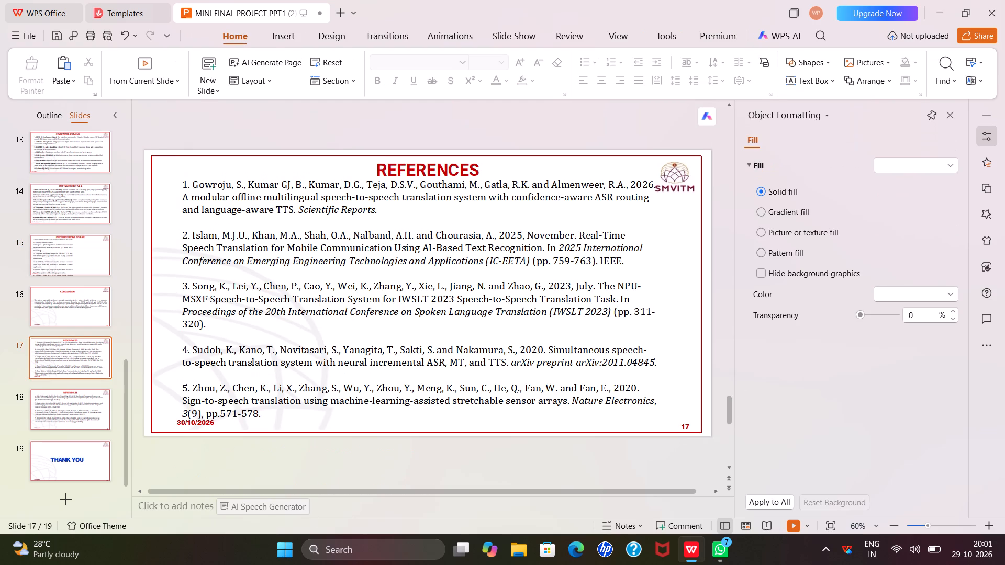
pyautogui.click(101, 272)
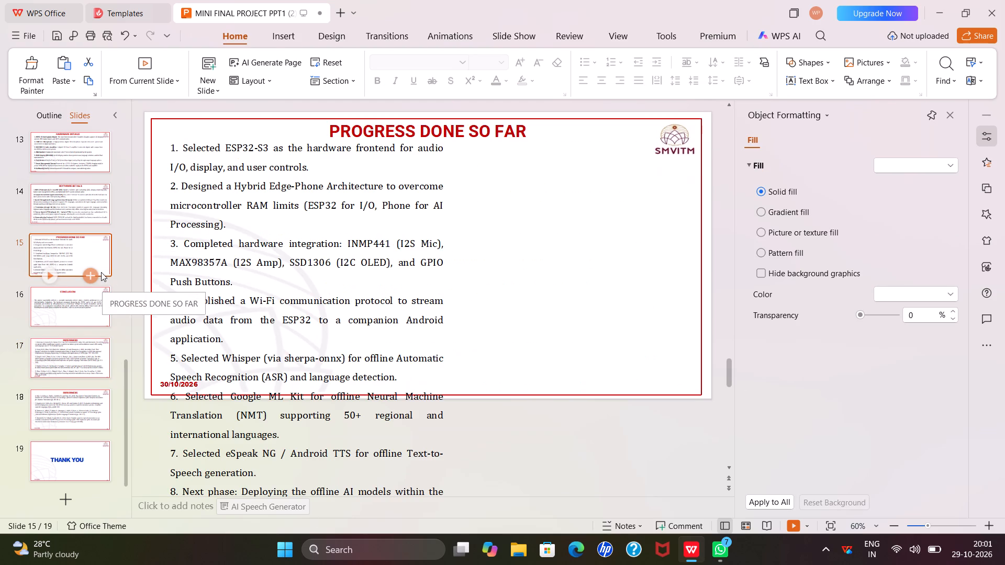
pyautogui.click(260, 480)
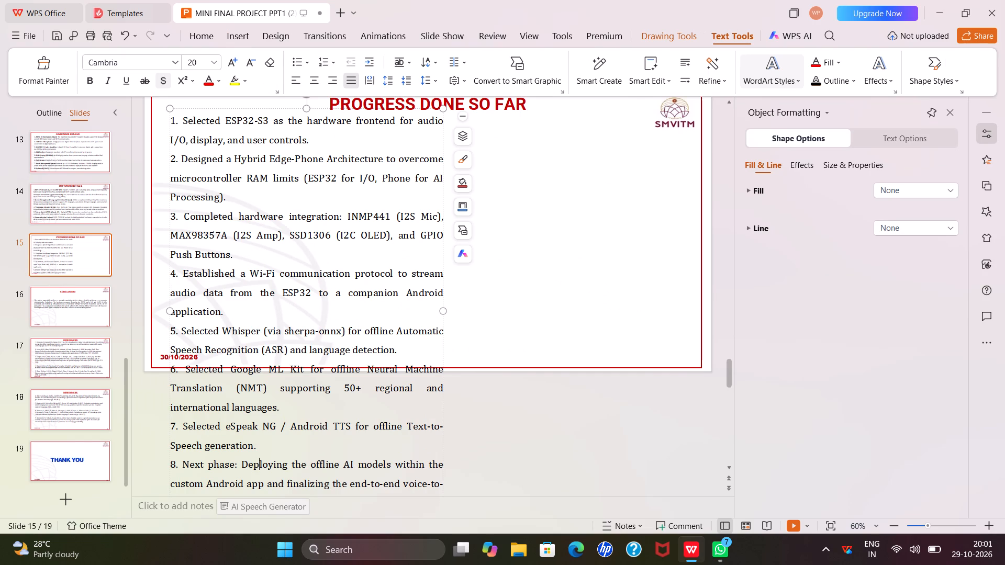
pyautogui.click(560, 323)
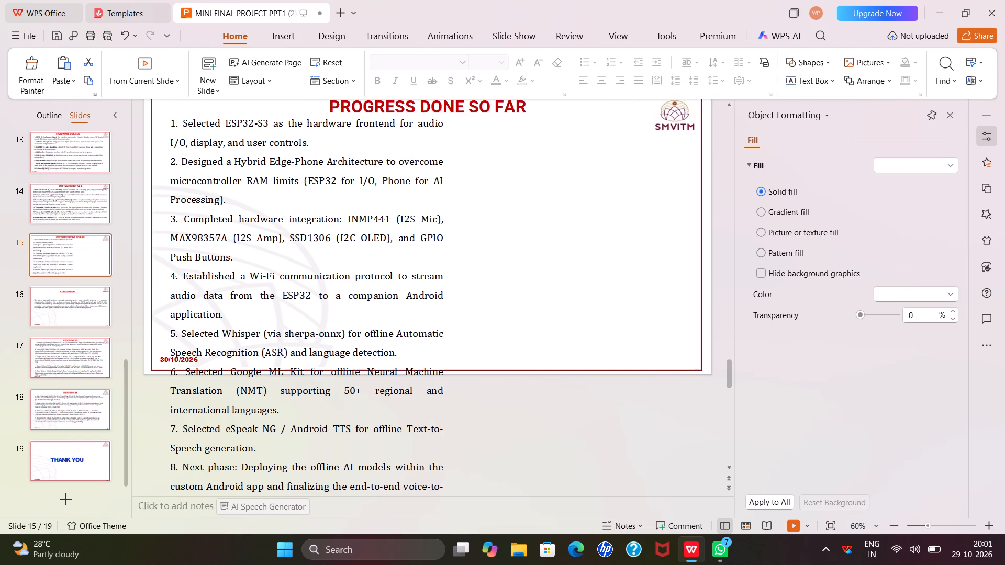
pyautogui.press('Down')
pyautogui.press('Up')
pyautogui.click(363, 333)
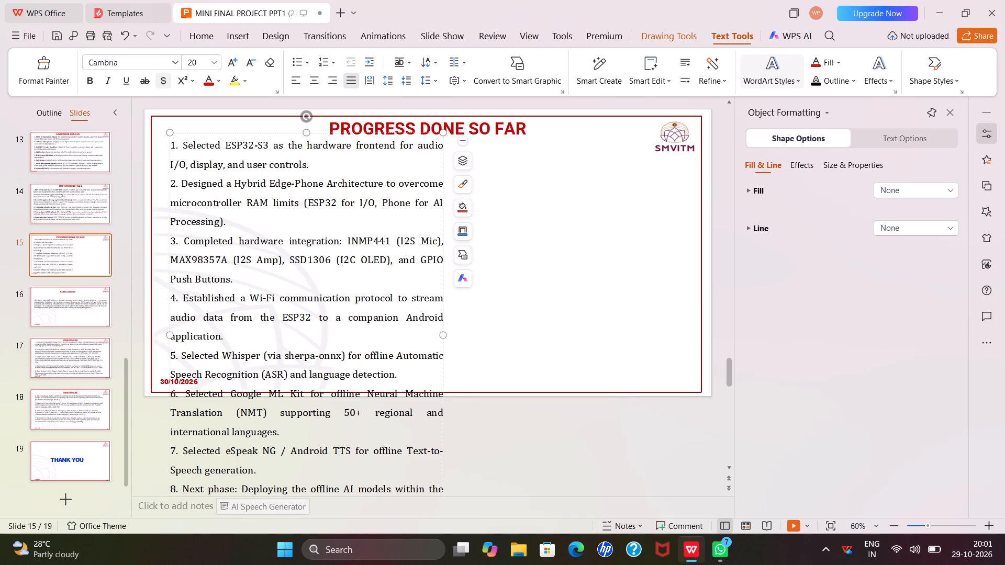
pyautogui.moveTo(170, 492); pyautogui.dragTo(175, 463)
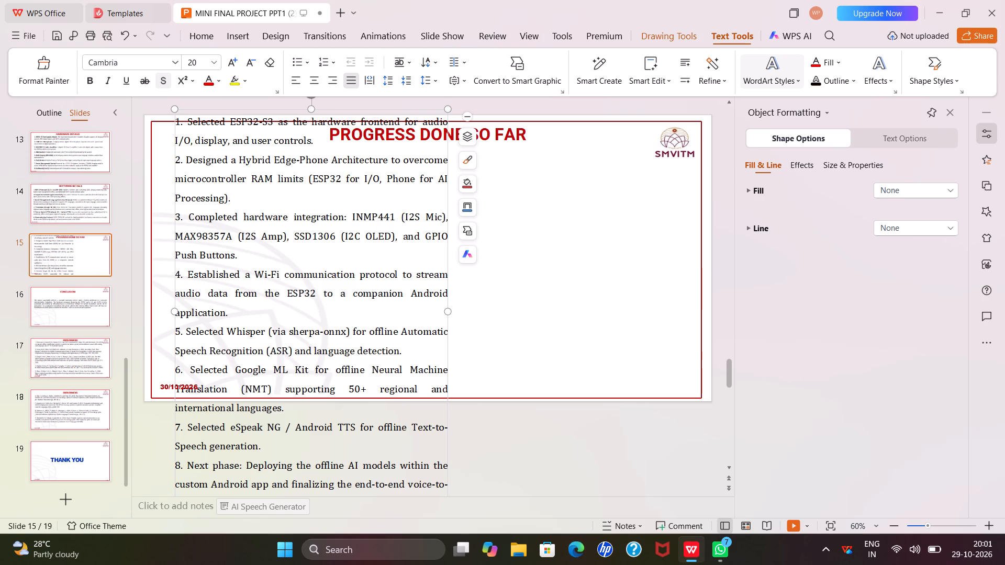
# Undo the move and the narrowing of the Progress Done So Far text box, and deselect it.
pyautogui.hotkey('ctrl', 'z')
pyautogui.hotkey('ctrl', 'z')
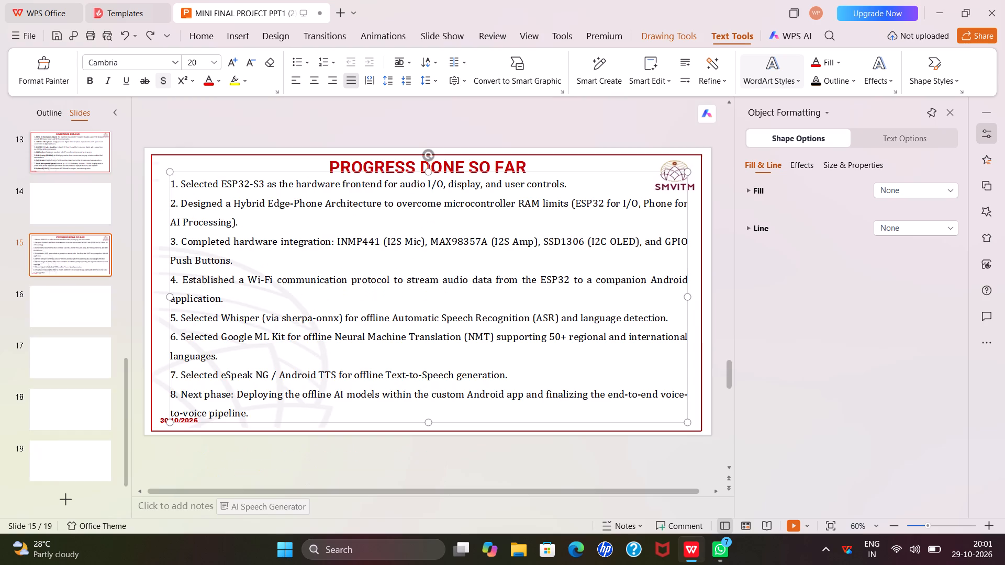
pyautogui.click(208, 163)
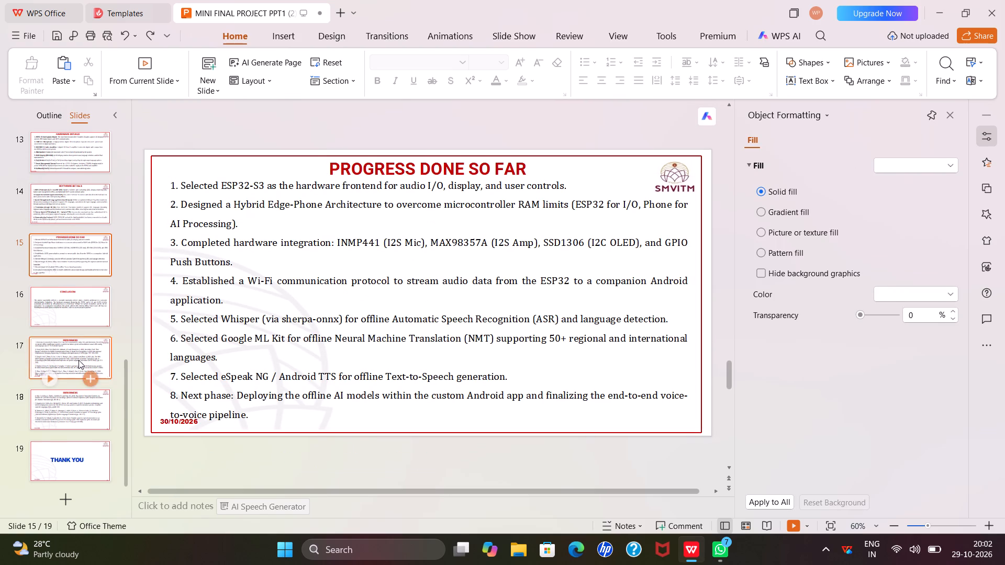
# Review the slides backward from the second References slide through Conclusion and Progress Done So Far to Software Details.
pyautogui.click(76, 407)
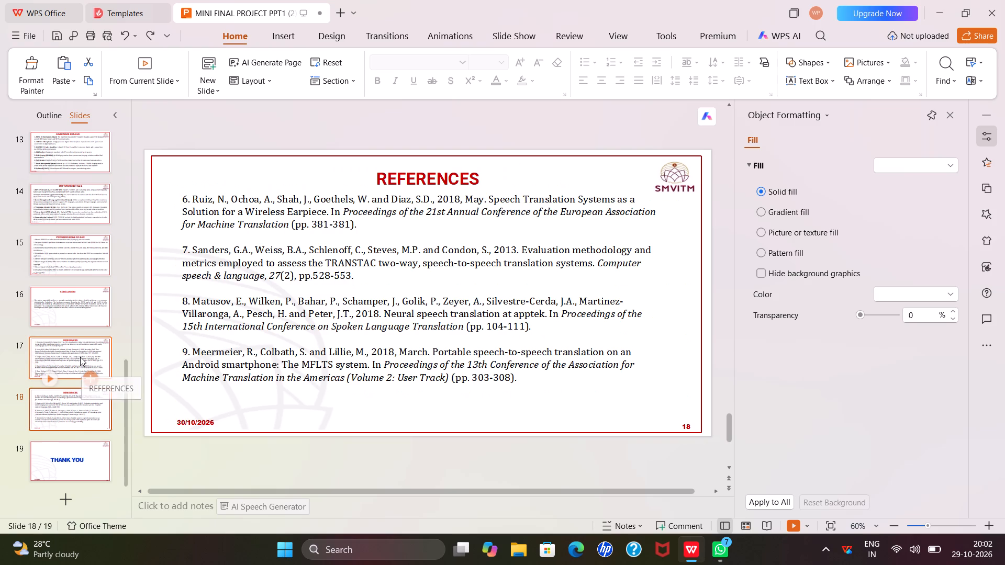
pyautogui.click(80, 357)
pyautogui.click(76, 315)
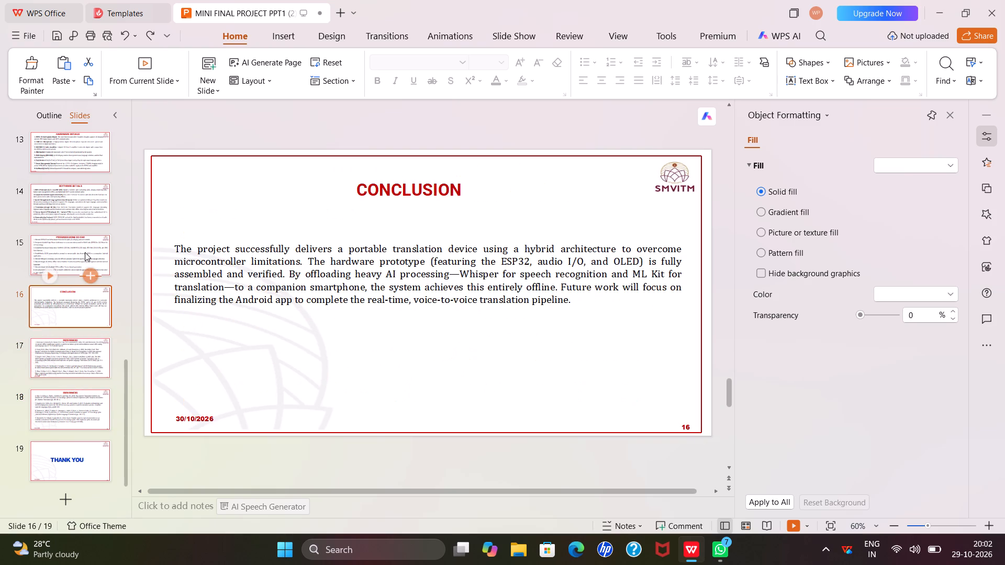
pyautogui.click(85, 252)
pyautogui.click(100, 216)
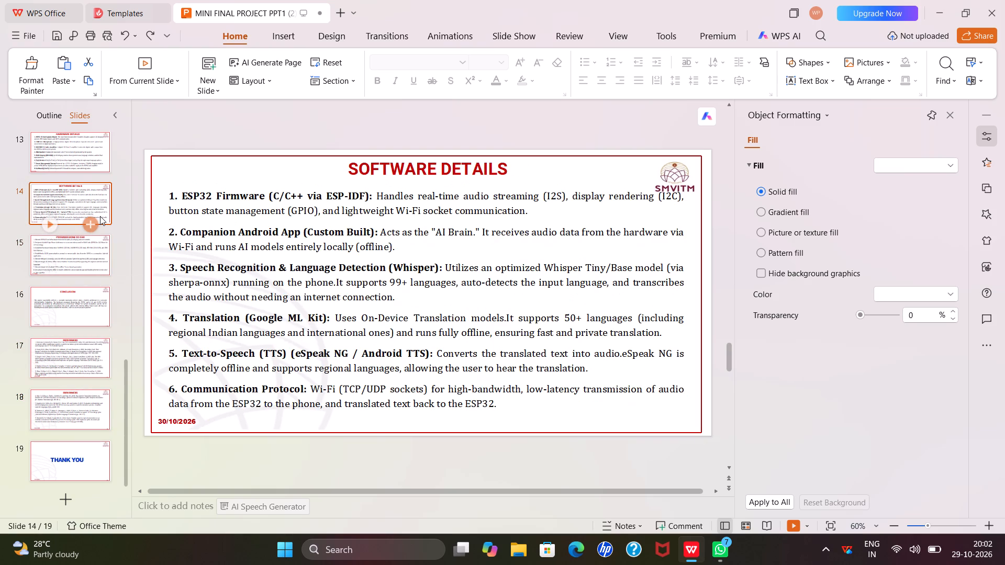
# Run the slide show from the beginning and review the slides from the title through the last Literature Review slide.
pyautogui.click(73, 160)
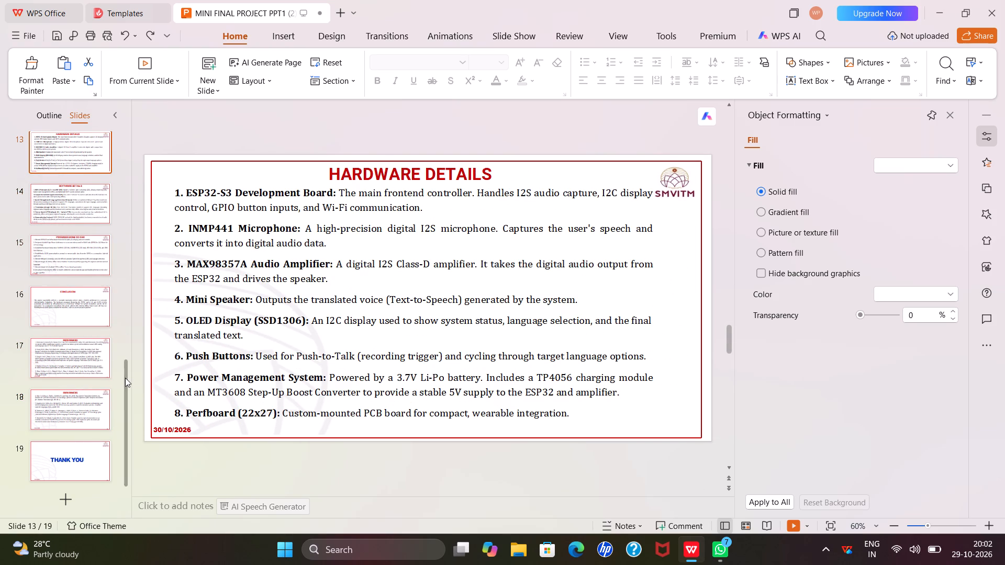
pyautogui.moveTo(125, 378); pyautogui.dragTo(143, 90)
pyautogui.click(64, 169)
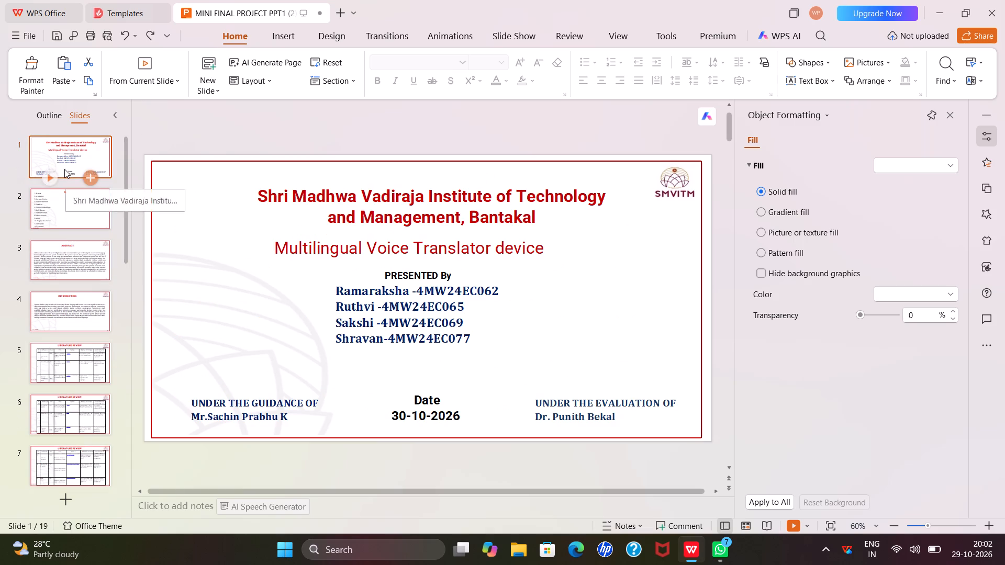
pyautogui.click(143, 76)
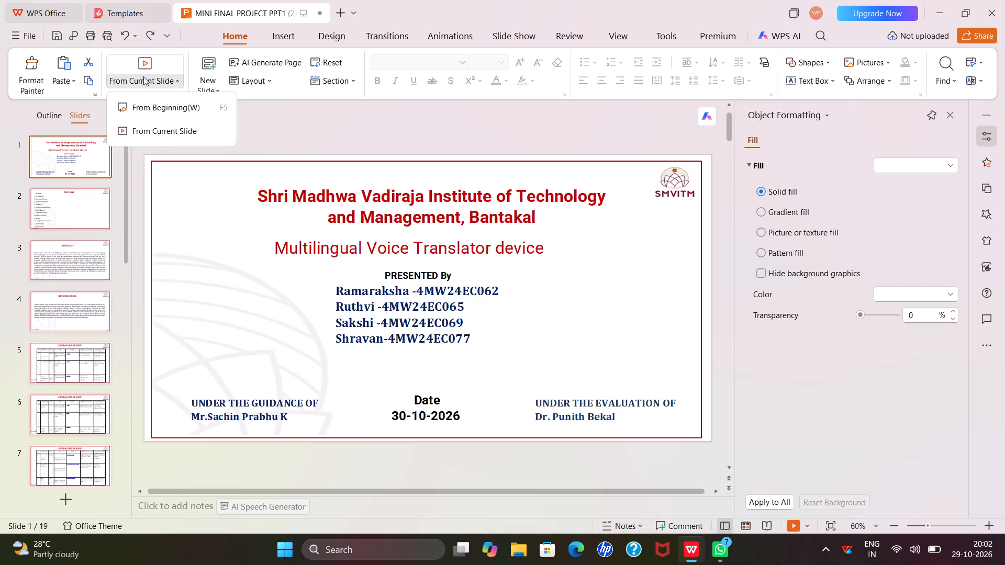
pyautogui.click(149, 110)
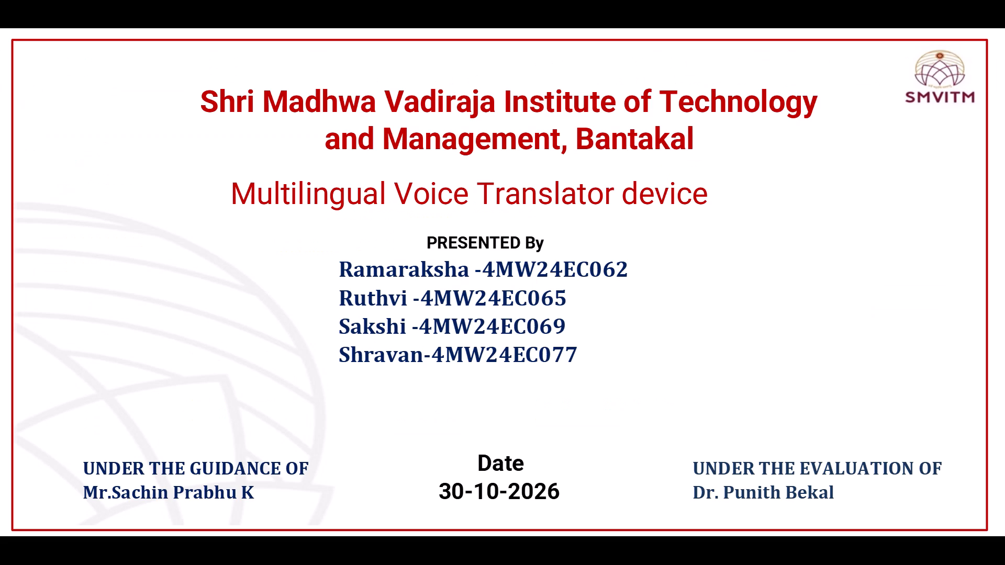
pyautogui.press('Right')
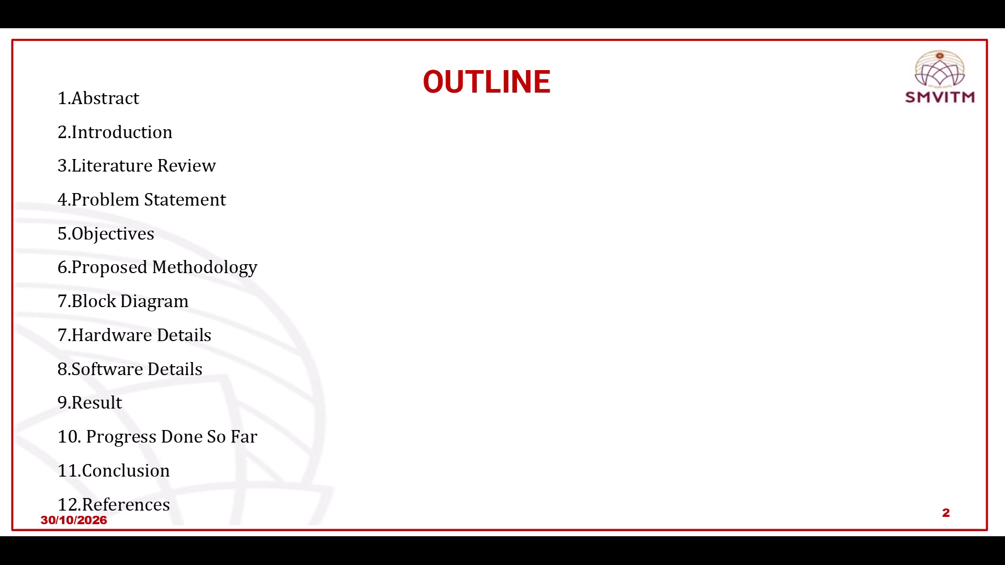
pyautogui.press('Right')
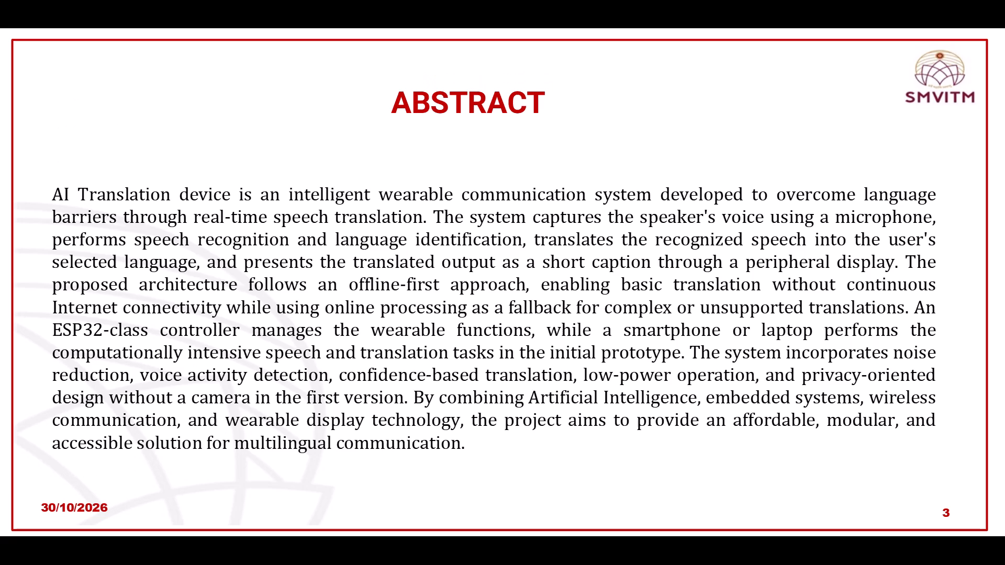
pyautogui.press('Right')
pyautogui.press('Right')
pyautogui.press('Right')
pyautogui.press('Right')
pyautogui.press('Right')
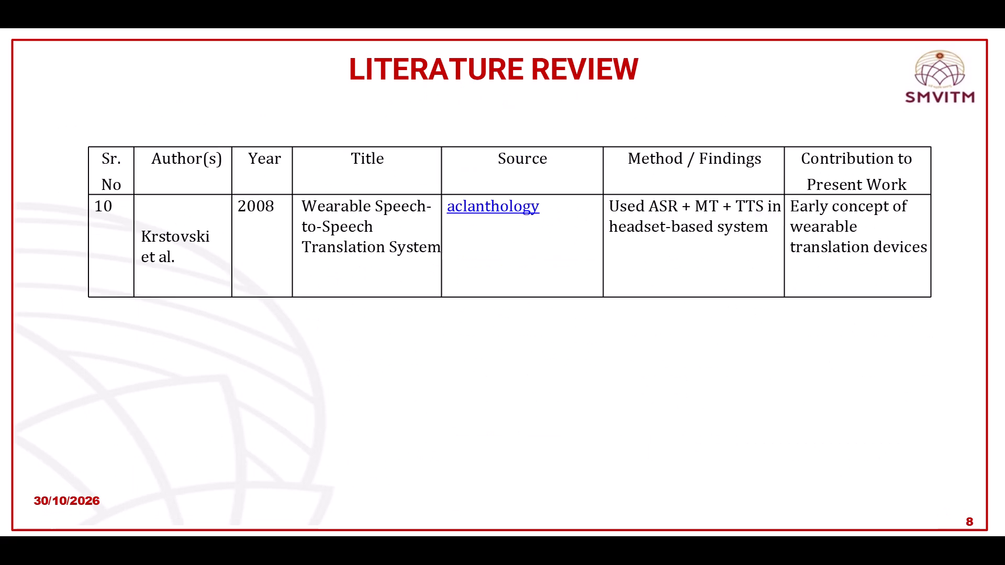
# Continue the slide show from Problem Statement through the Thank You slide, checking each layout, and exit the show.
pyautogui.press('Right')
pyautogui.press('Right')
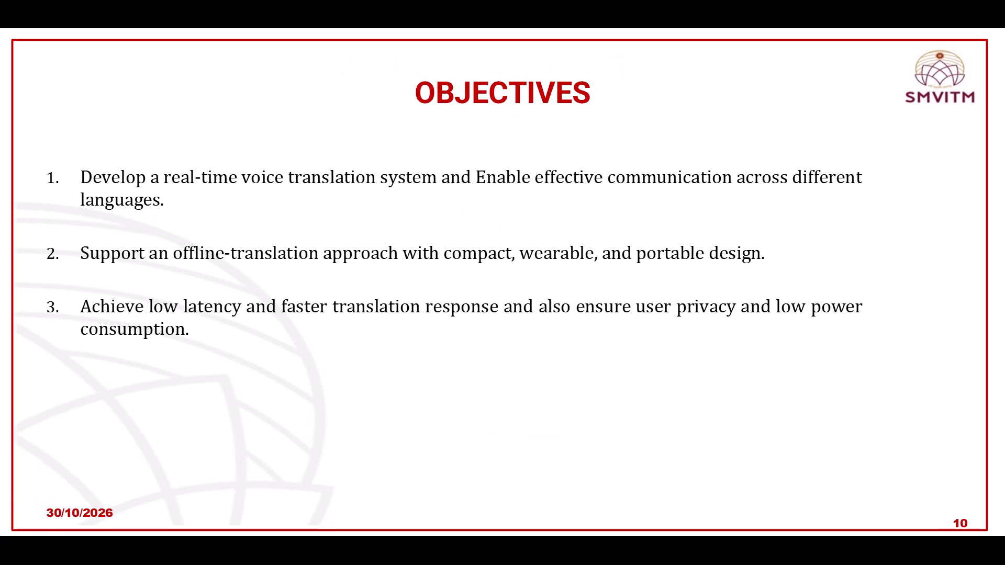
pyautogui.press('Right')
pyautogui.press('Right')
pyautogui.press('Right')
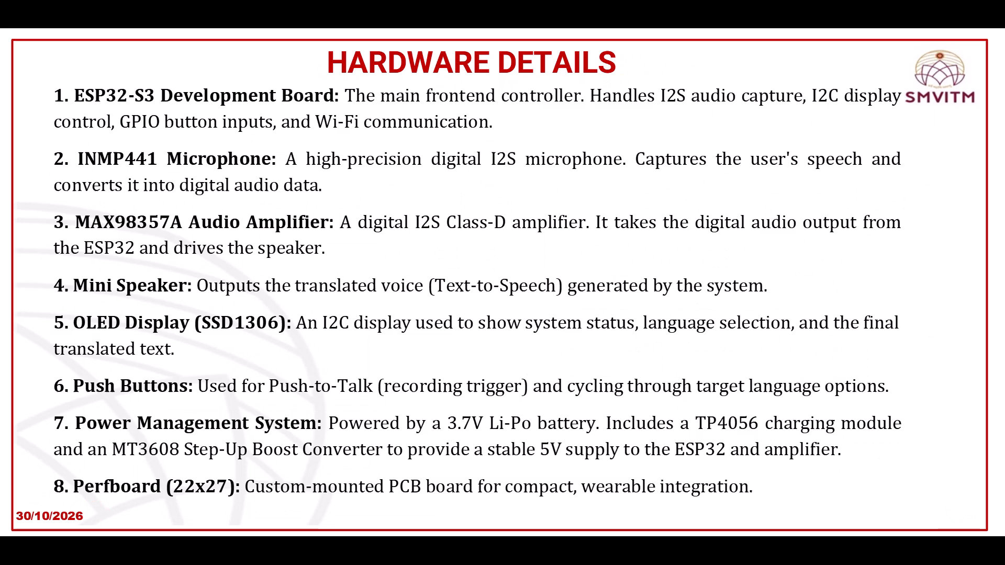
pyautogui.press('Right')
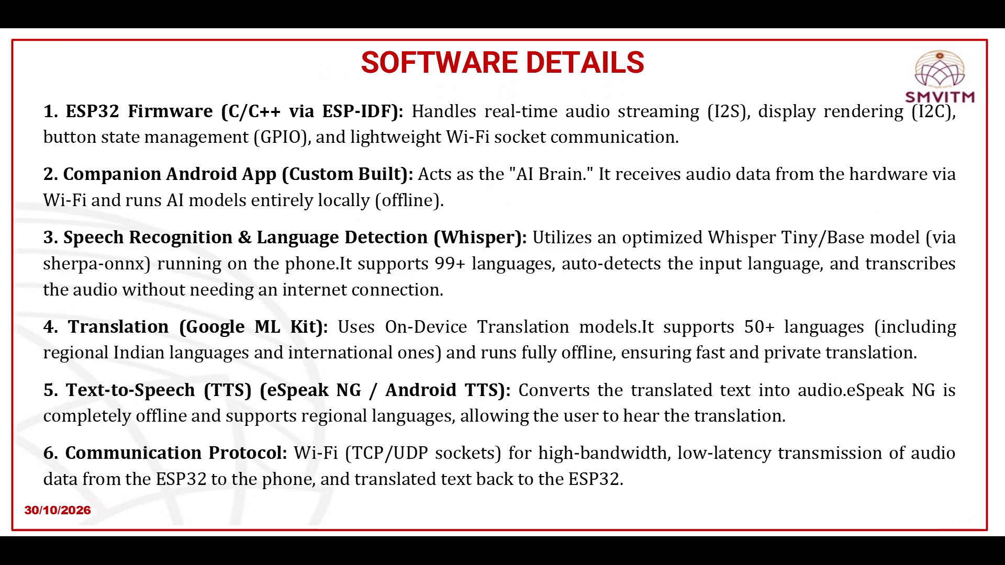
pyautogui.press('Right')
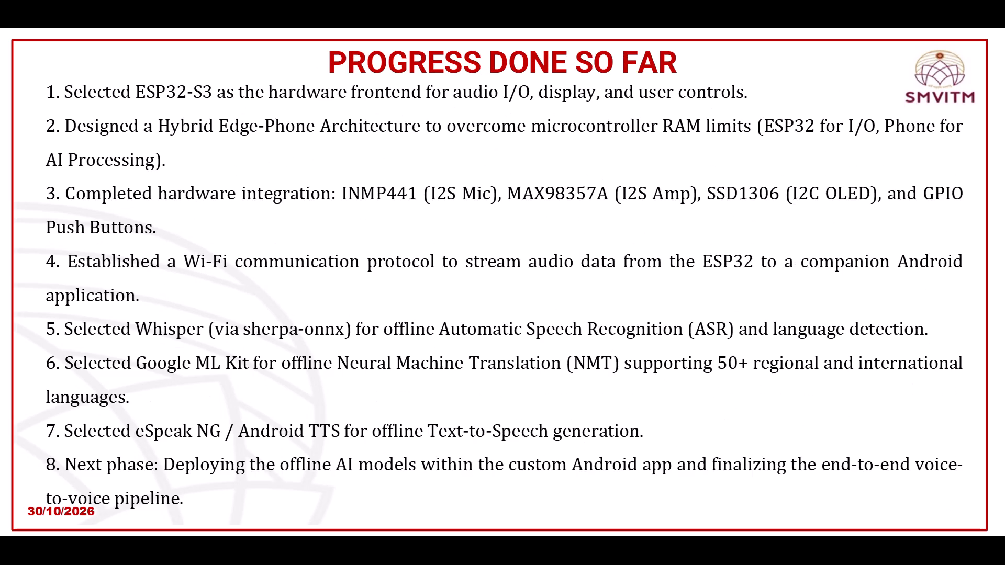
pyautogui.press('Right')
pyautogui.press('Right')
pyautogui.press('Right')
pyautogui.press('Right')
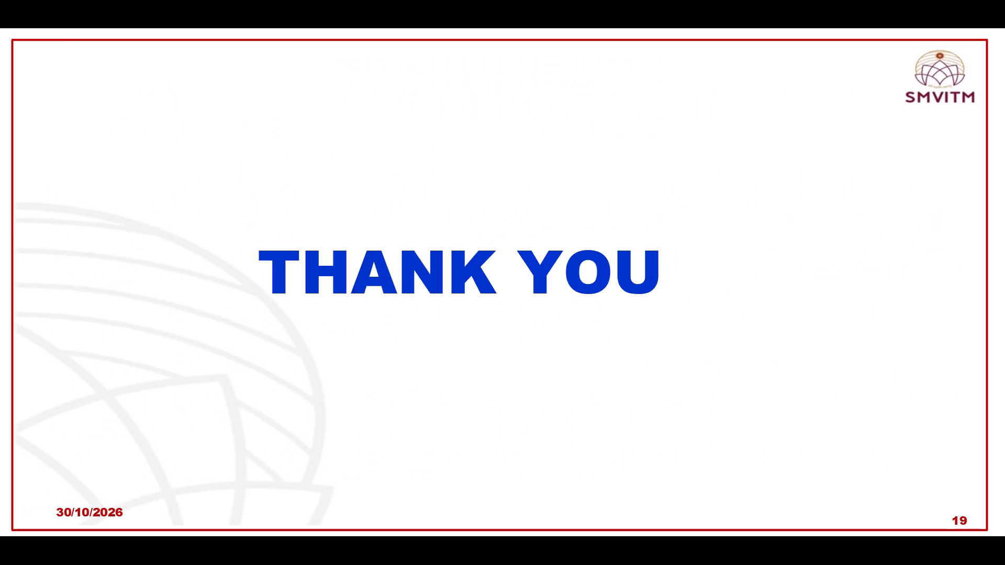
pyautogui.press('Right')
pyautogui.press('Right')
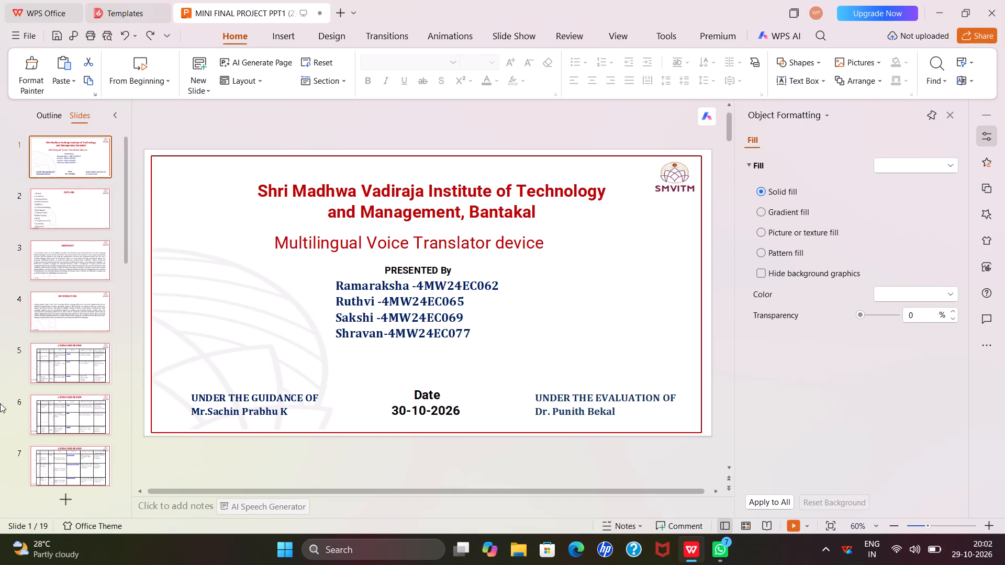
# Delete the entry "9.Result" and its line from the list on the Outline slide.
pyautogui.click(68, 202)
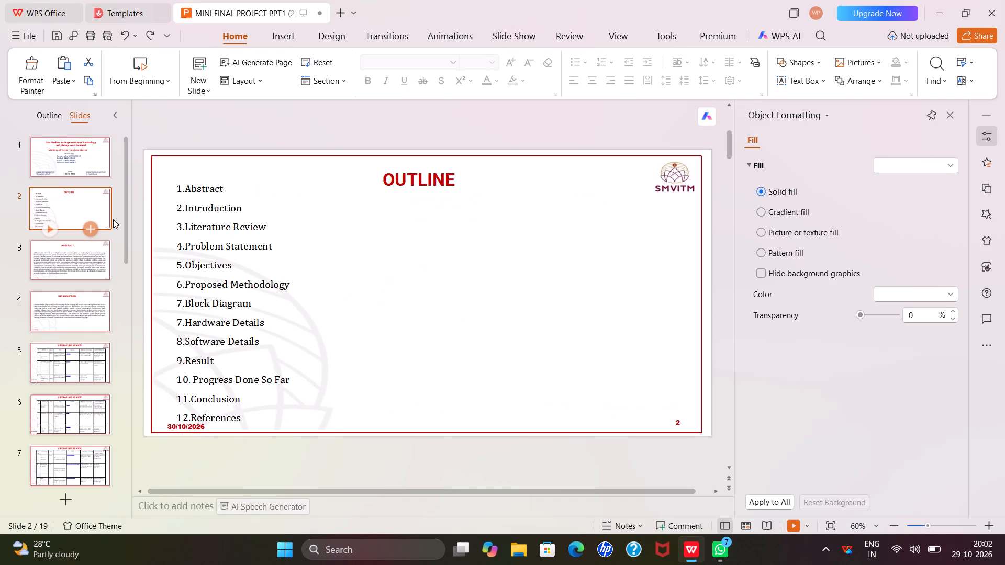
pyautogui.moveTo(218, 364); pyautogui.dragTo(196, 366)
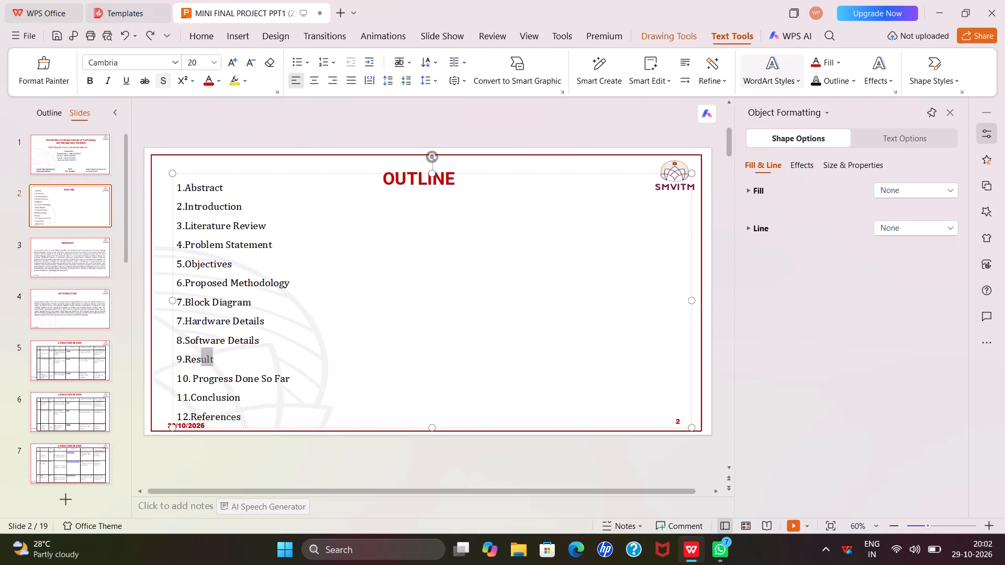
pyautogui.moveTo(196, 366); pyautogui.dragTo(182, 364)
pyautogui.press('BackSpace')
pyautogui.press('BackSpace')
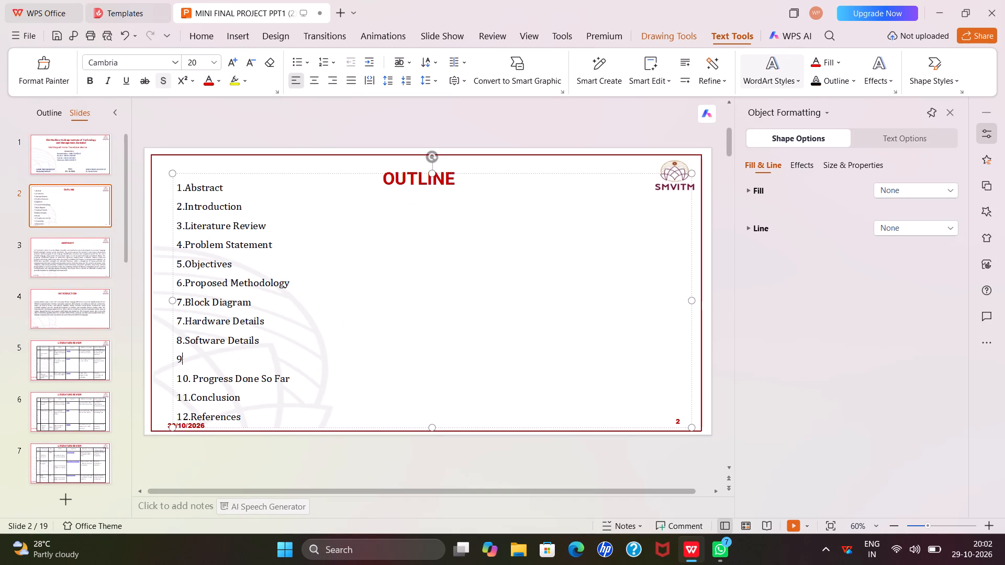
pyautogui.press('BackSpace')
# Renumber the Progress Done So Far entry on the Outline slide as 9.
pyautogui.click(191, 363)
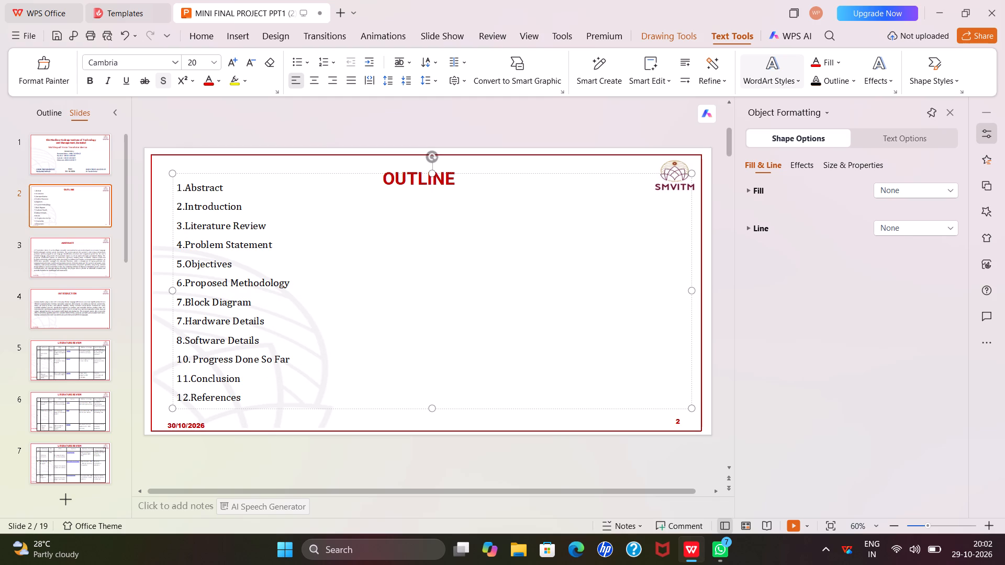
pyautogui.click(188, 362)
pyautogui.press('Left')
pyautogui.press('Right')
pyautogui.press('BackSpace')
pyautogui.press('BackSpace')
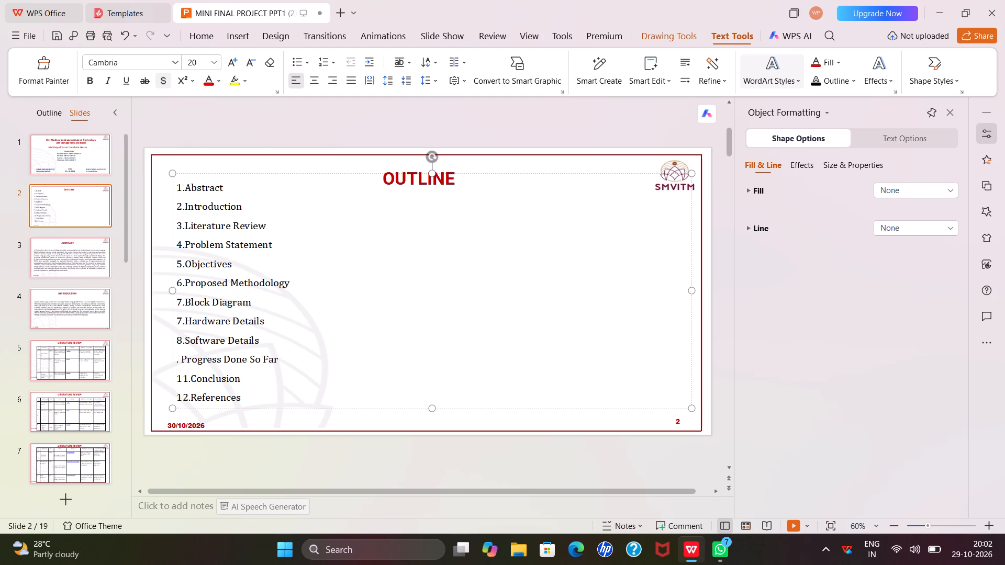
pyautogui.press('9')
# Renumber the Conclusion entry as 10 and the References entry as 11 in the Outline list, and deselect the text box.
pyautogui.click(187, 378)
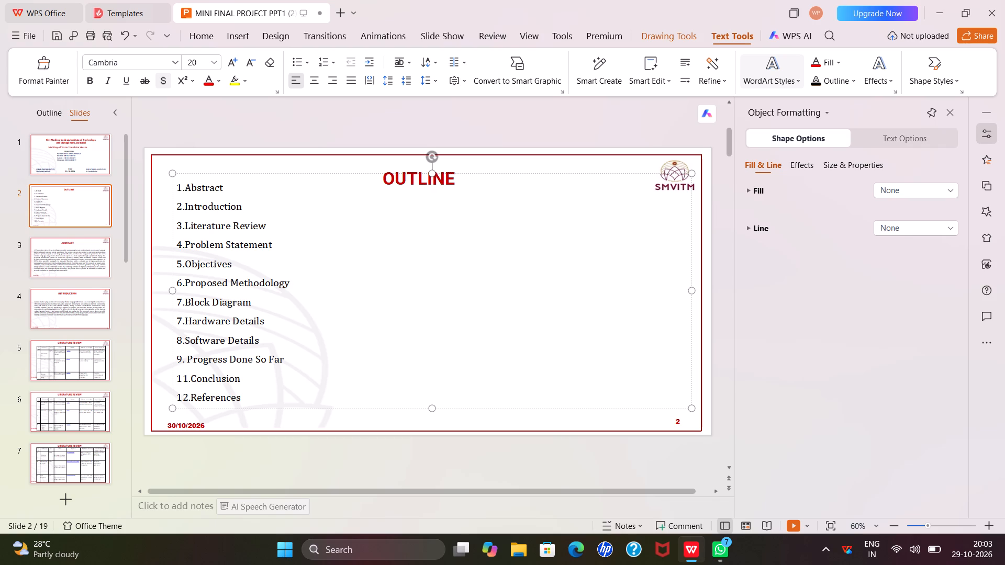
pyautogui.press('BackSpace')
pyautogui.press('0')
pyautogui.press('Down')
pyautogui.press('BackSpace')
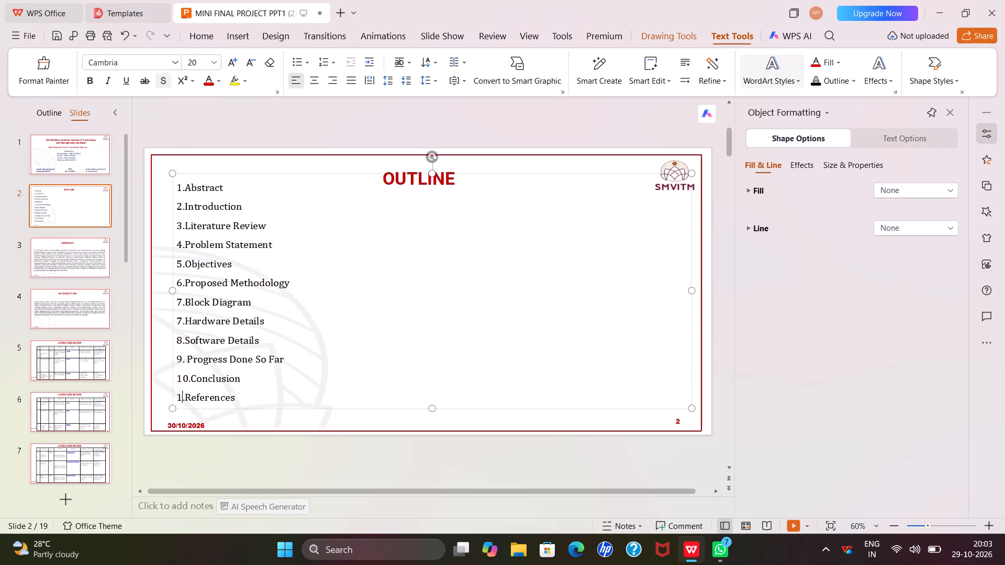
pyautogui.press('1')
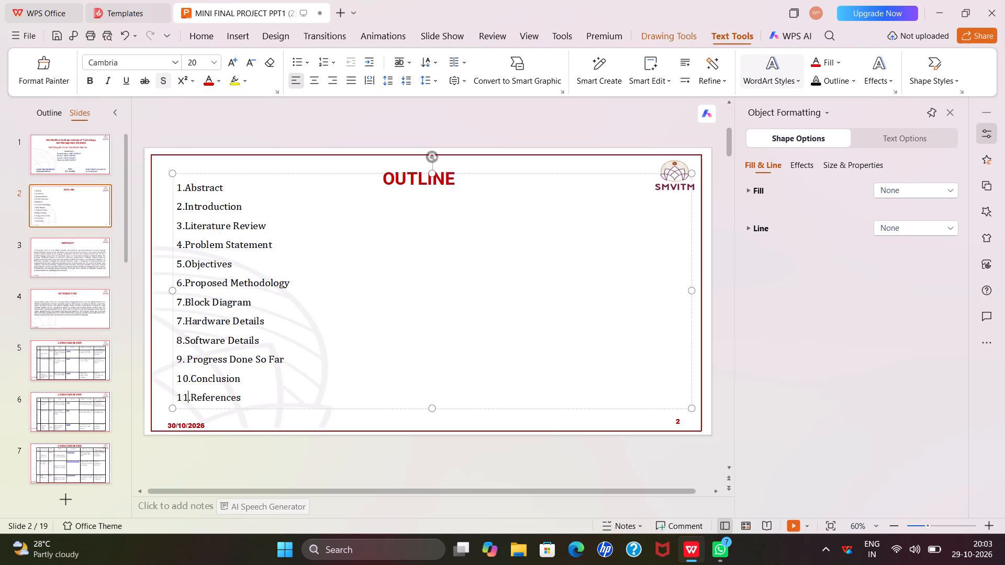
pyautogui.click(327, 238)
pyautogui.click(163, 206)
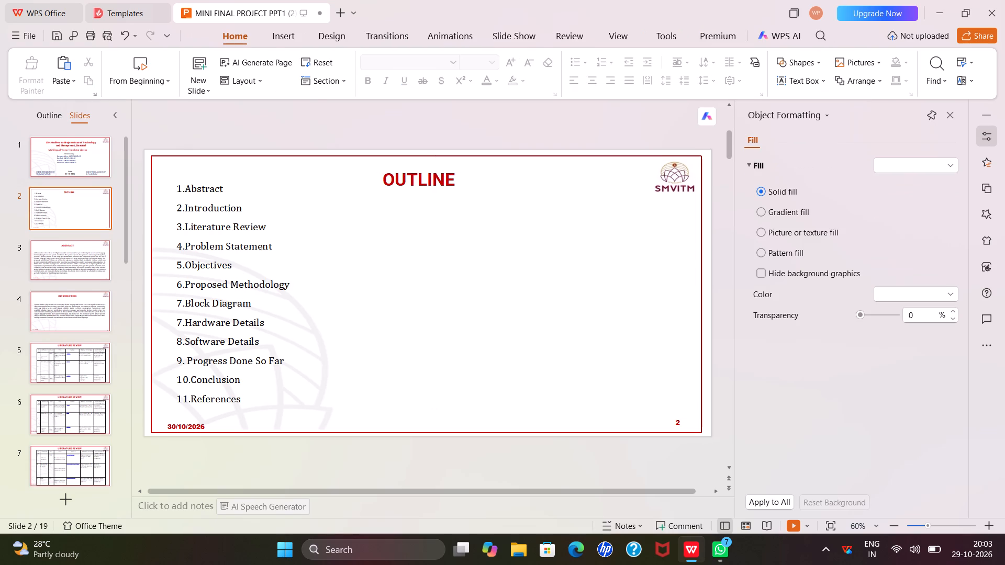
pyautogui.click(395, 120)
# Look through the slide thumbnails to the end and back, checking the slide order against the Outline list.
pyautogui.moveTo(126, 245); pyautogui.dragTo(128, 325)
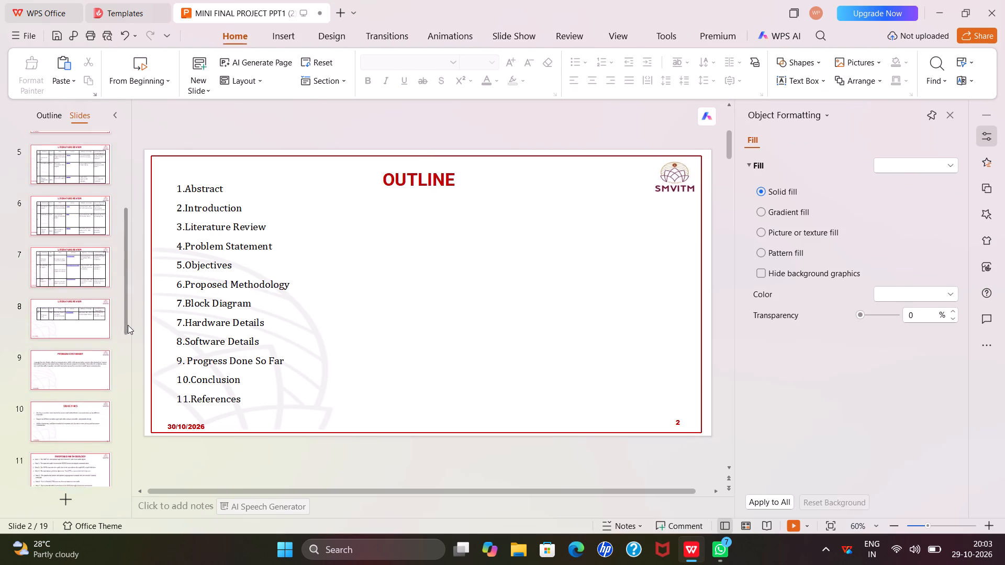
pyautogui.moveTo(128, 325); pyautogui.dragTo(129, 422)
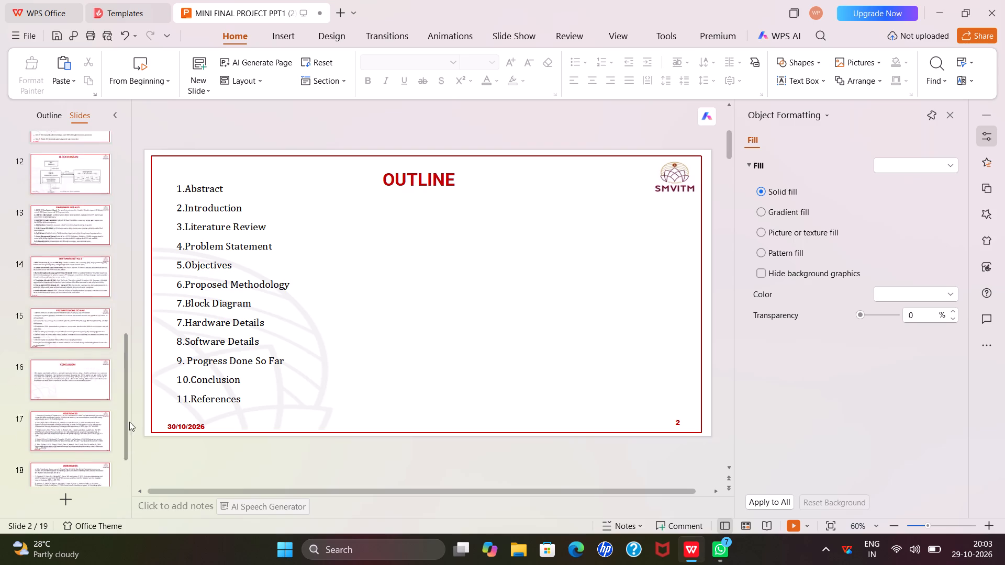
pyautogui.moveTo(129, 422); pyautogui.dragTo(135, 189)
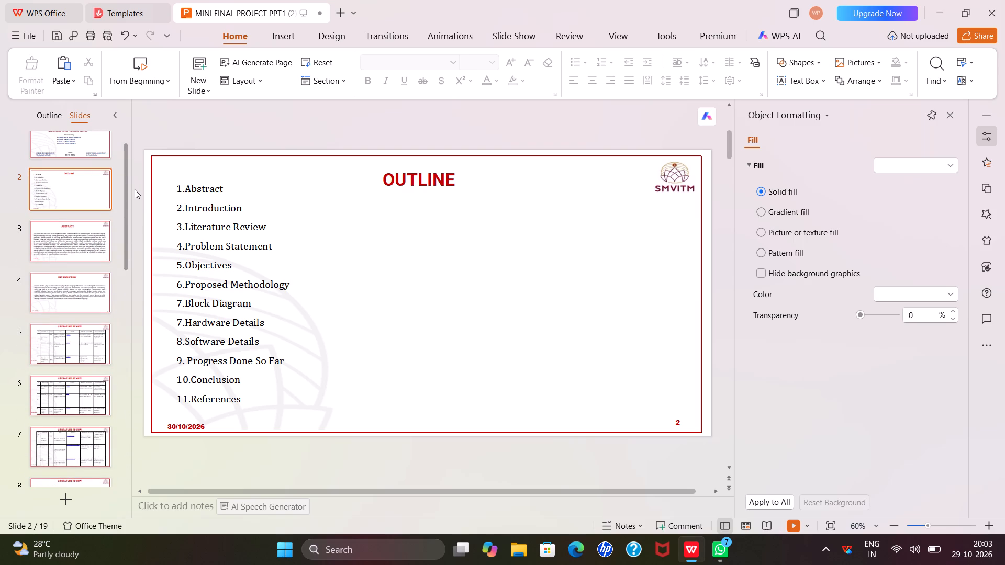
pyautogui.moveTo(135, 189); pyautogui.dragTo(125, 210)
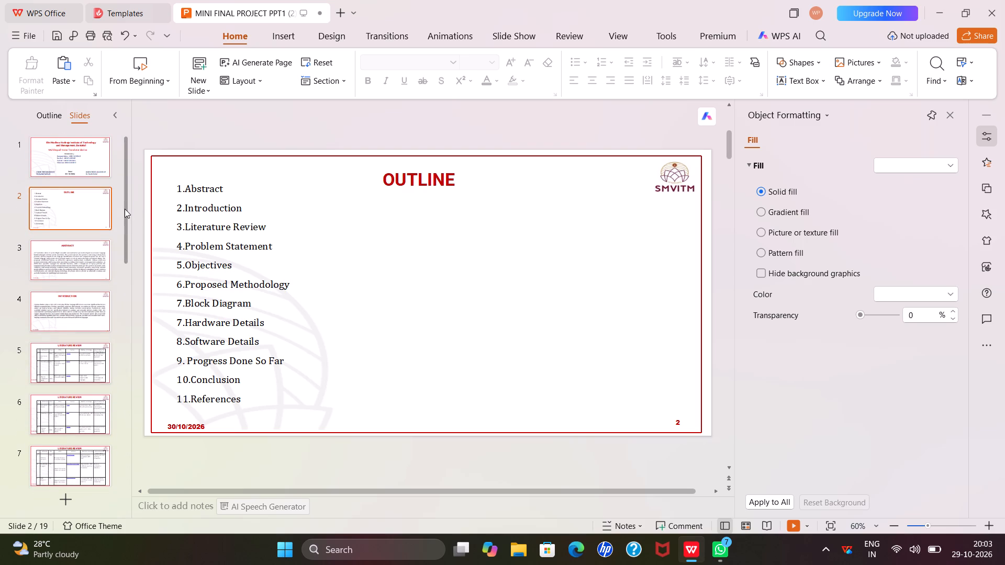
pyautogui.moveTo(125, 209); pyautogui.dragTo(124, 177)
pyautogui.moveTo(122, 192); pyautogui.dragTo(119, 447)
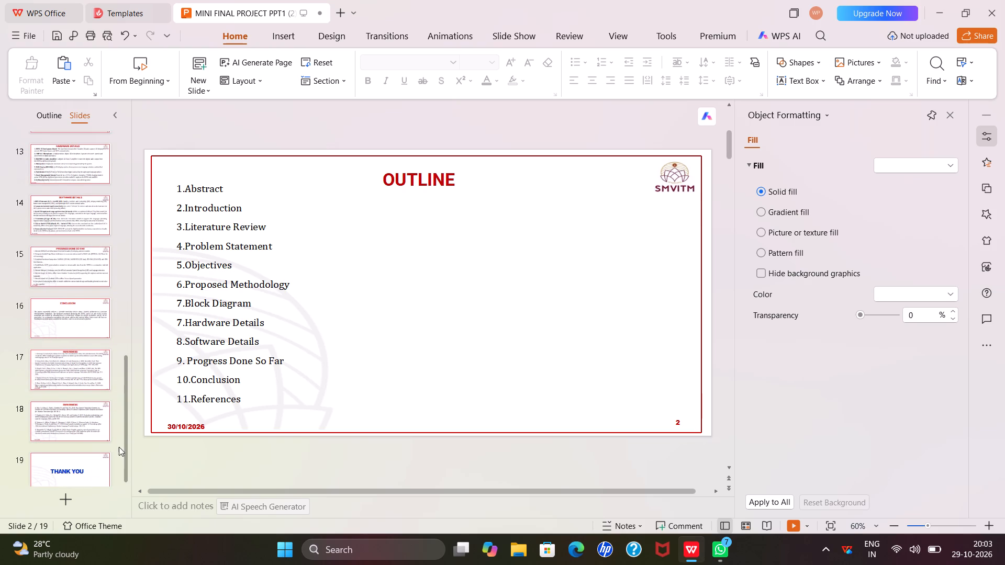
pyautogui.moveTo(119, 447); pyautogui.dragTo(119, 453)
pyautogui.moveTo(124, 426); pyautogui.dragTo(128, 318)
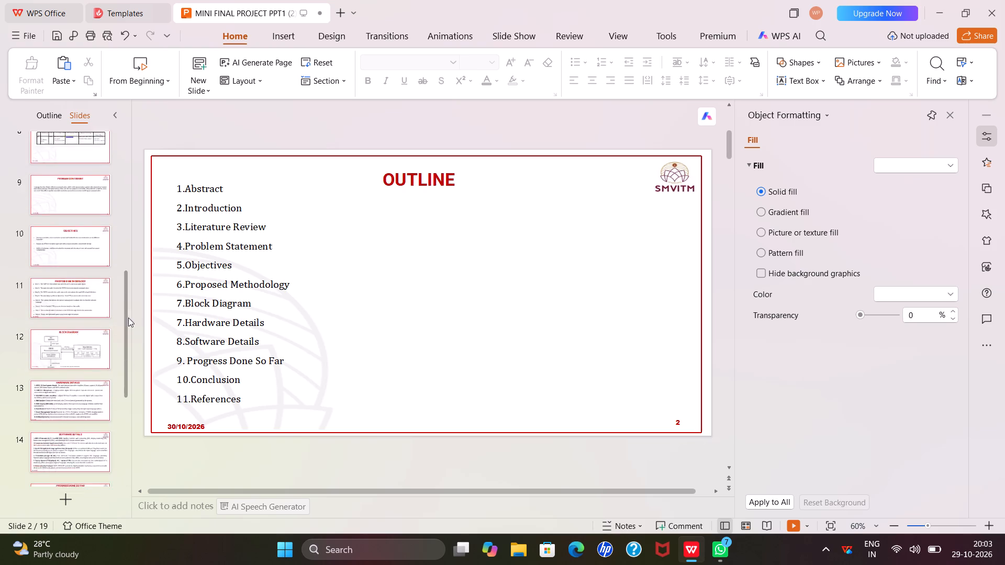
pyautogui.moveTo(128, 318); pyautogui.dragTo(120, 150)
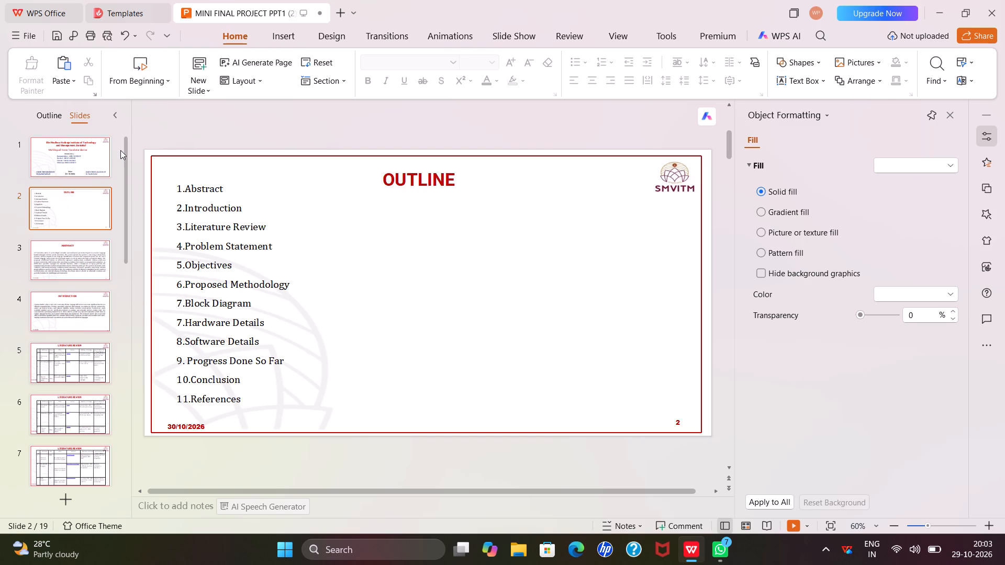
# Turn on View/edit with others sharing for the presentation, saving the modified document as part of it.
pyautogui.click(8, 39)
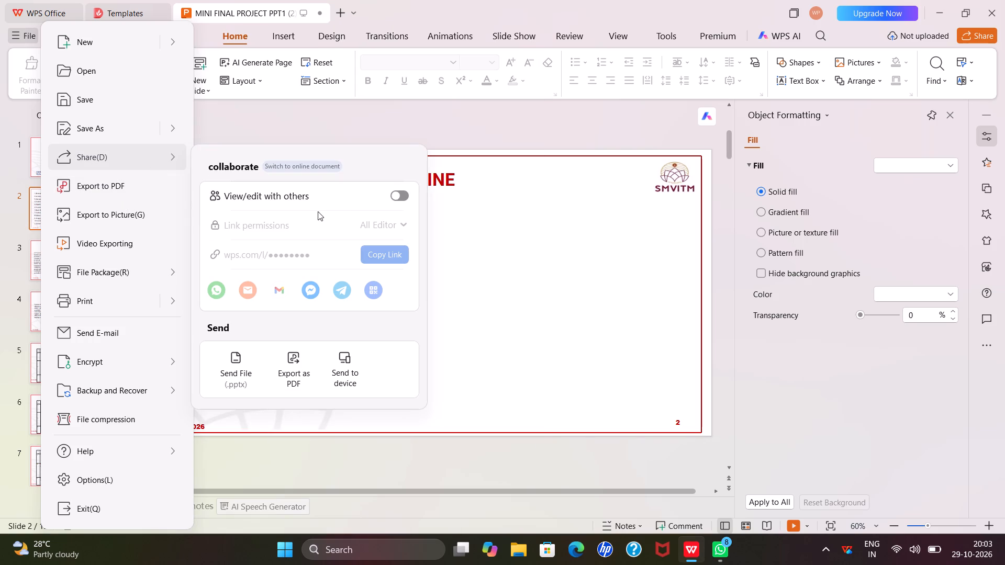
pyautogui.click(400, 195)
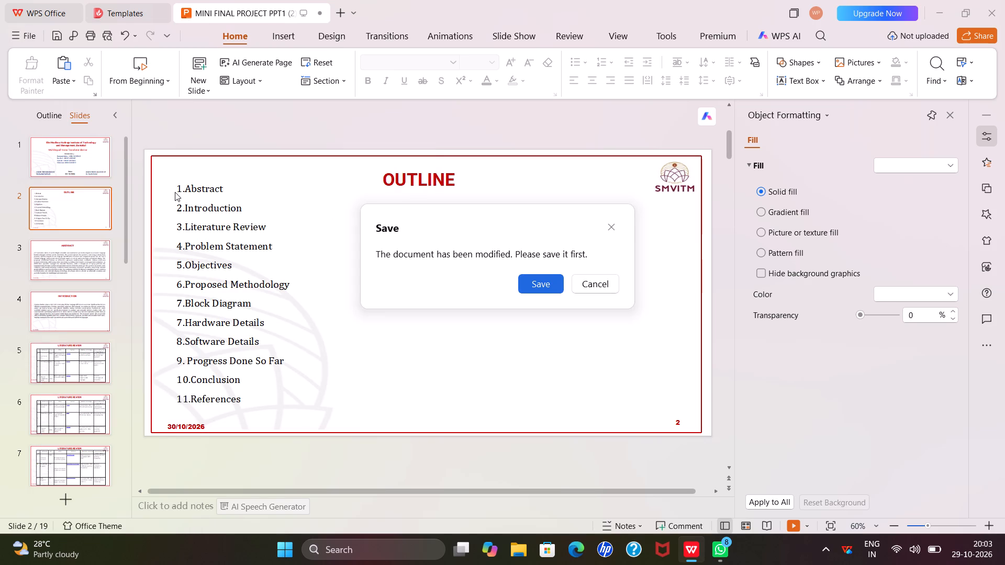
pyautogui.click(541, 285)
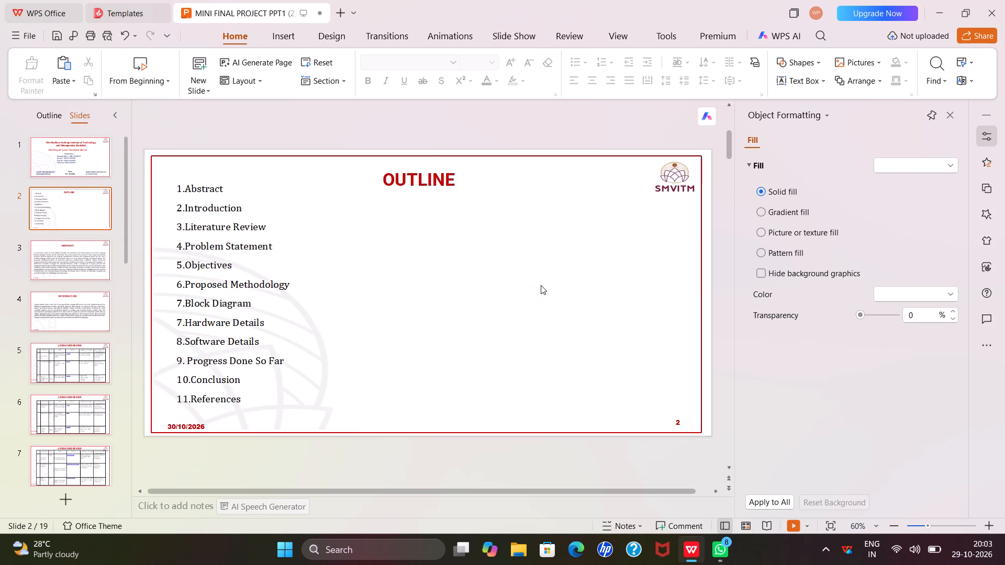
pyautogui.click(29, 39)
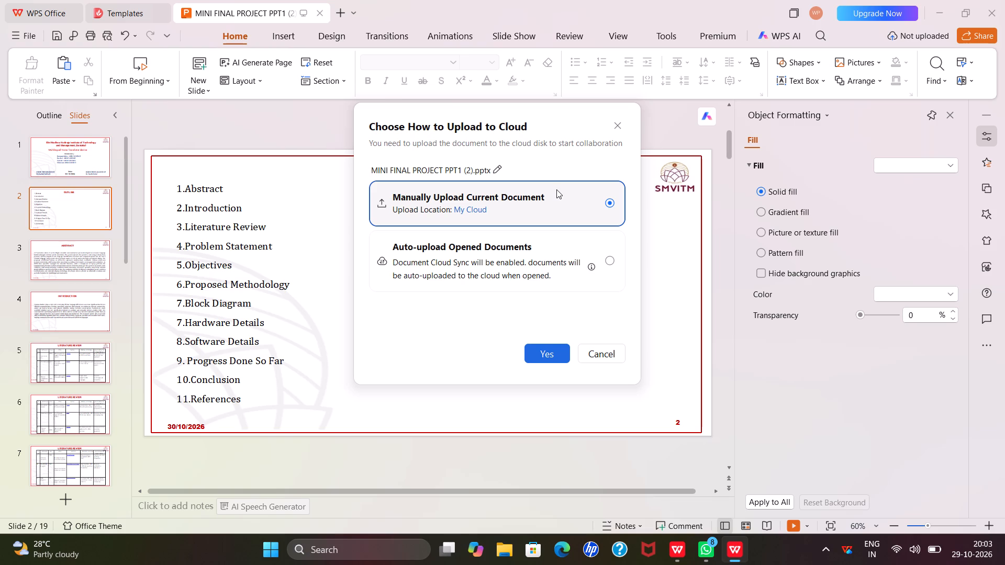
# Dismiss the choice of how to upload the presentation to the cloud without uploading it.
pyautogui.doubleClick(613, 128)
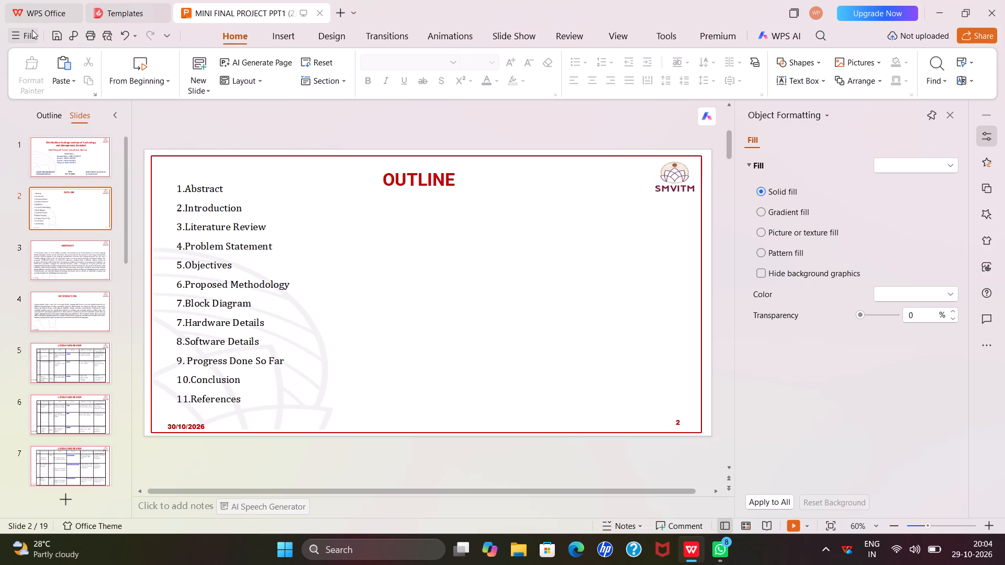
# Share the presentation by sending it as a .pptx file.
pyautogui.click(32, 30)
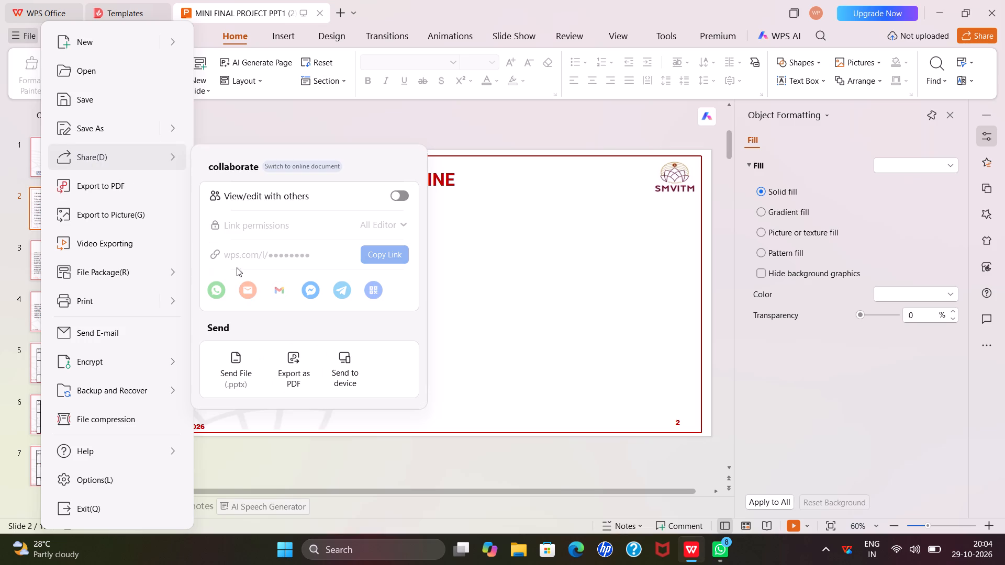
pyautogui.click(240, 368)
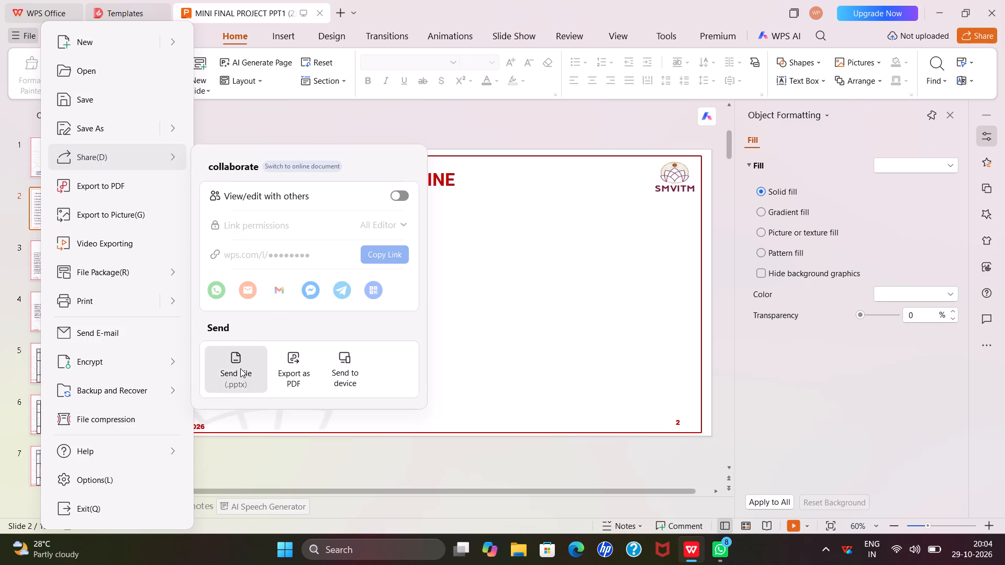
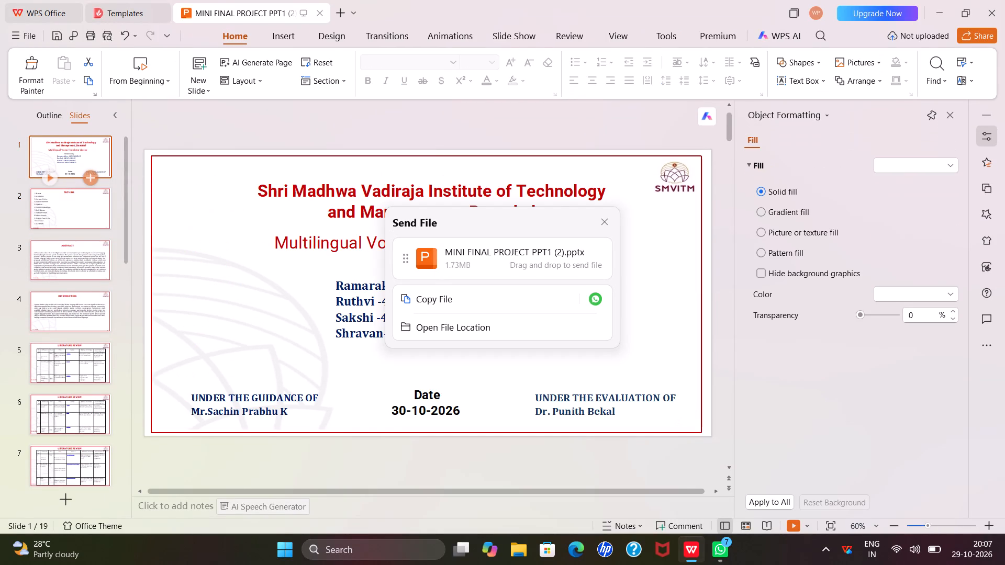
# Dismiss the Send File window without sending the presentation, and deselect the institute heading on the title slide.
pyautogui.moveTo(258, 191); pyautogui.dragTo(277, 204)
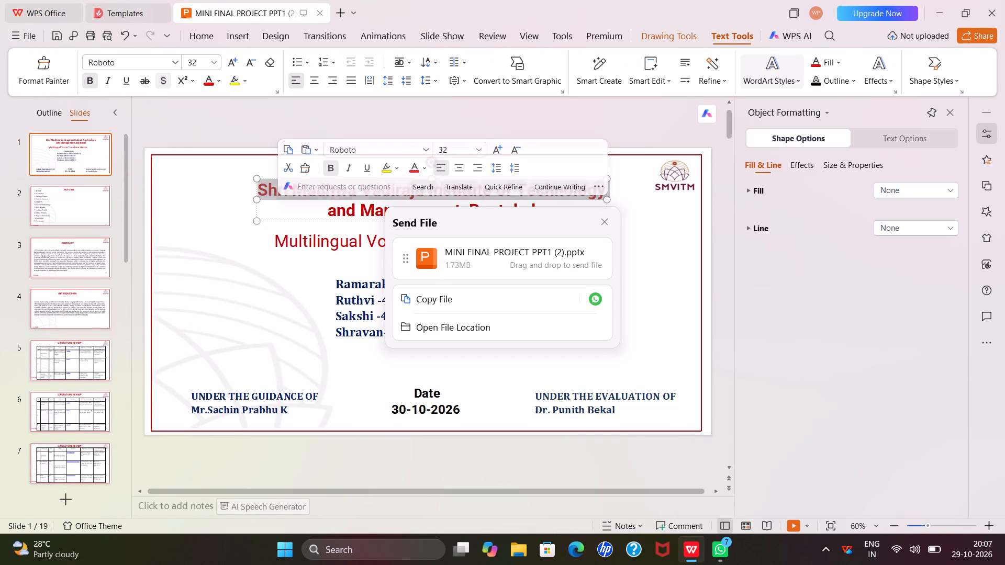
pyautogui.click(601, 225)
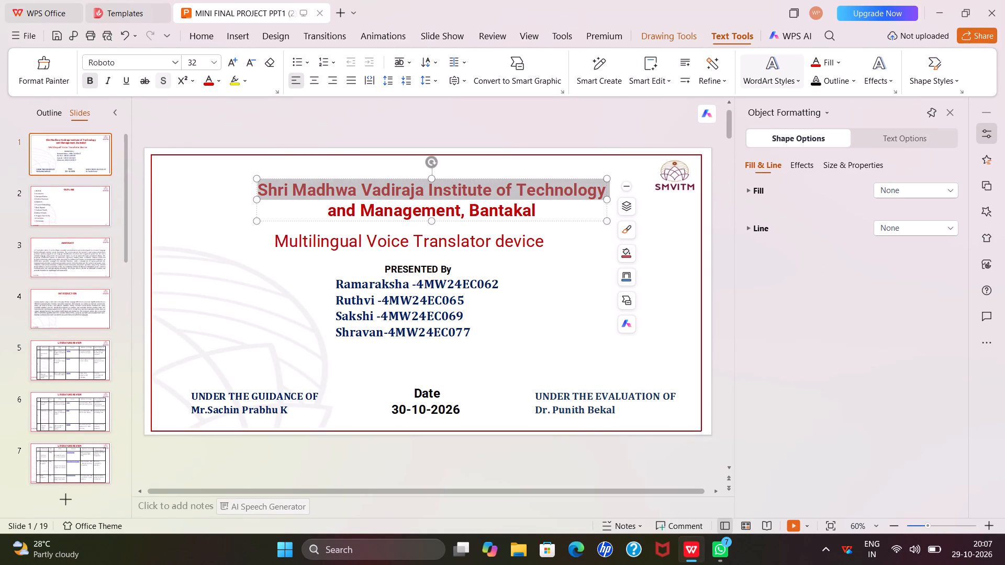
pyautogui.click(235, 227)
# Open the Outline slide and select its OUTLINE heading text for editing.
pyautogui.click(65, 206)
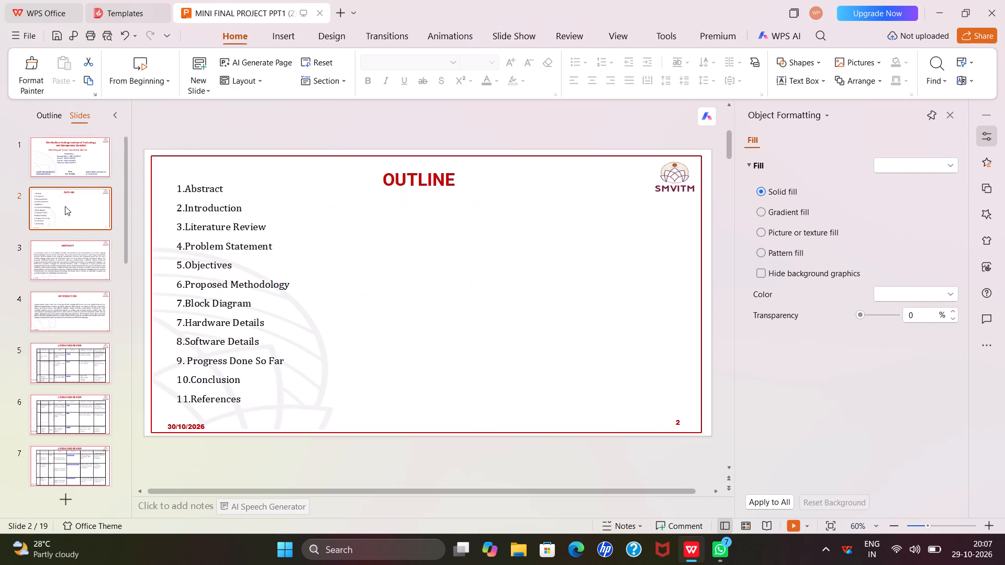
pyautogui.click(397, 174)
pyautogui.click(389, 177)
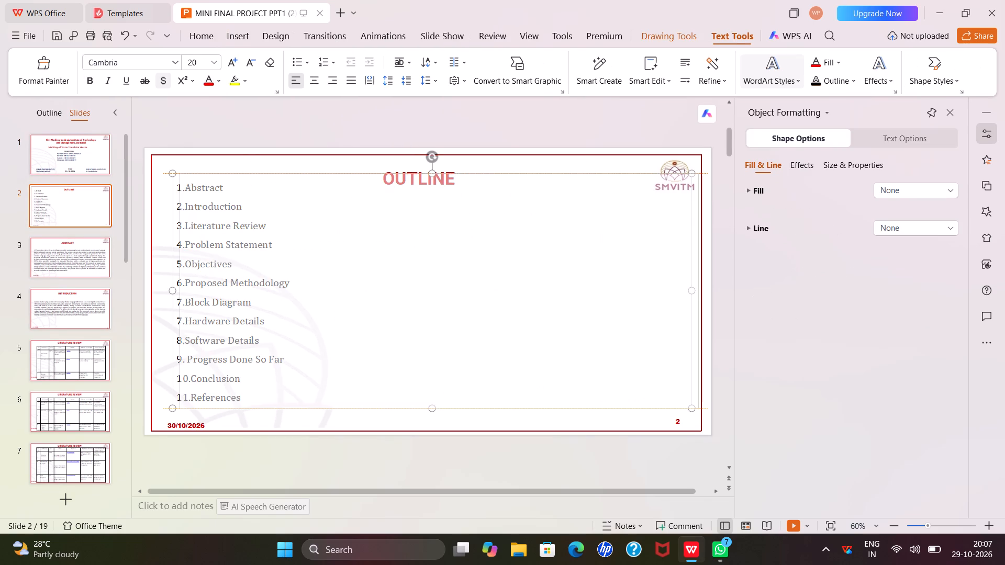
pyautogui.click(398, 171)
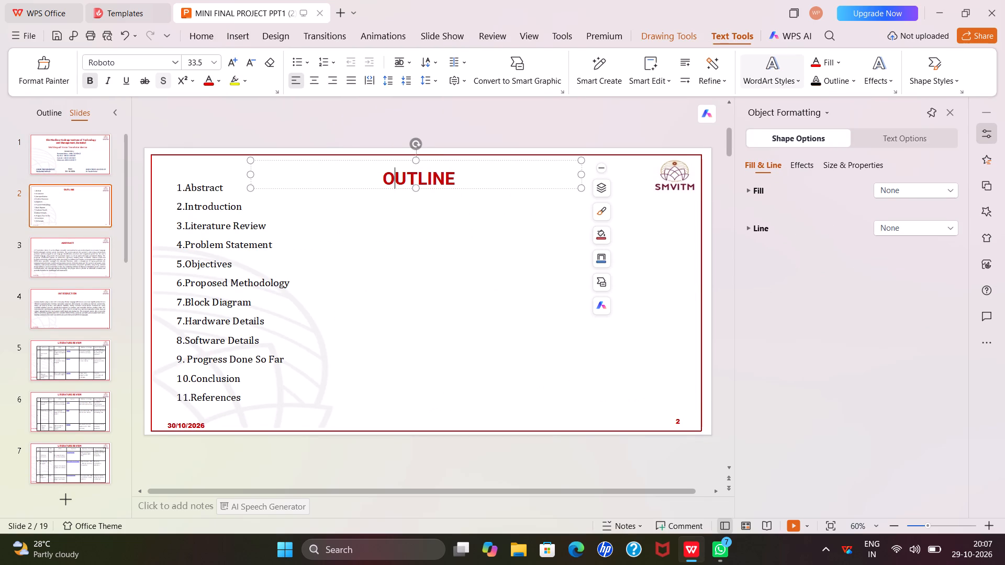
pyautogui.click(383, 175)
pyautogui.click(383, 175)
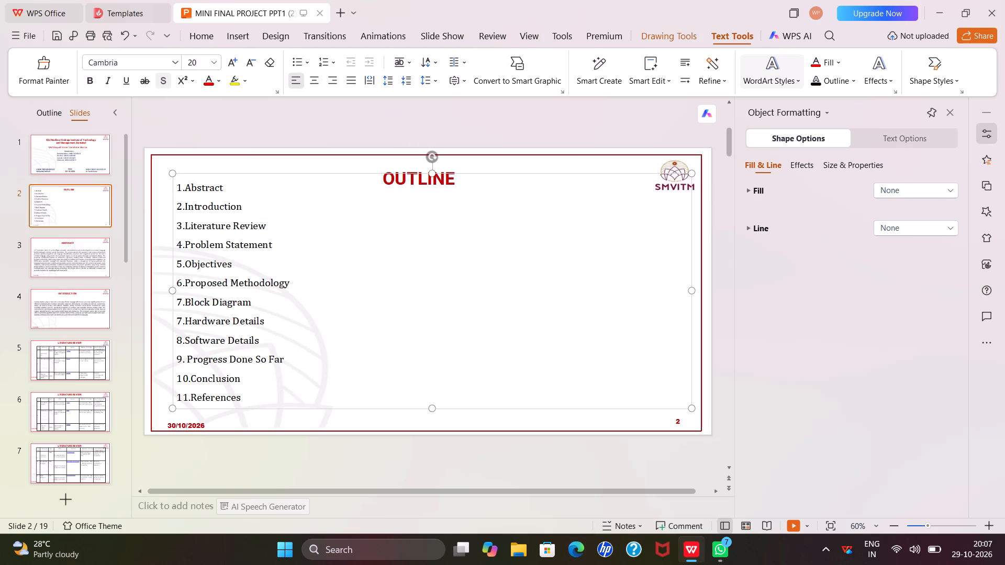
# Compare the title font and size on the Outline, Abstract and Introduction slides by selecting each heading.
pyautogui.click(376, 193)
pyautogui.click(424, 178)
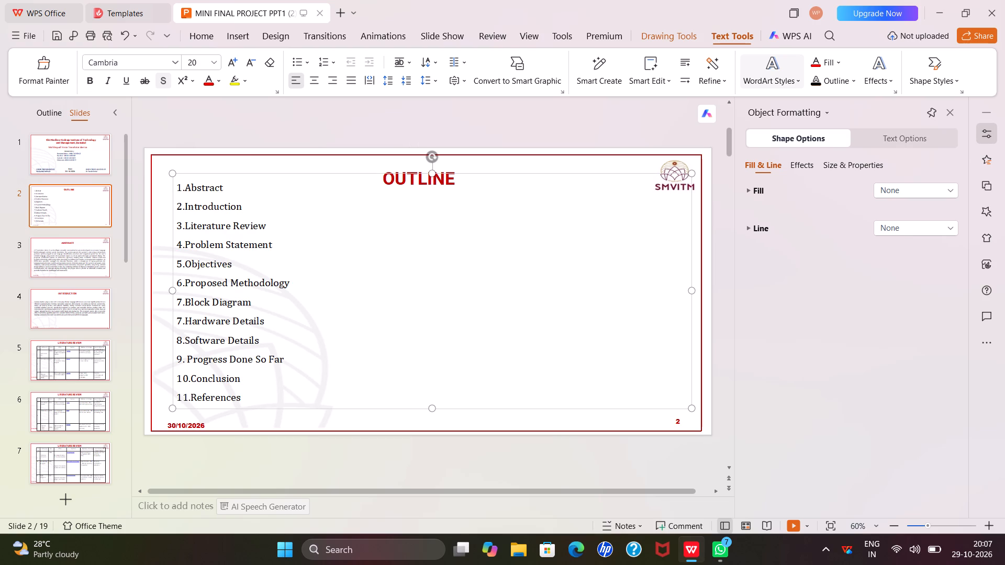
pyautogui.click(473, 168)
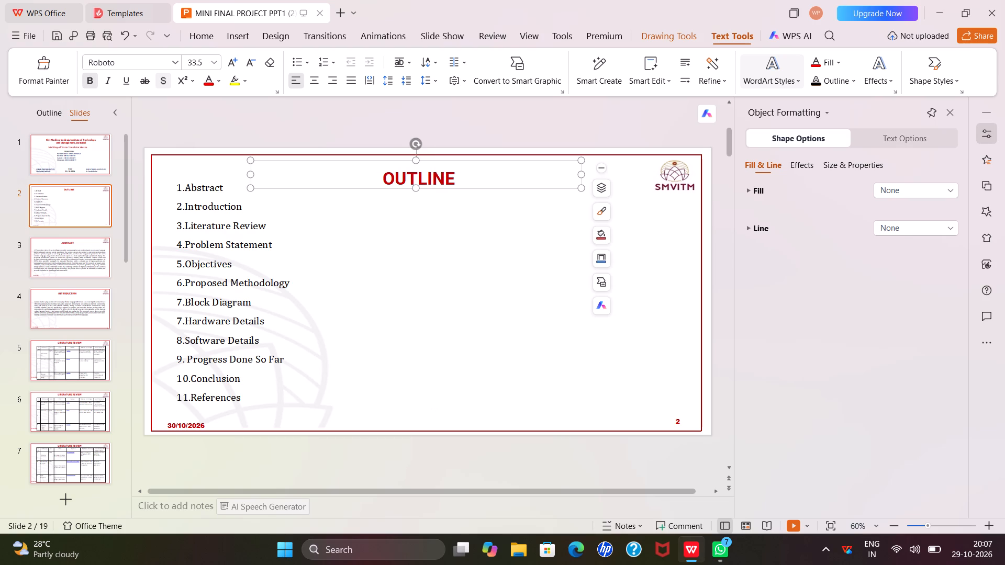
pyautogui.click(420, 175)
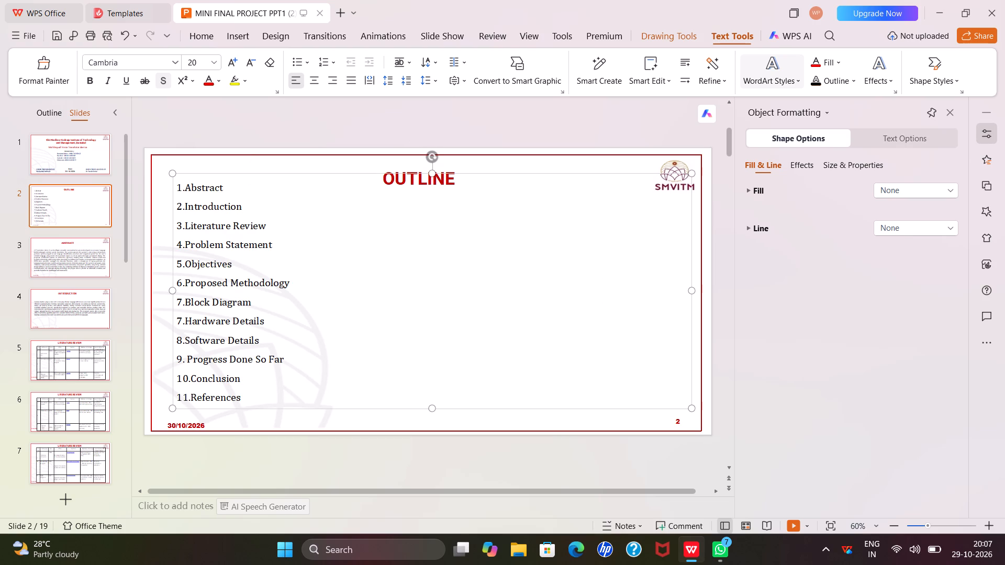
pyautogui.click(418, 182)
pyautogui.click(461, 196)
pyautogui.click(44, 250)
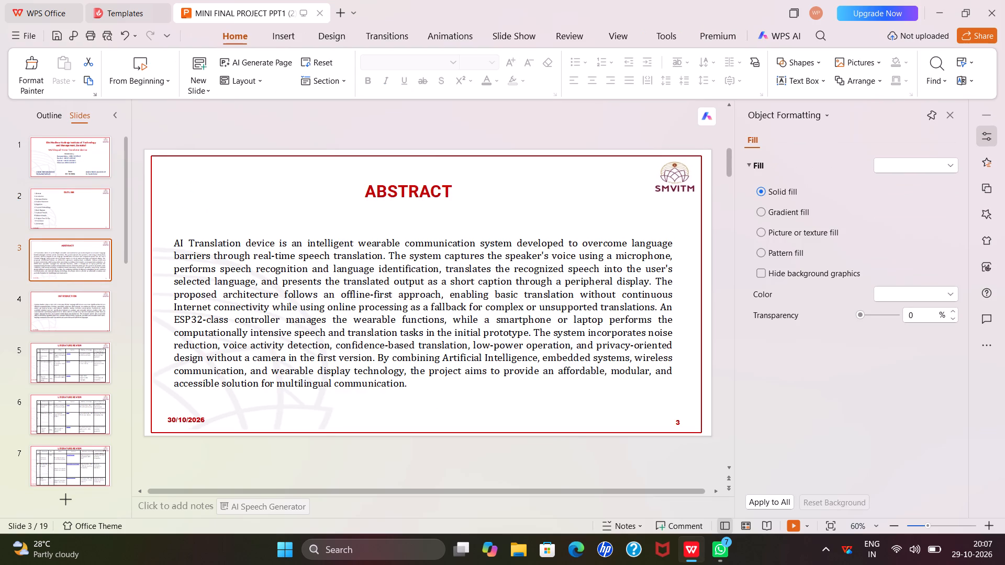
pyautogui.moveTo(366, 189); pyautogui.dragTo(446, 193)
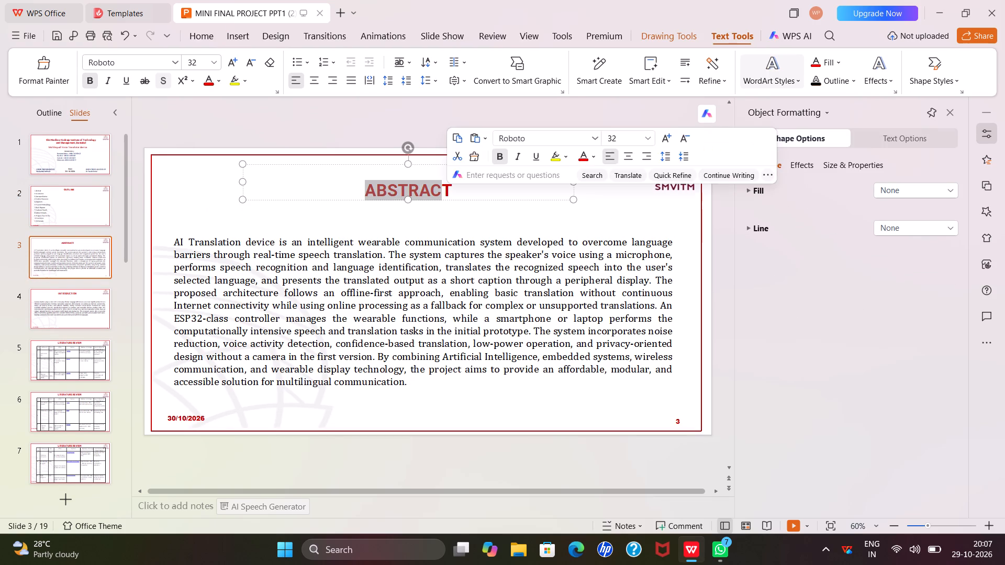
pyautogui.click(50, 300)
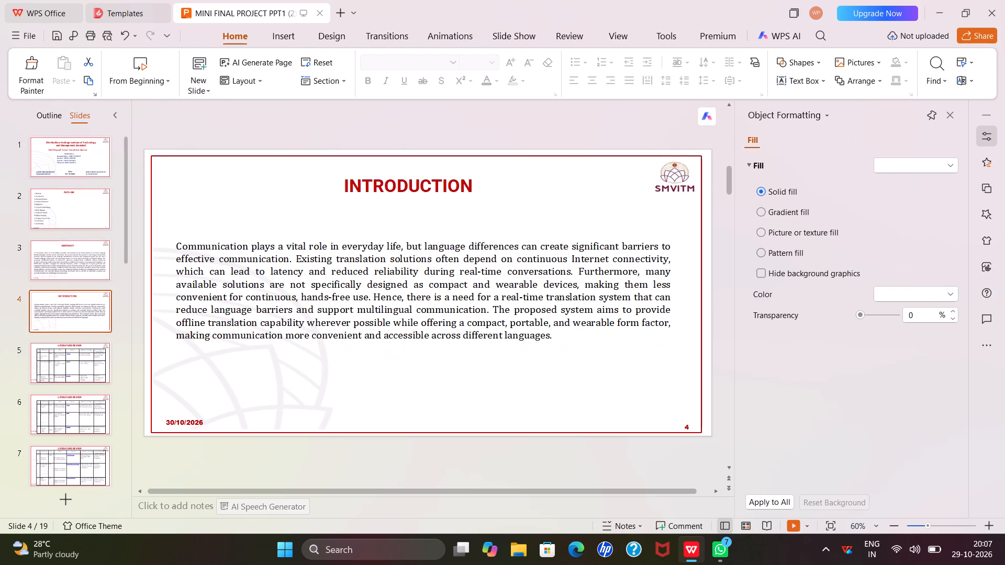
pyautogui.moveTo(345, 180); pyautogui.dragTo(441, 200)
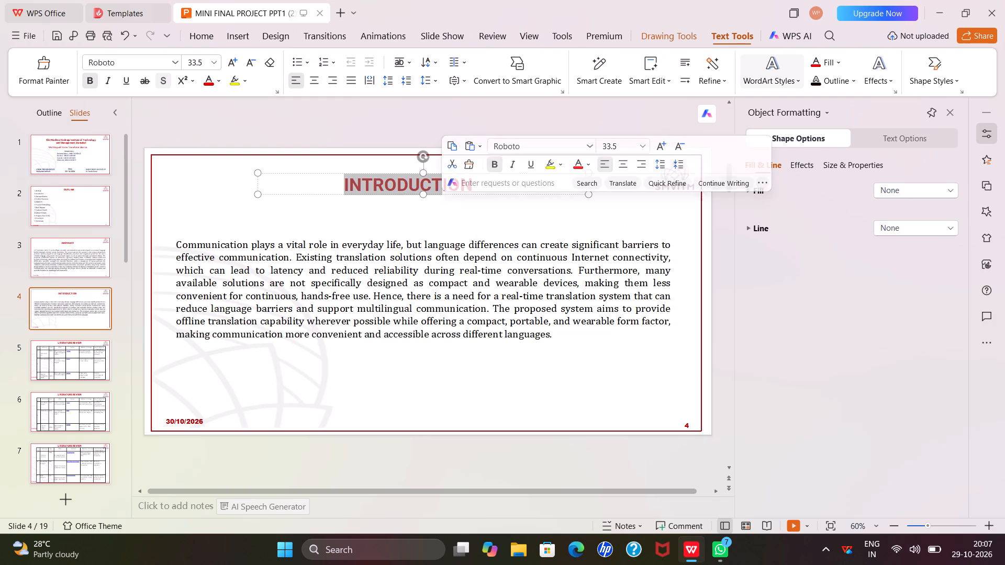
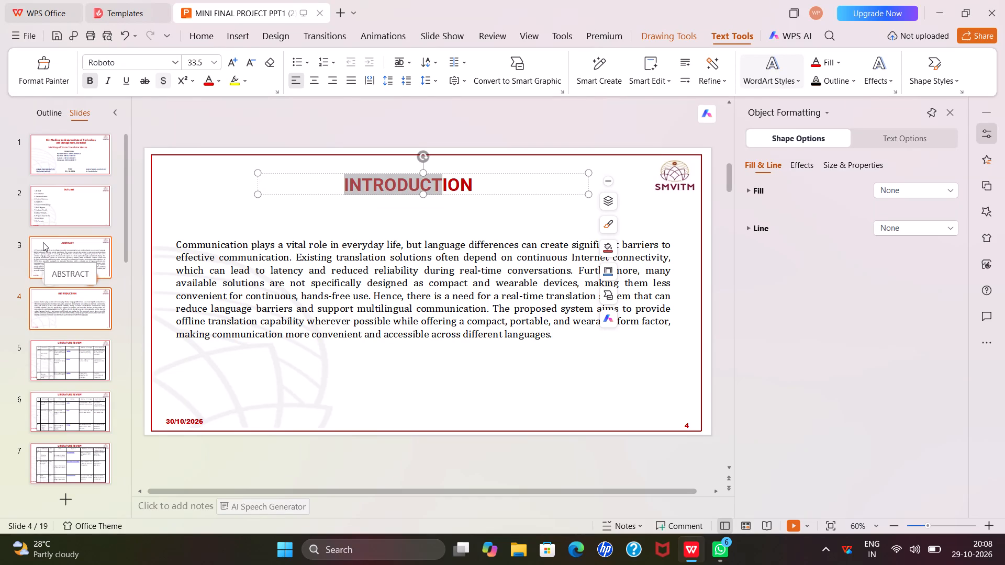
# Go back to the Abstract slide to check its heading against the Introduction slide's heading.
pyautogui.click(43, 242)
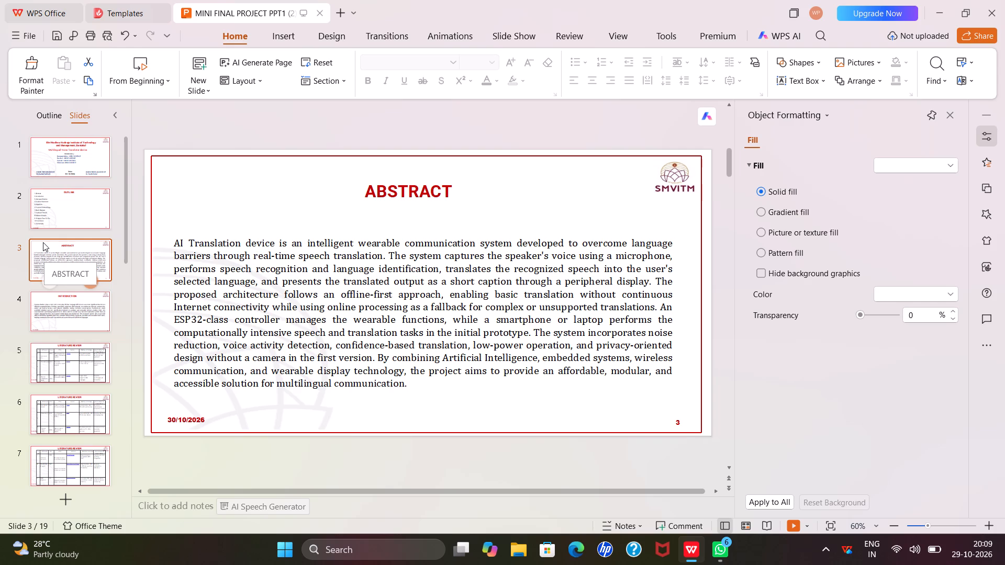
pyautogui.click(43, 242)
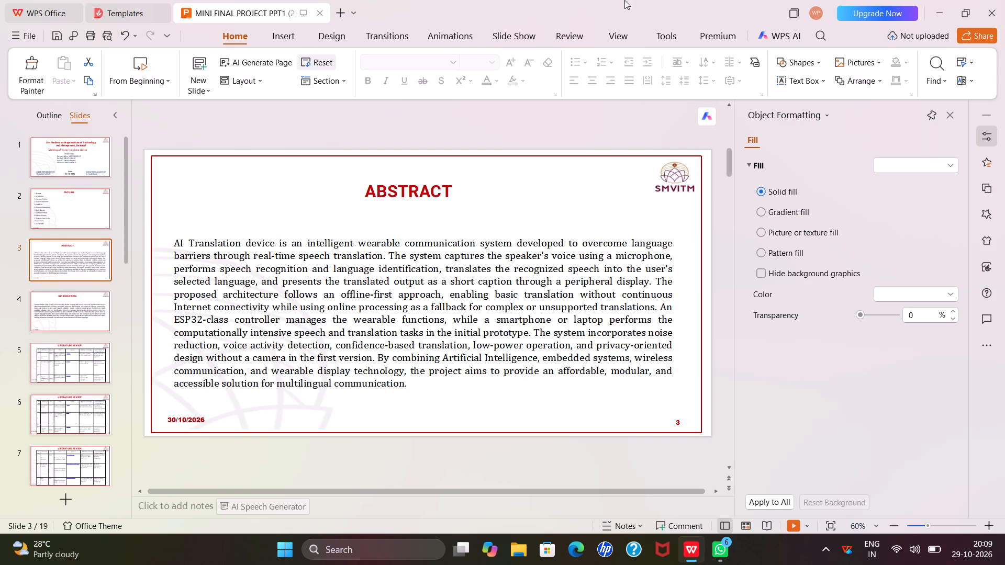
# Close the presentation window and return to the desktop.
pyautogui.click(1002, 2)
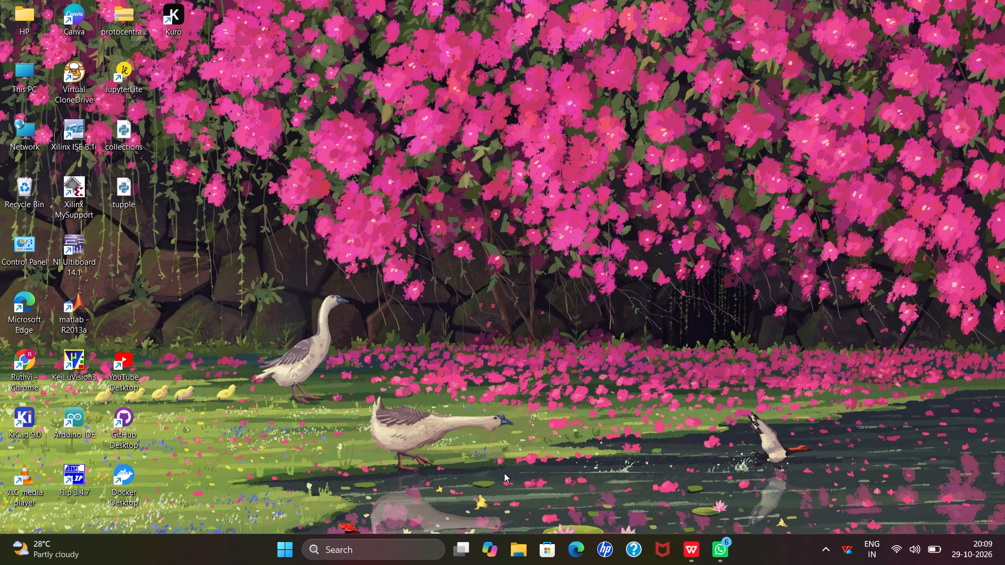
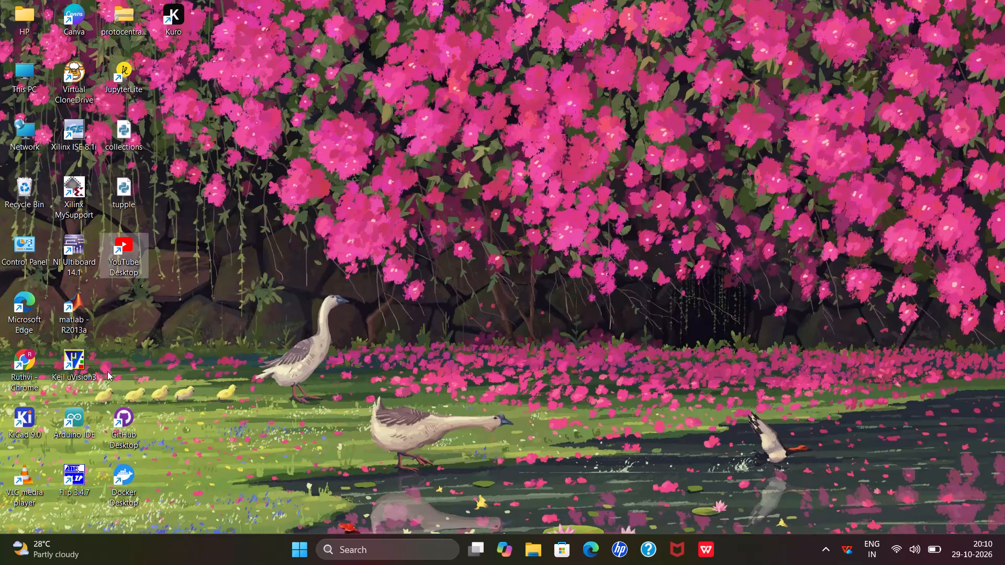
# Rearrange the desktop shortcuts so GitHub Desktop, Docker Desktop and Kuro sit in order directly below YouTube Desktop in the third column.
pyautogui.moveTo(122, 400); pyautogui.dragTo(121, 412)
pyautogui.moveTo(121, 412); pyautogui.dragTo(121, 312)
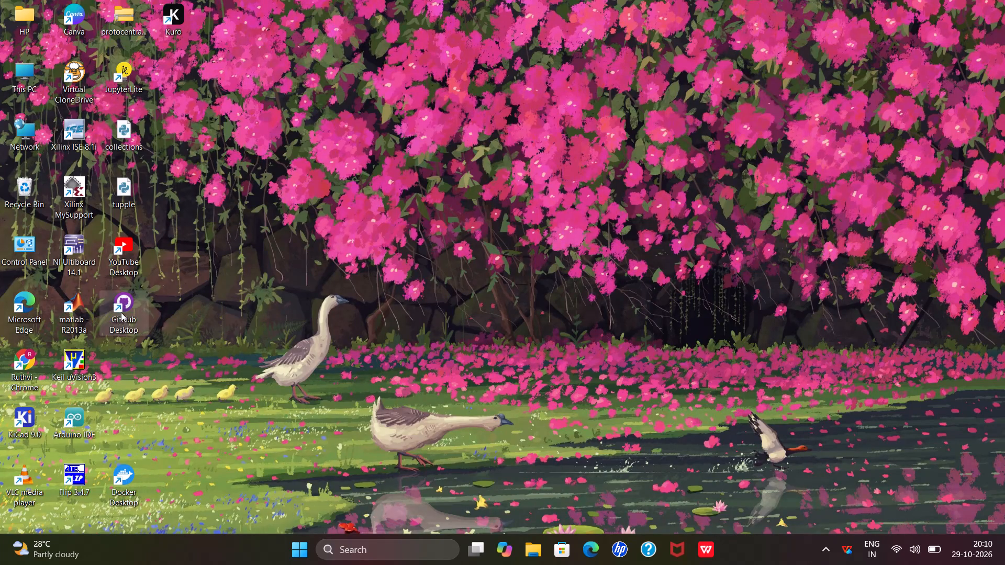
pyautogui.moveTo(116, 474); pyautogui.dragTo(118, 371)
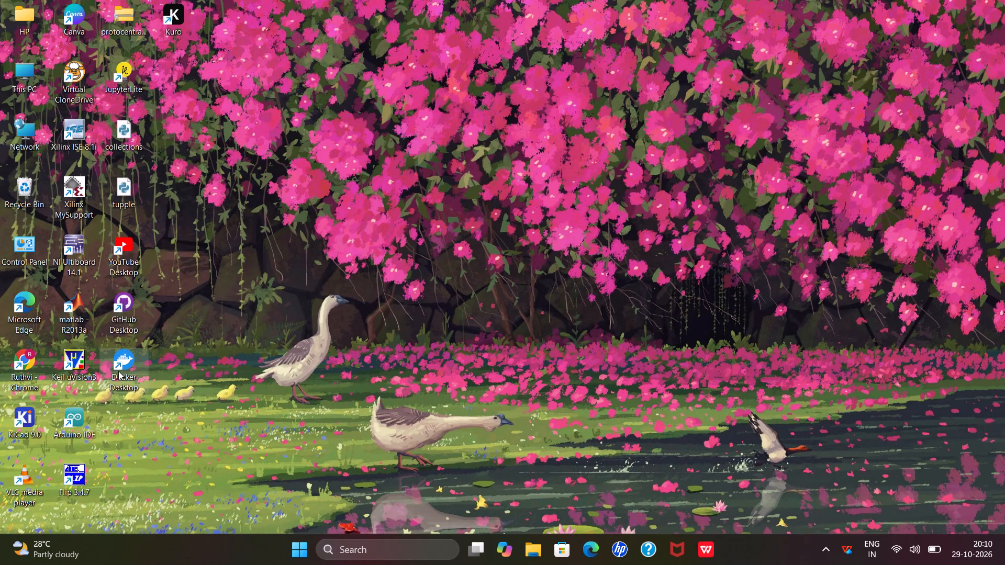
pyautogui.moveTo(178, 19); pyautogui.dragTo(131, 414)
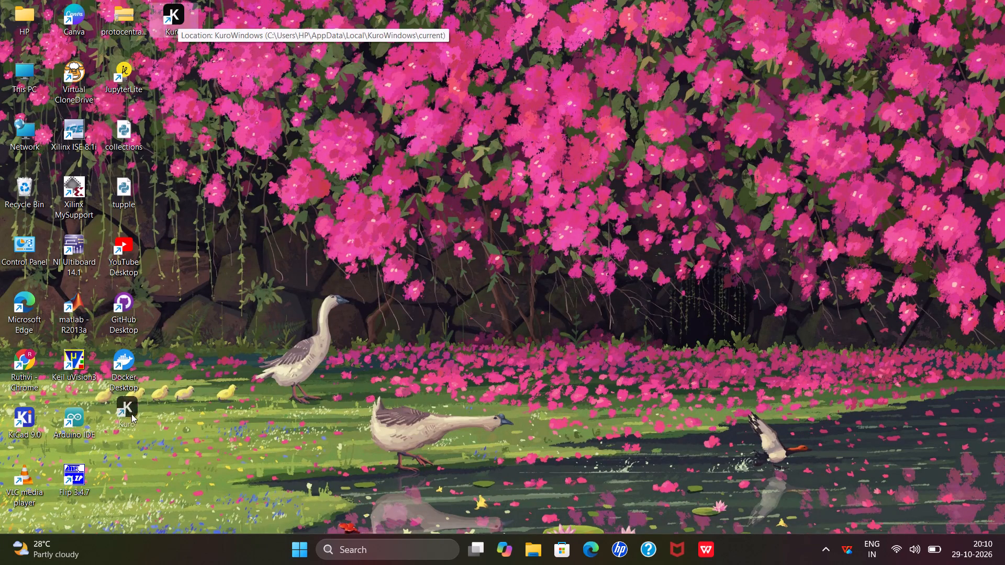
pyautogui.moveTo(131, 414); pyautogui.dragTo(131, 414)
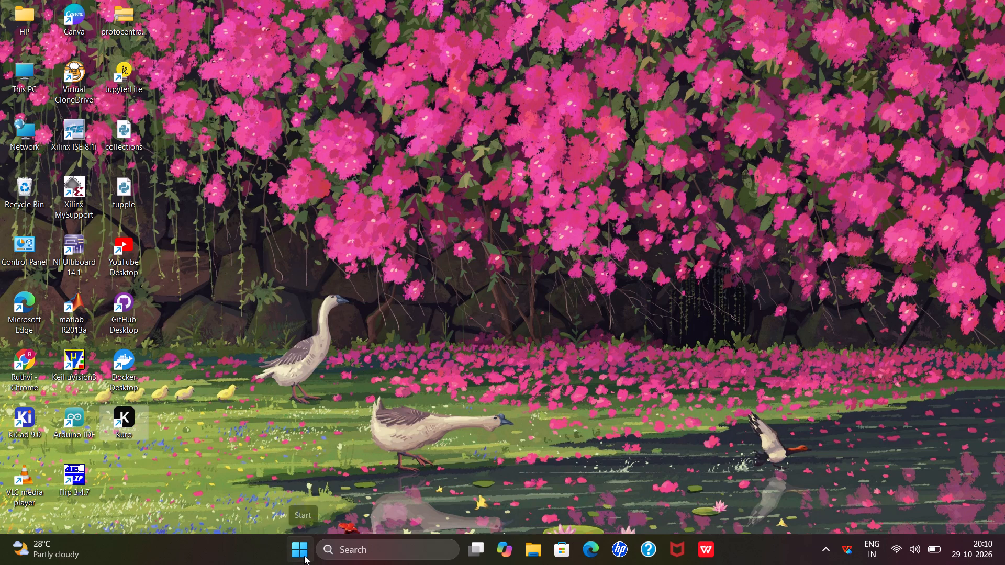
# Open the Windows search from the desktop.
pyautogui.click(304, 556)
pyautogui.click(782, 370)
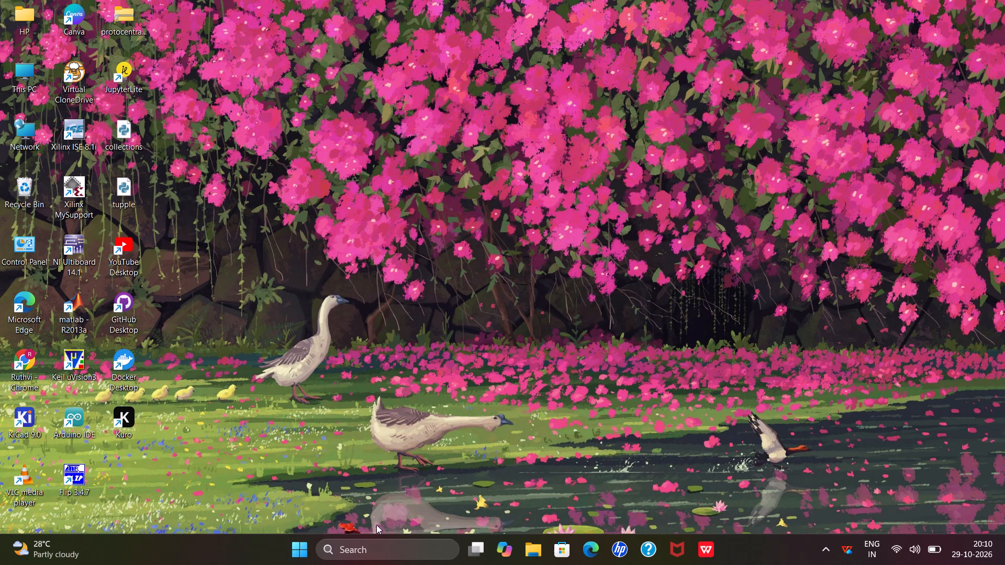
pyautogui.click(409, 546)
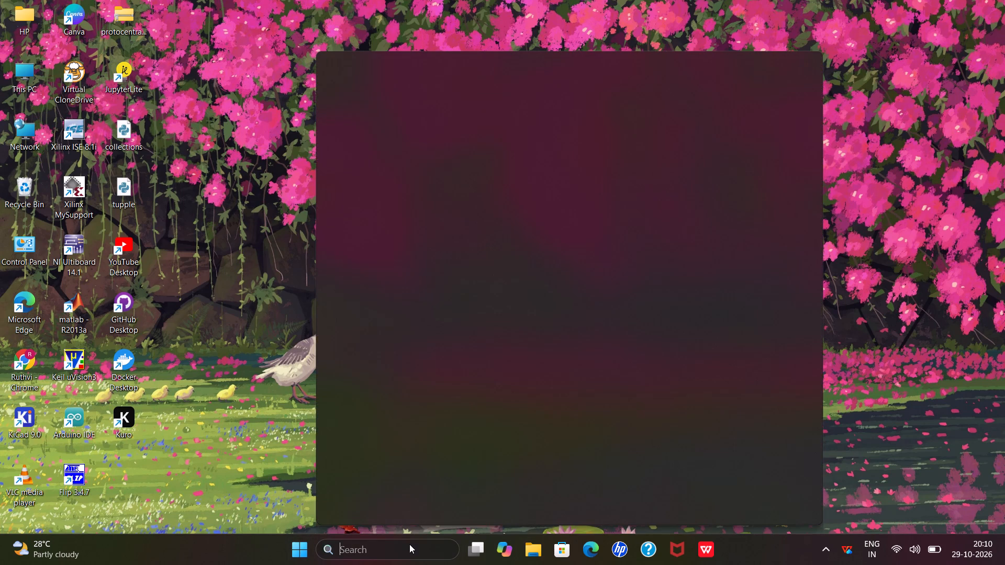
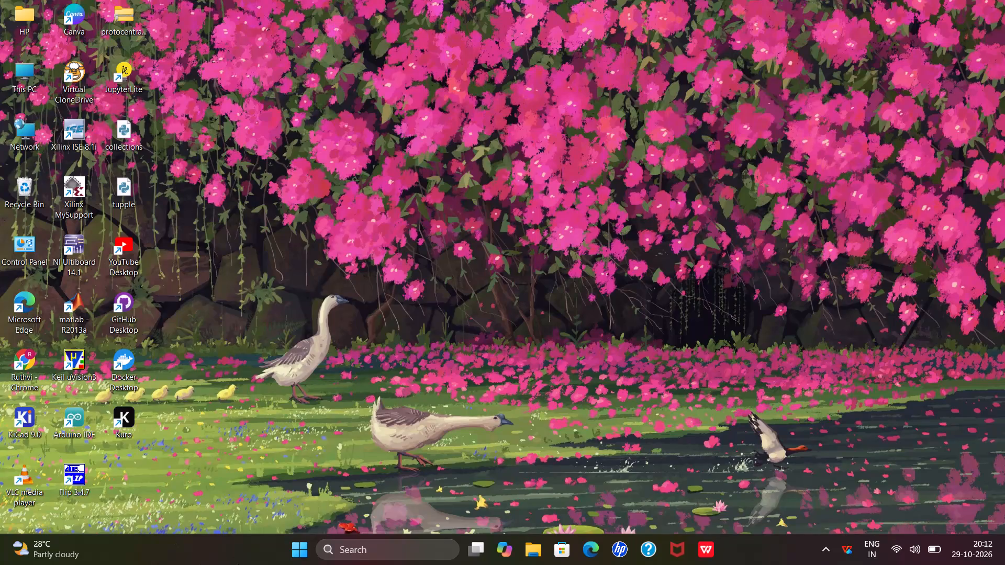
# Bring up the computer's power options for locking, sleeping, shutting down or restarting.
pyautogui.click(308, 551)
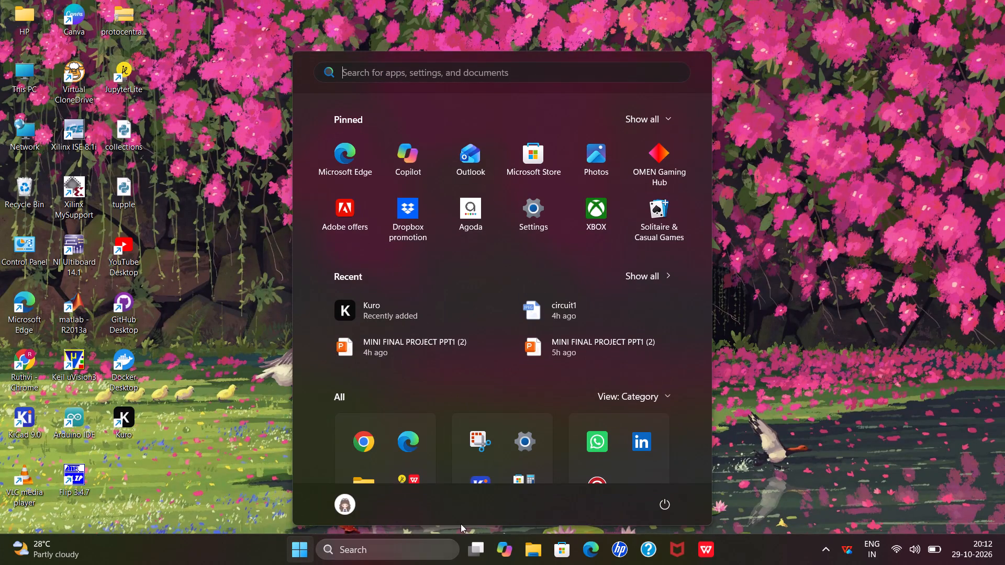
pyautogui.click(663, 504)
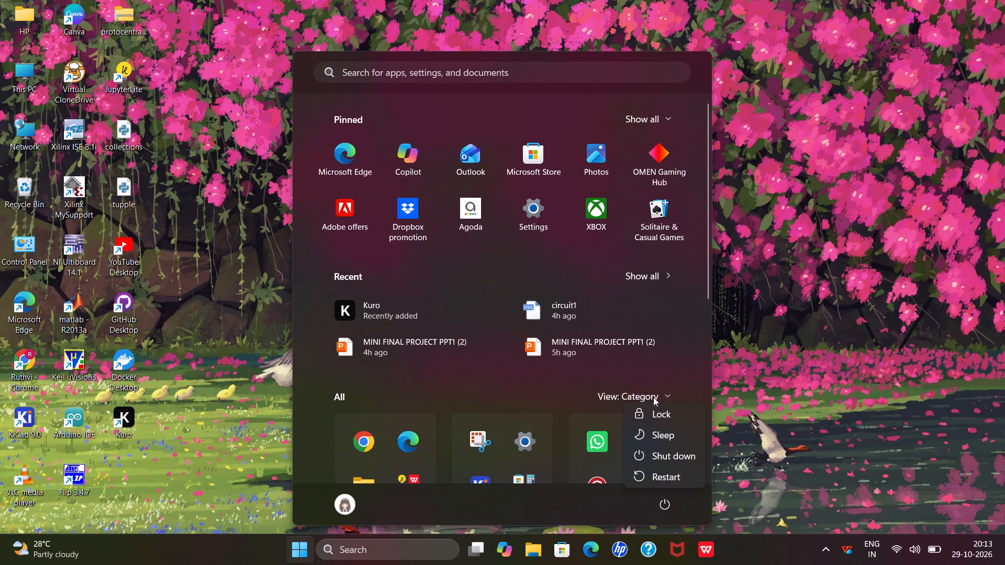